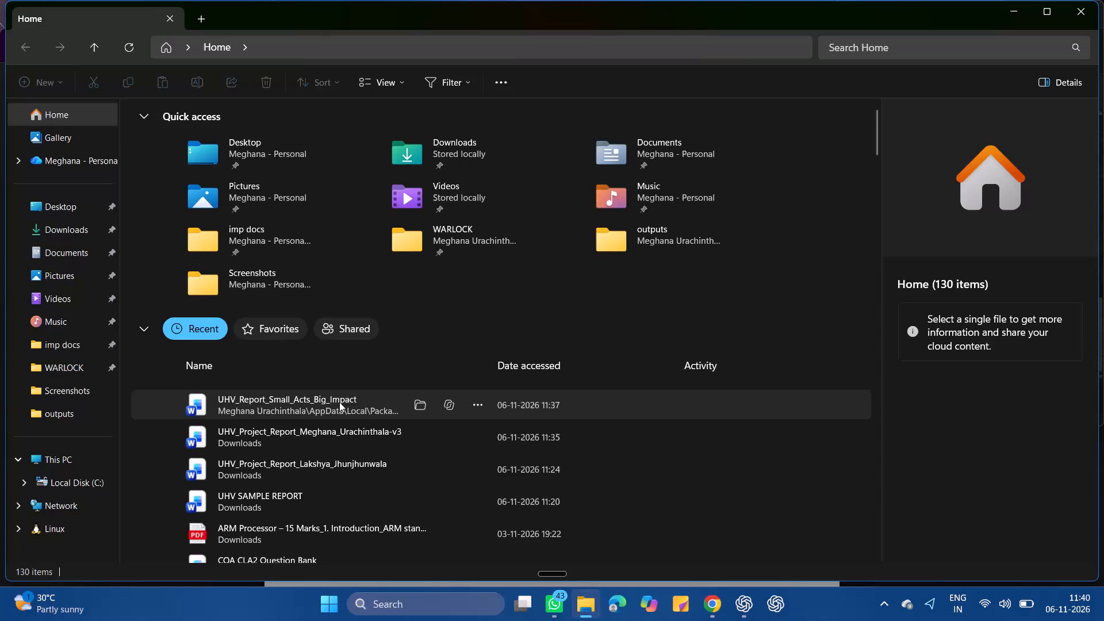
Open the student's UHV project report accessed at 11:24 from the recent files.
double_click(356, 461)
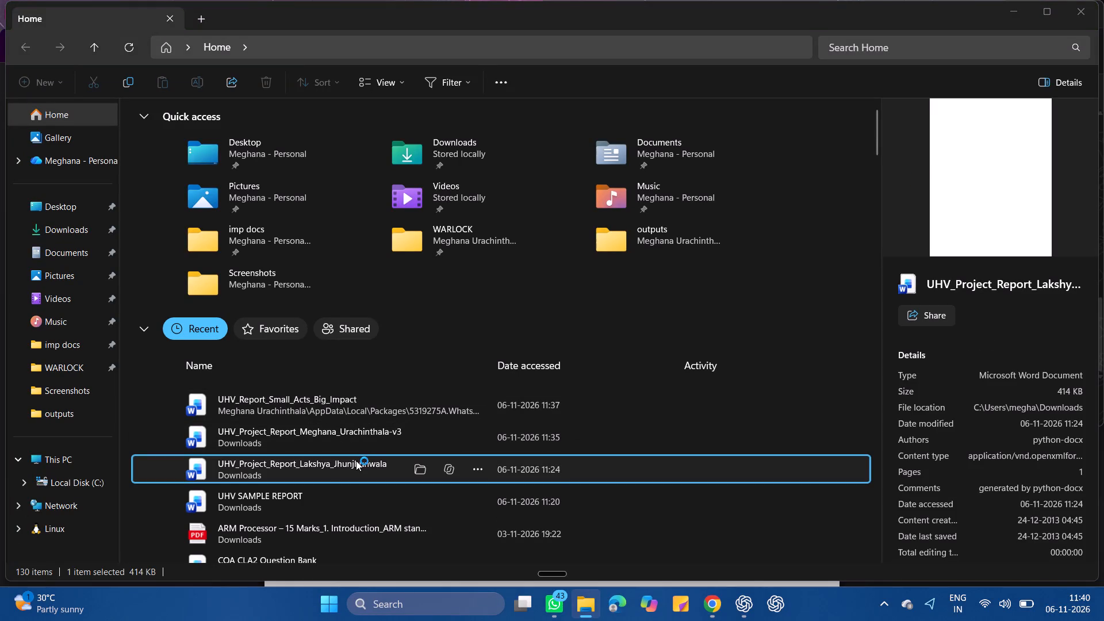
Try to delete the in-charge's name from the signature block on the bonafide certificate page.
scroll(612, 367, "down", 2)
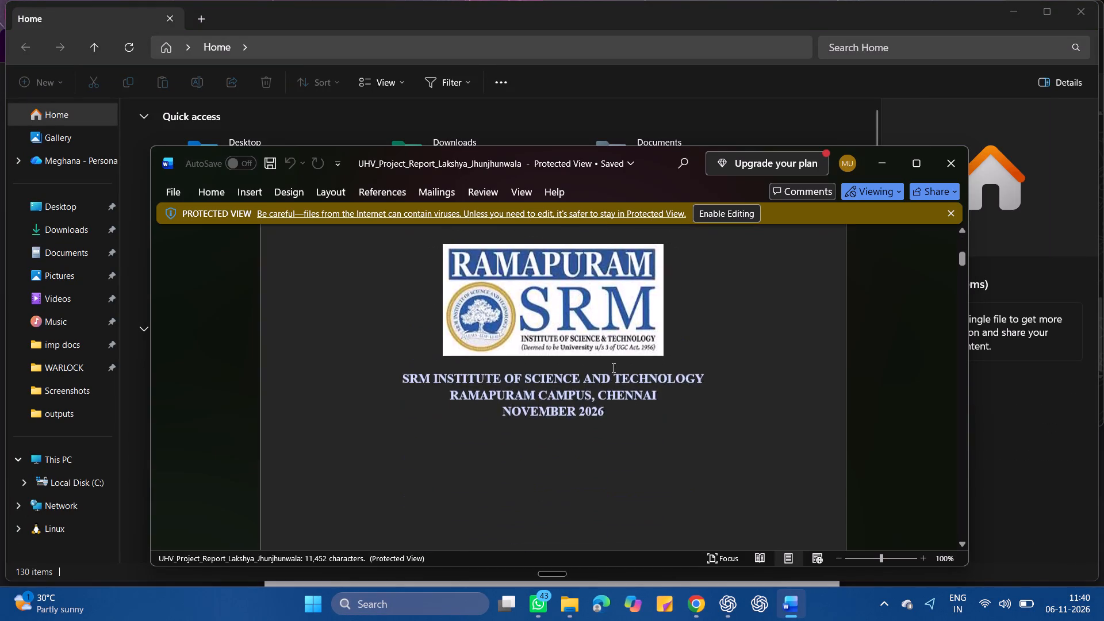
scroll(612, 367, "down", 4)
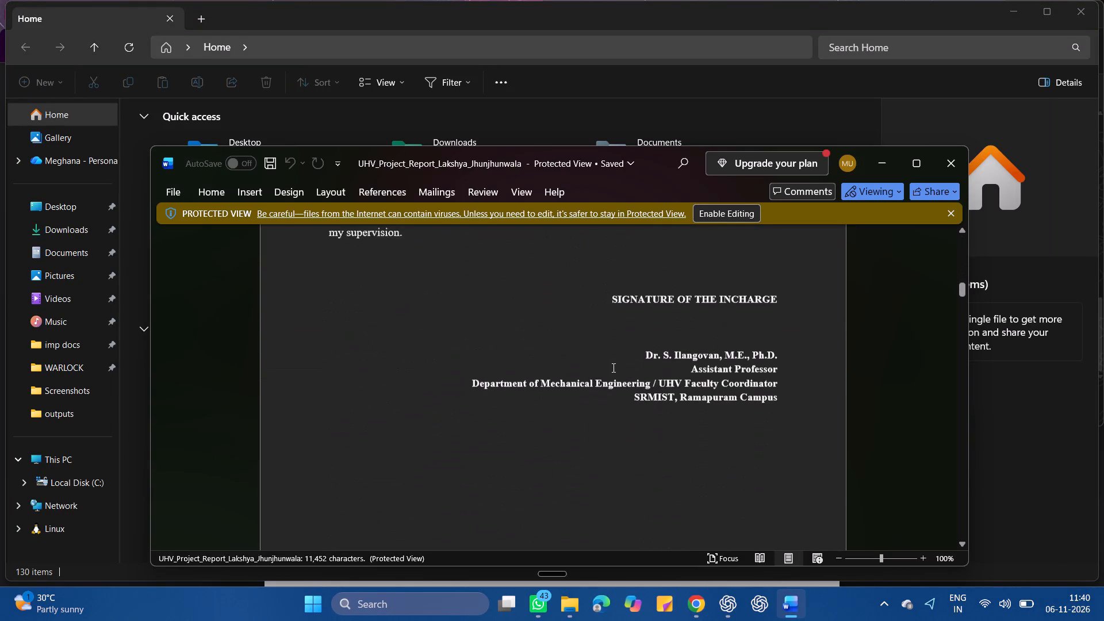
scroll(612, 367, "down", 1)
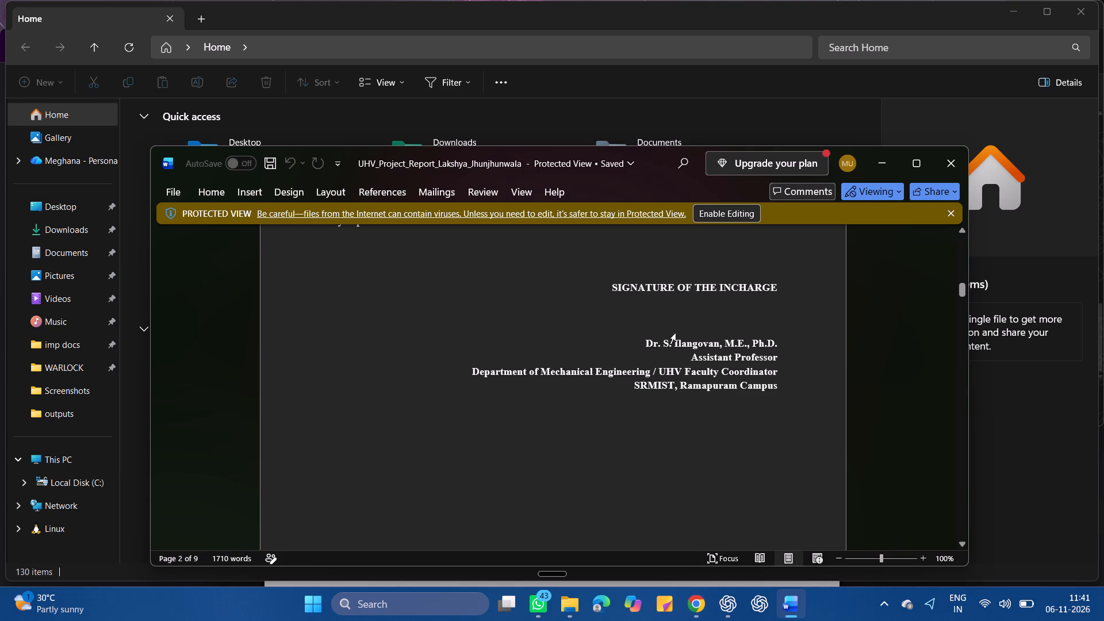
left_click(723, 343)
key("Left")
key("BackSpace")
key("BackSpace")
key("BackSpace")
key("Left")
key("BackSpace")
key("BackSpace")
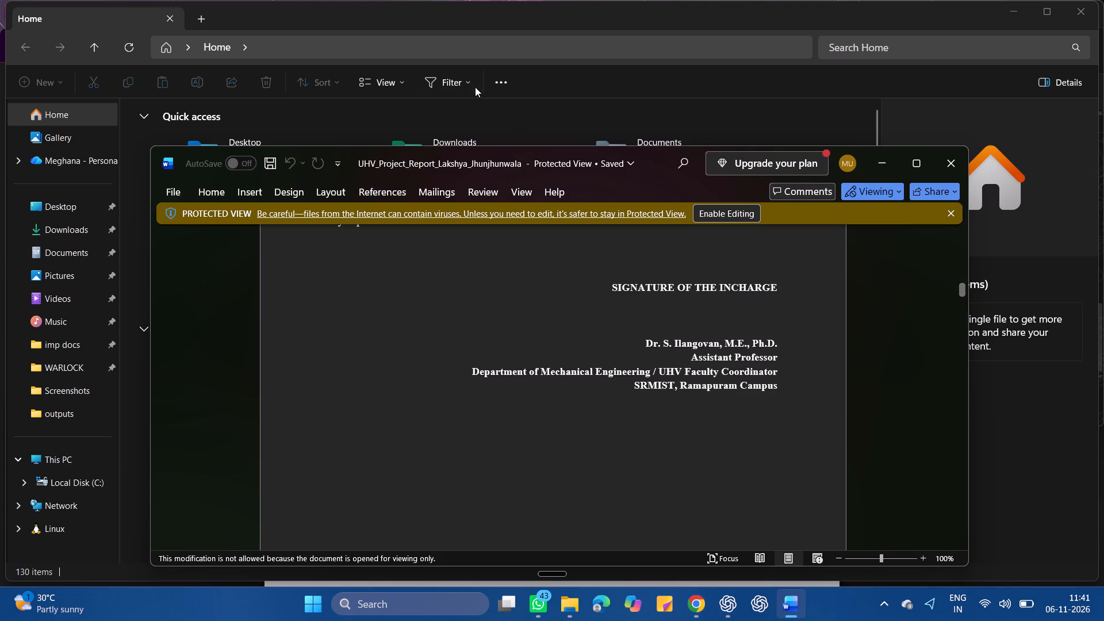
Enable saving for the protected report so that it can be edited.
left_click(273, 158)
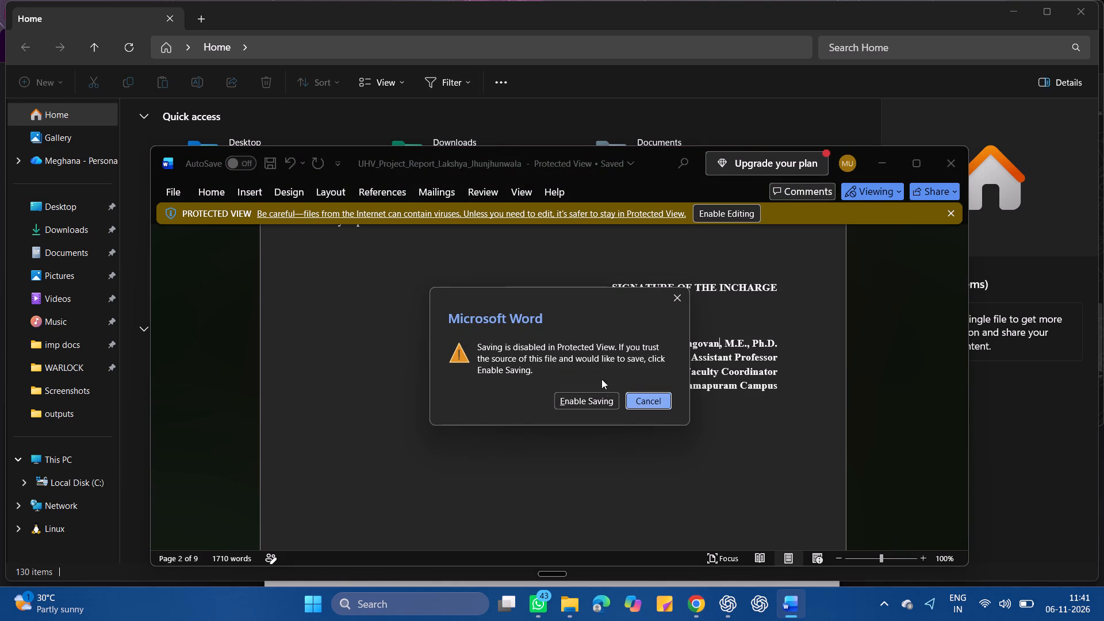
left_click(601, 394)
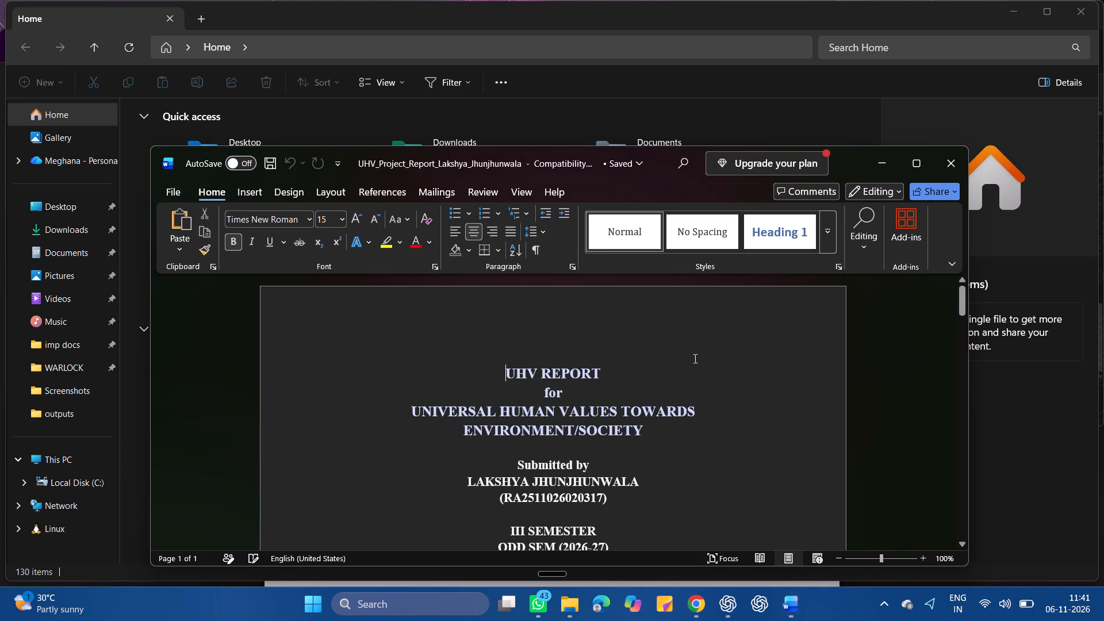
Replace the in-charge's name after "Dr." in the bonafide certificate's signature block with the new faculty member's initial and name.
scroll(697, 370, "down", 3)
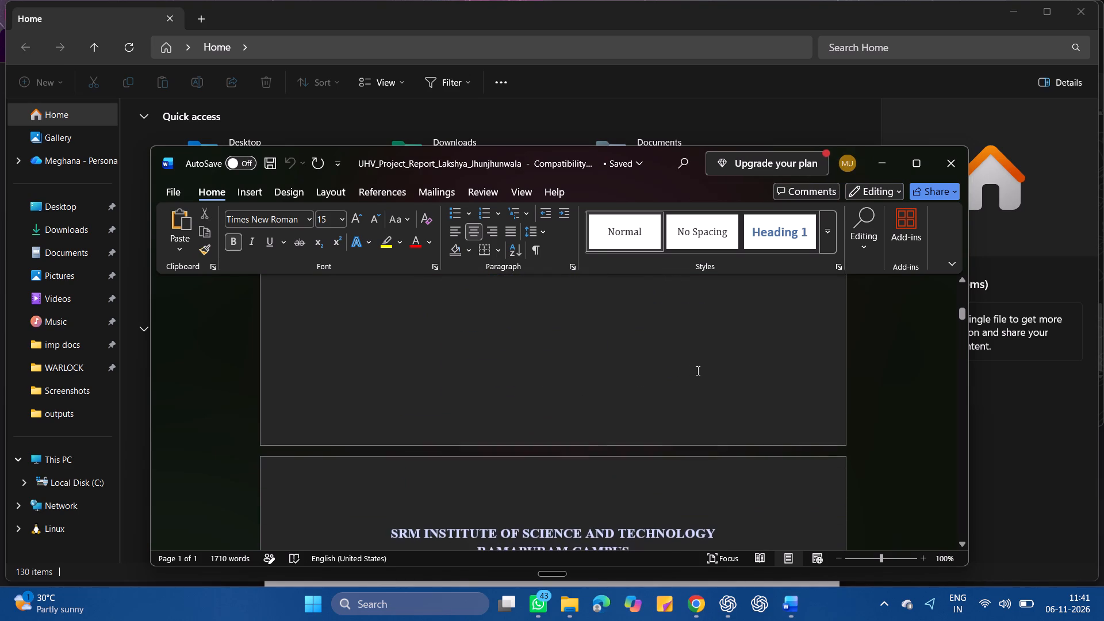
scroll(697, 370, "down", 3)
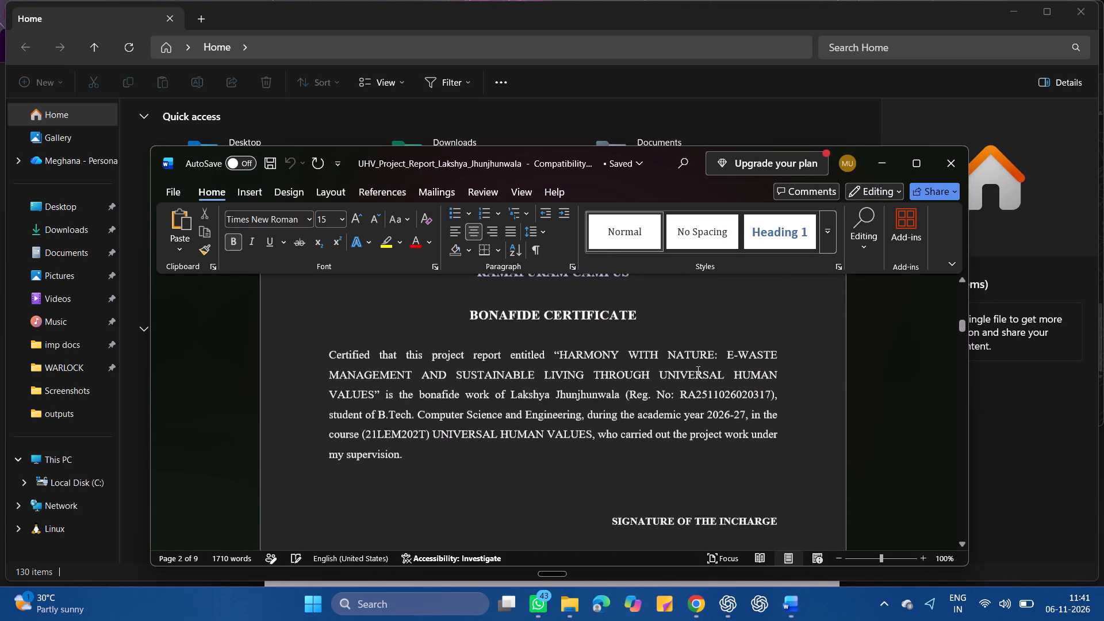
scroll(697, 370, "down", 1)
scroll(708, 390, "up", 1)
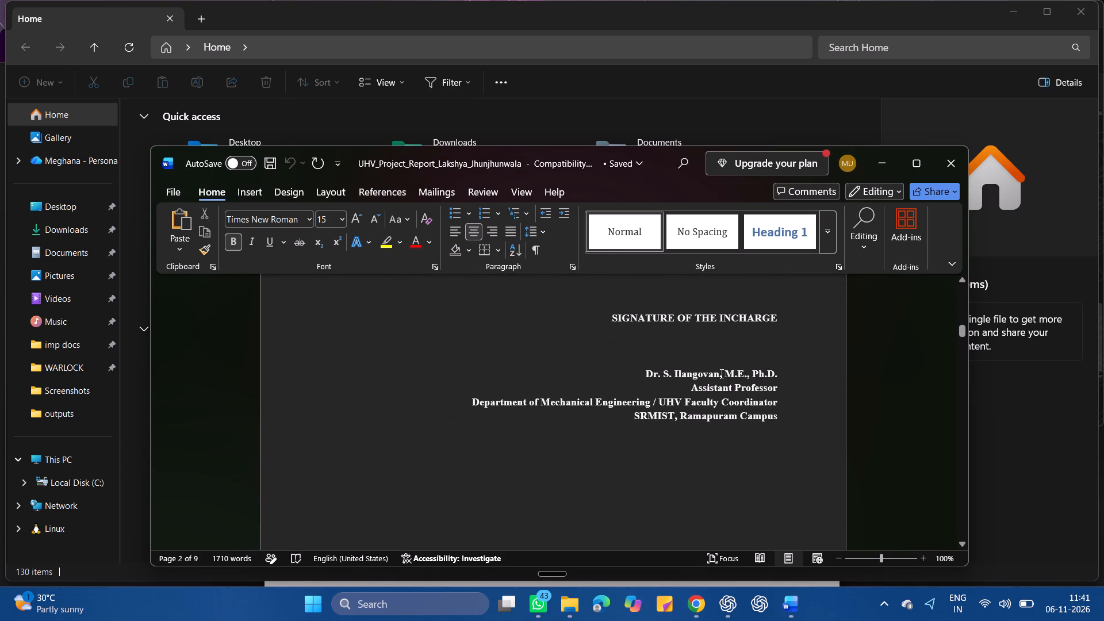
left_click(721, 372)
key("BackSpace")
key("BackSpace")
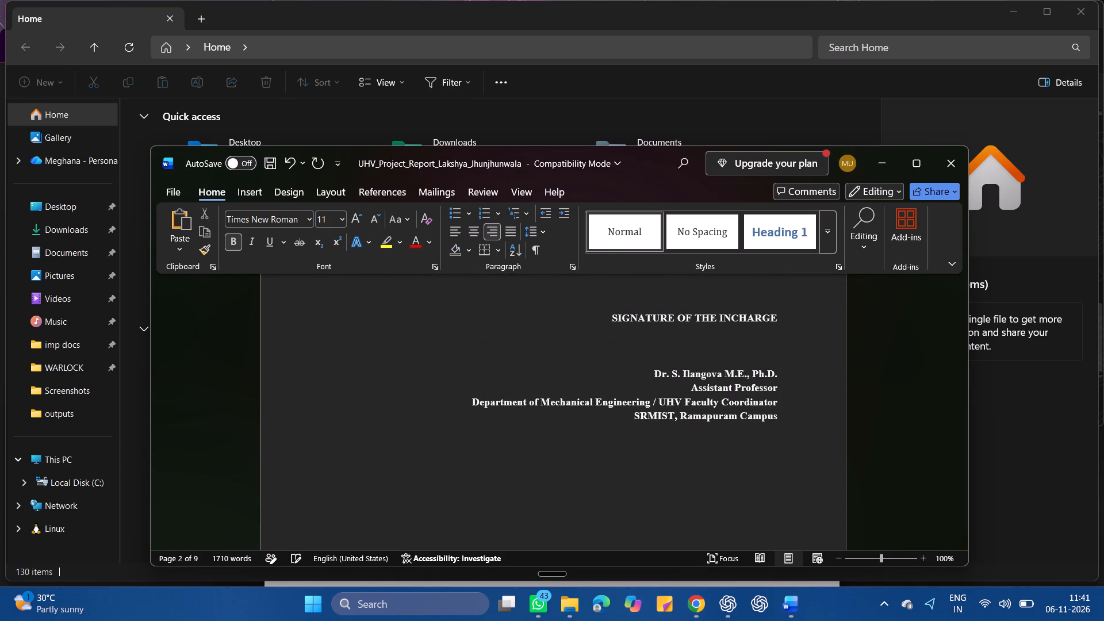
key("BackSpace")
key("BackSpace")
key("BackSpace")
key("BackSpace")
key("BackSpace")
key("BackSpace")
key("BackSpace")
key("BackSpace")
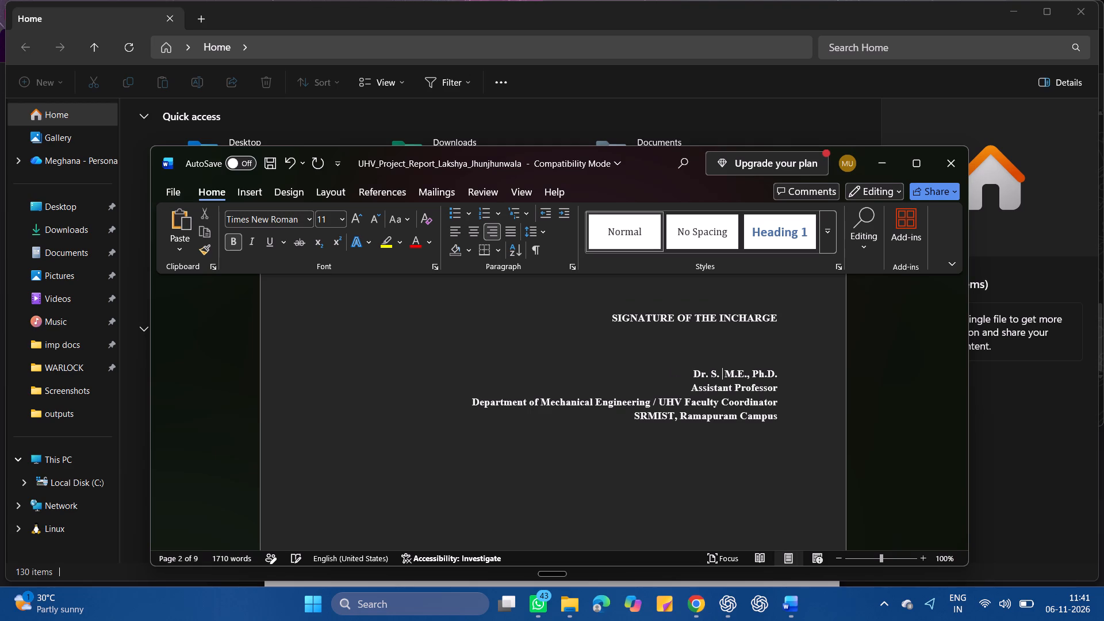
key("BackSpace")
key("BackSpace")
key("BackSpace")
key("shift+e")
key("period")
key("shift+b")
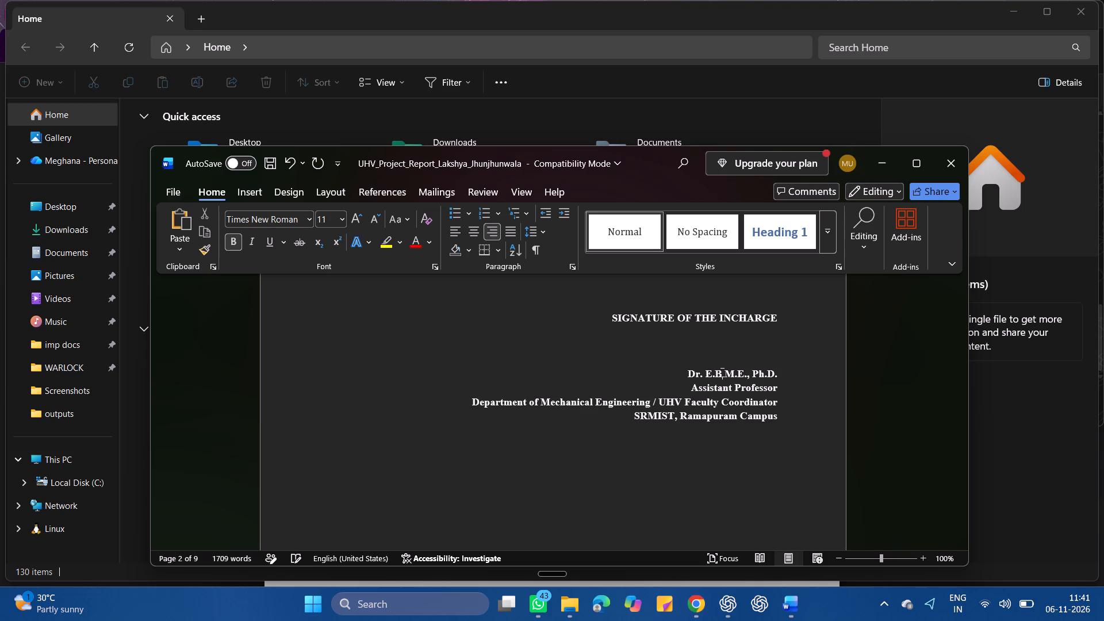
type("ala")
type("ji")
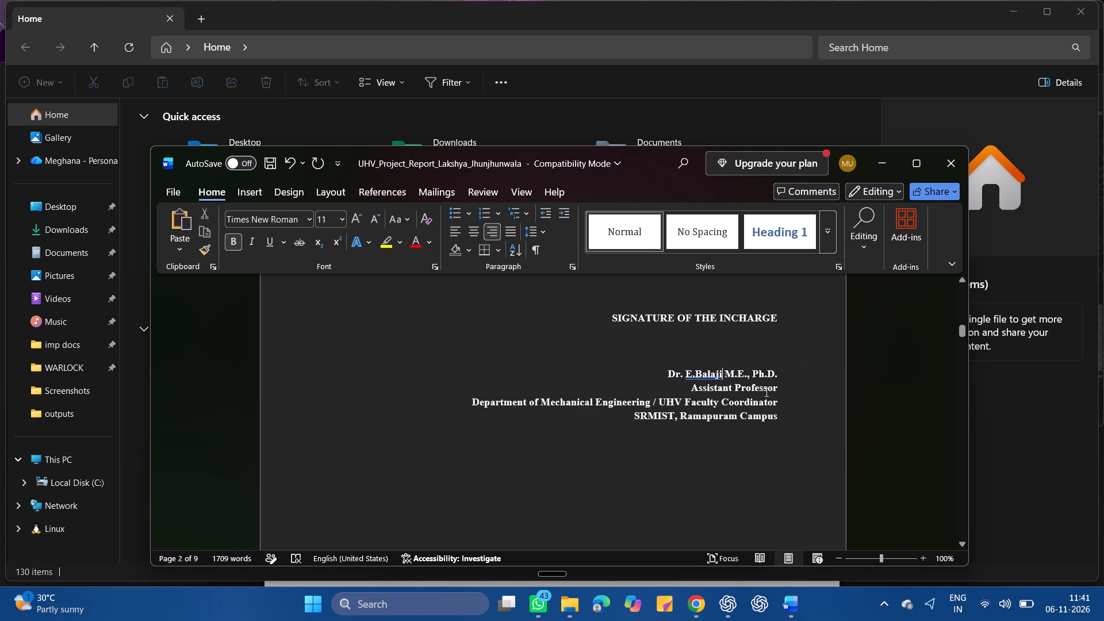
Replace the "M.E., Ph.D." qualifications after the in-charge's name with the staff ID in parentheses.
left_click(785, 371)
key("BackSpace")
key("BackSpace")
key("BackSpace")
key("BackSpace")
key("BackSpace")
key("BackSpace")
key("BackSpace")
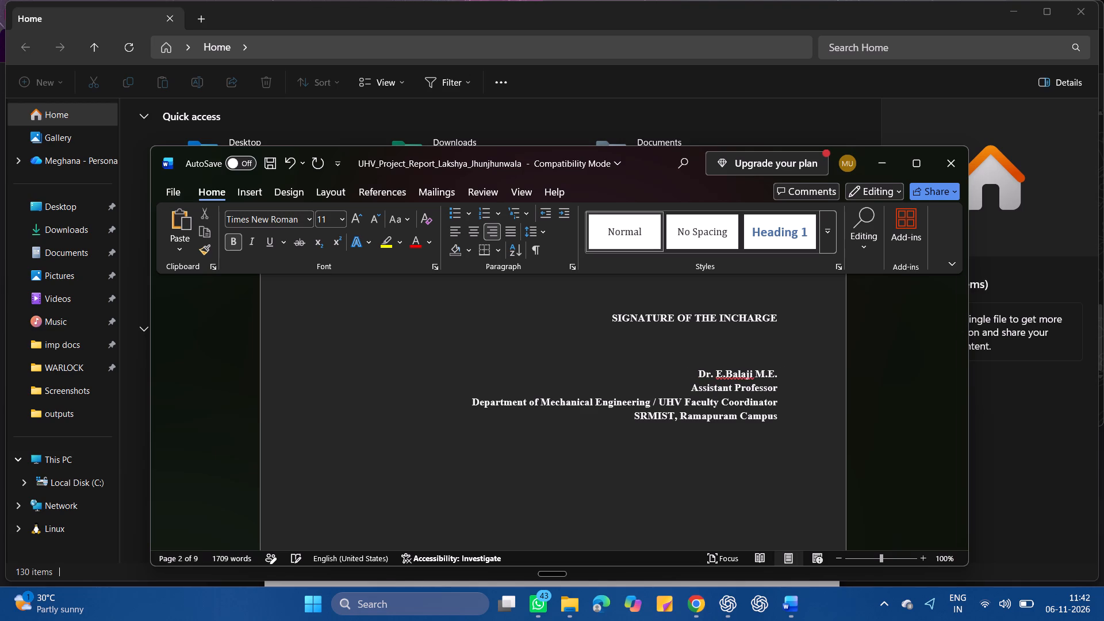
key("BackSpace")
key("BackSpace")
key("BackSpace")
key("BackSpace")
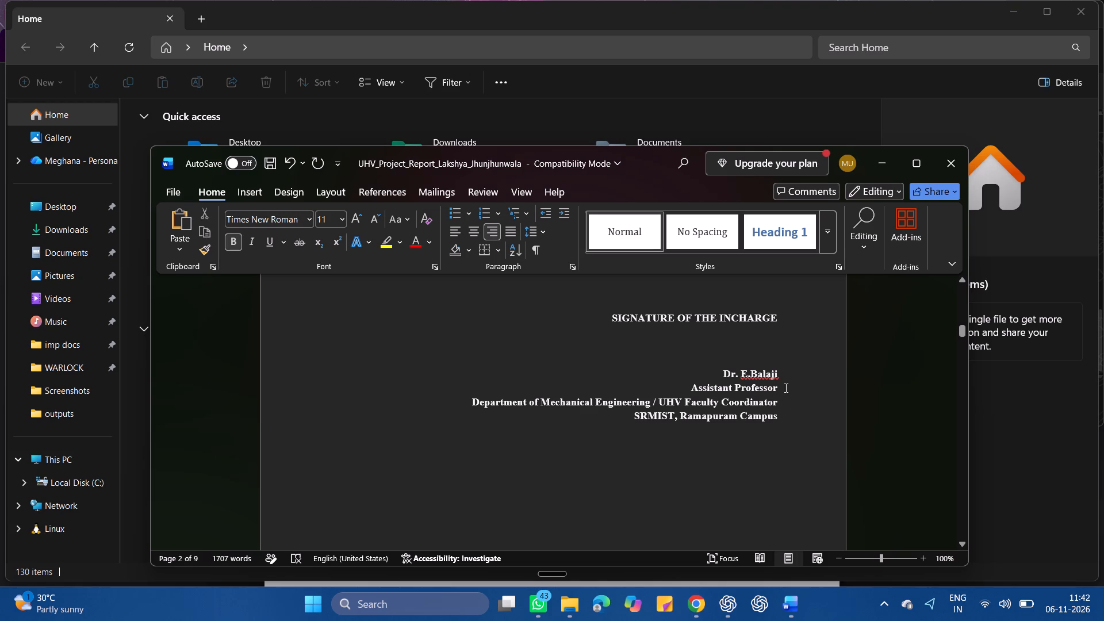
key("shift+parenleft")
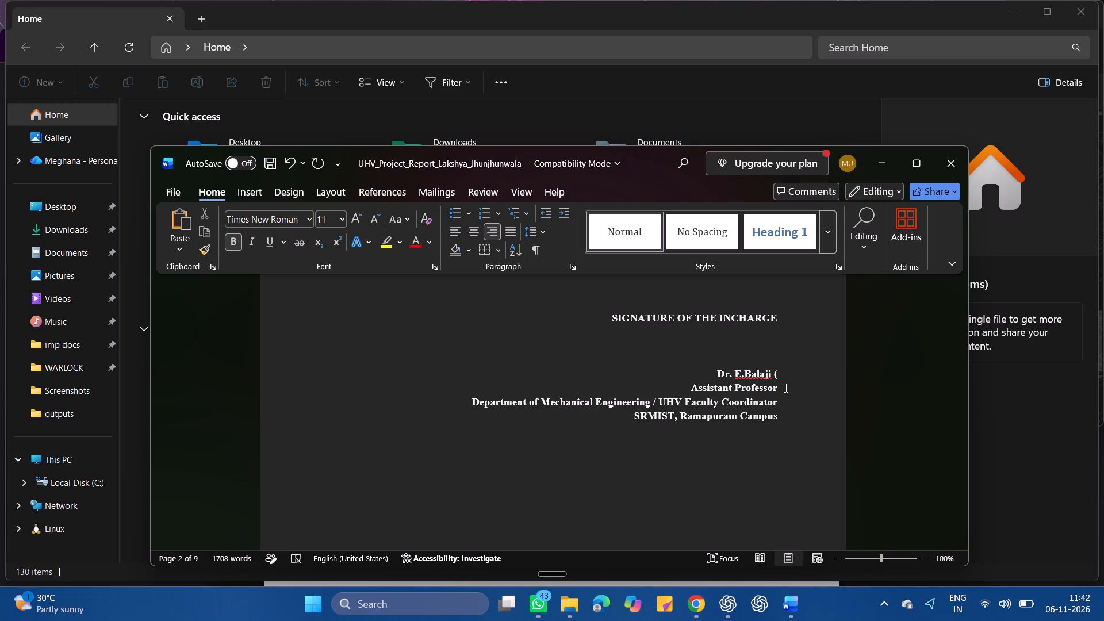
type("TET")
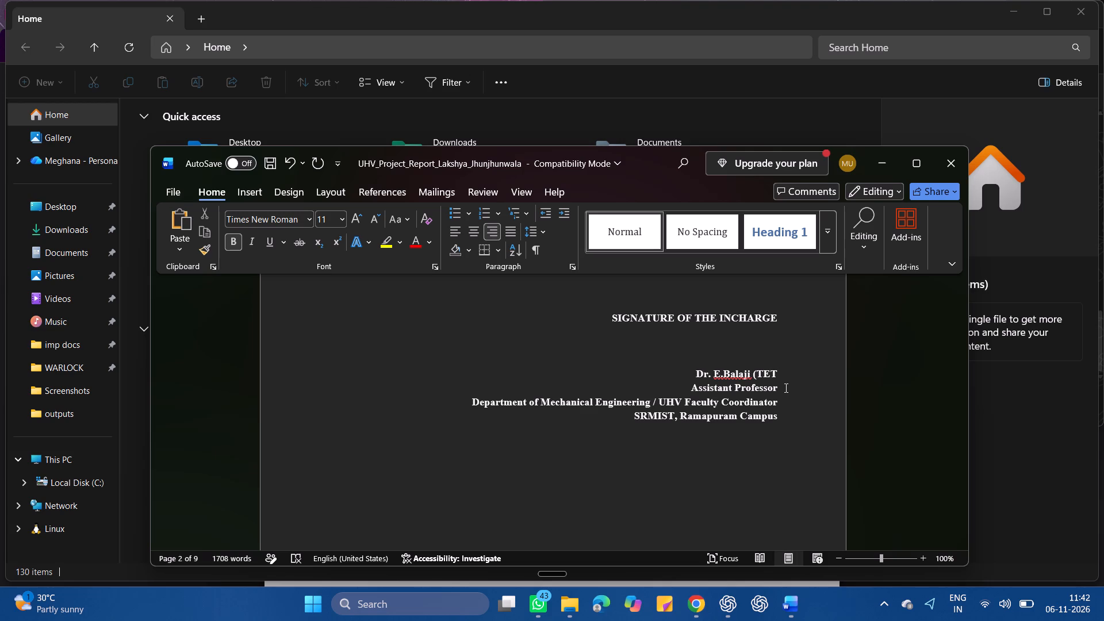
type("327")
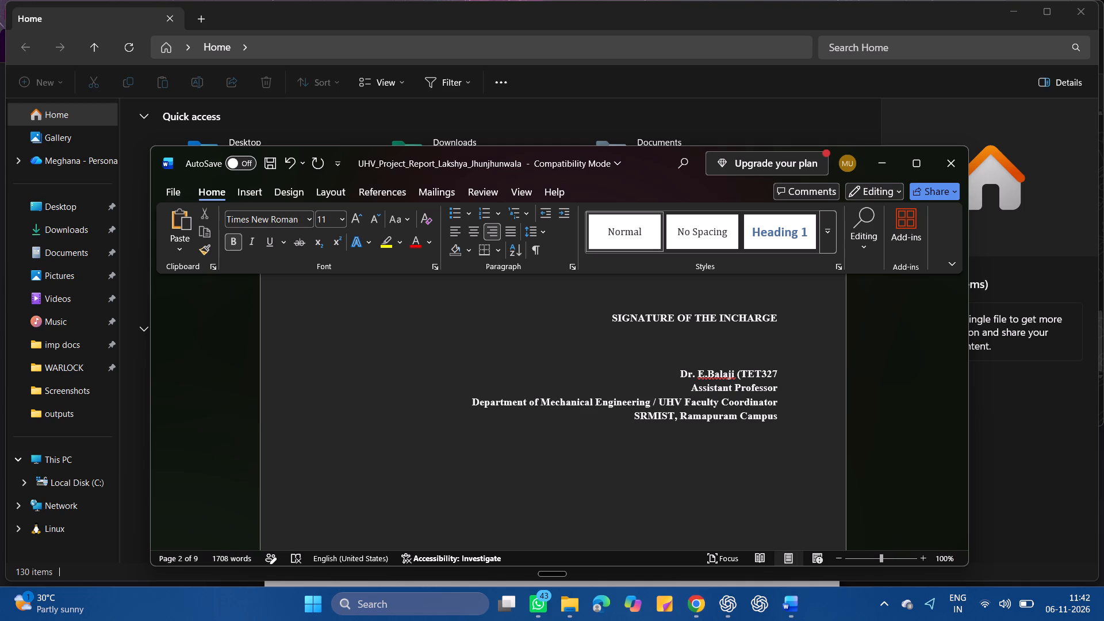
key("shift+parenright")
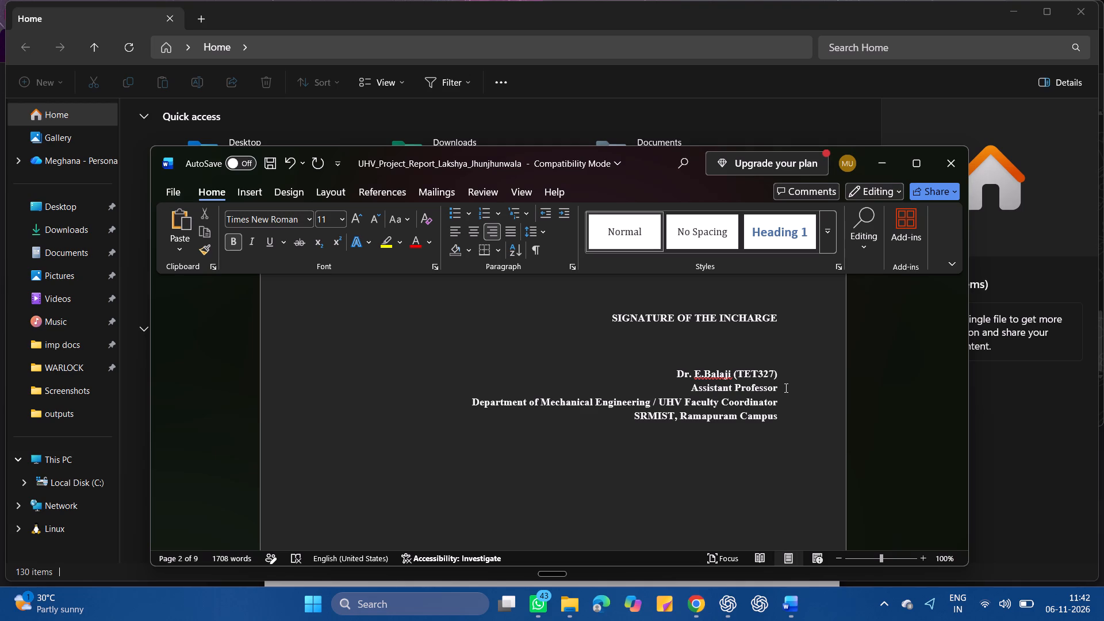
Replace the "Assistant Professor" line in the signature block with "Faculty".
left_click(780, 390)
key("BackSpace")
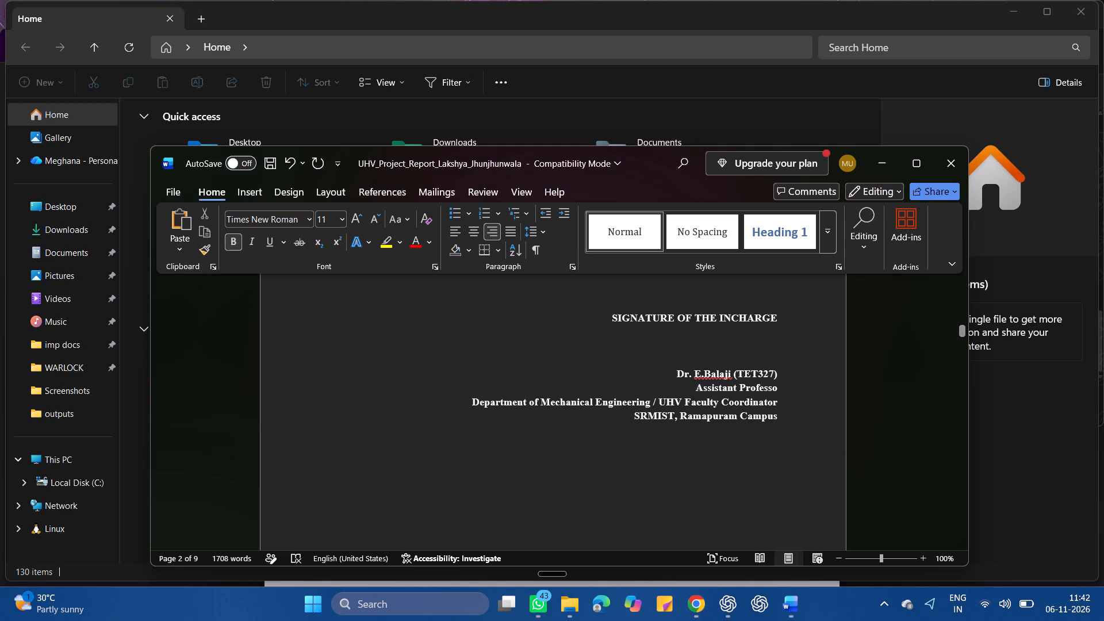
key("BackSpace")
key("BackSpace")
key("BackSpace")
key("BackSpace")
key("BackSpace")
key("BackSpace")
key("BackSpace")
key("BackSpace")
key("BackSpace")
key("BackSpace")
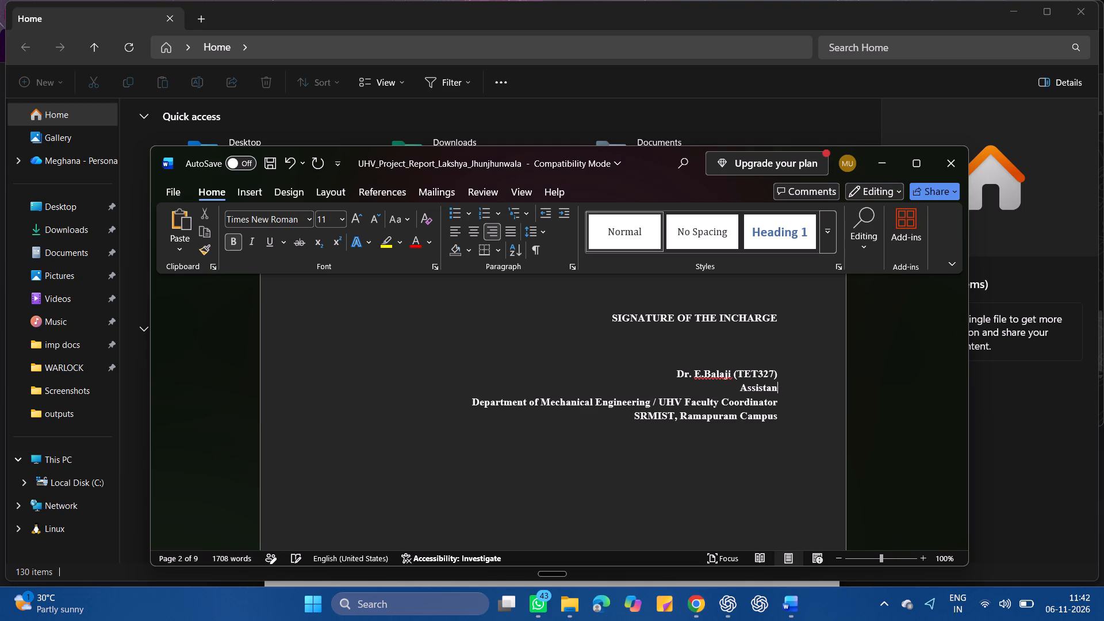
key("BackSpace")
key("BackSpace")
key("BackSpace")
key("BackSpace")
key("BackSpace")
key("BackSpace")
key("BackSpace")
key("BackSpace")
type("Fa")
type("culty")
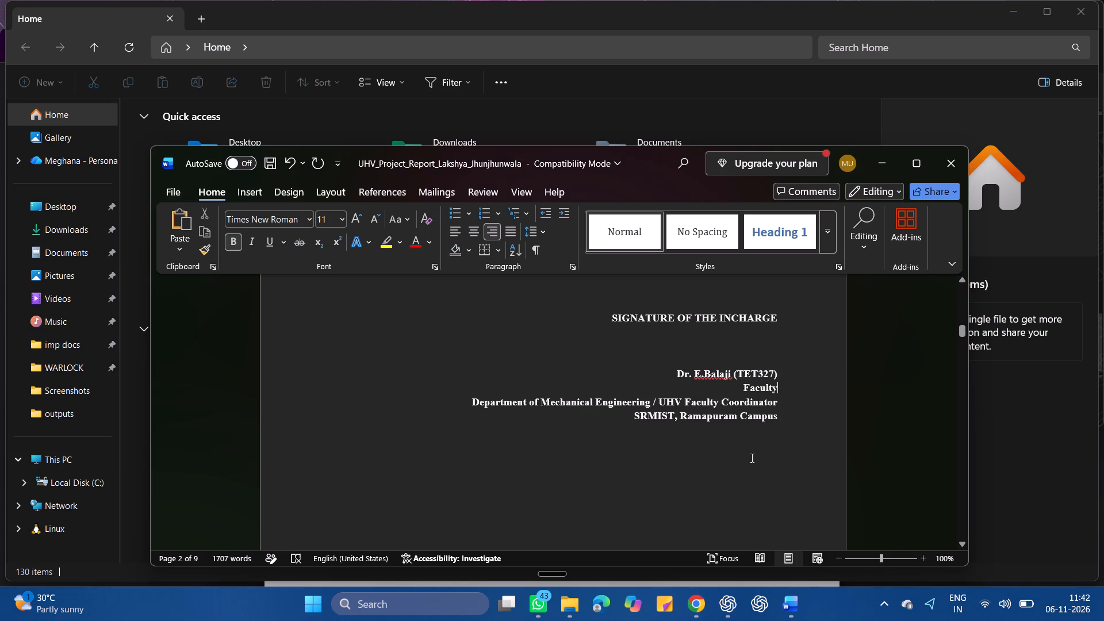
Look over the table of contents and the abstract page after the certificate, returning to the signature block.
scroll(751, 458, "down", 3)
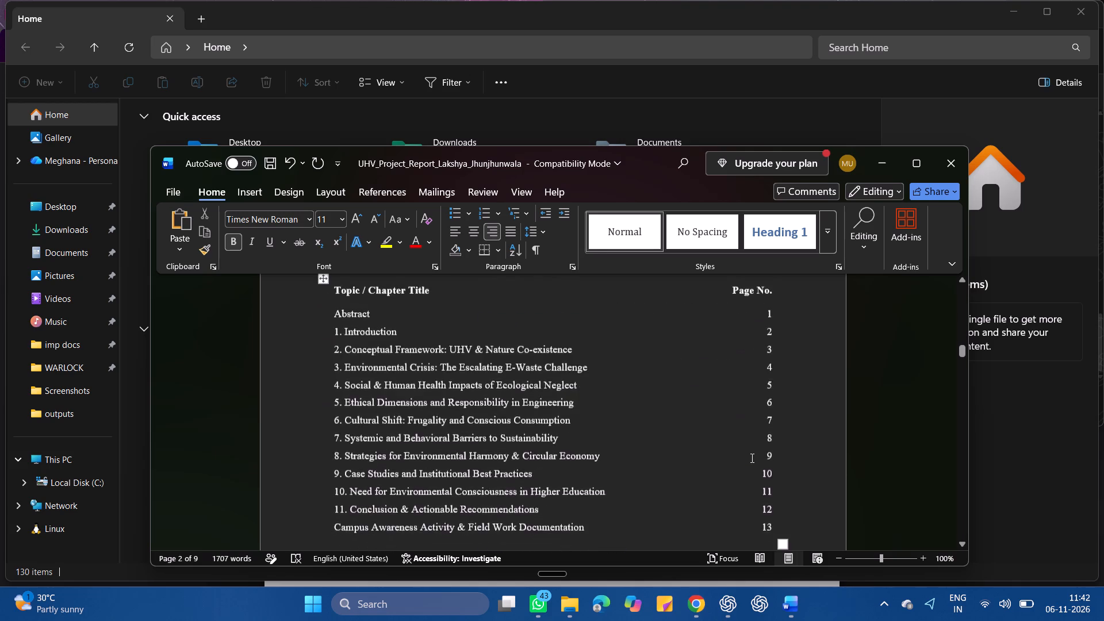
scroll(751, 458, "down", 3)
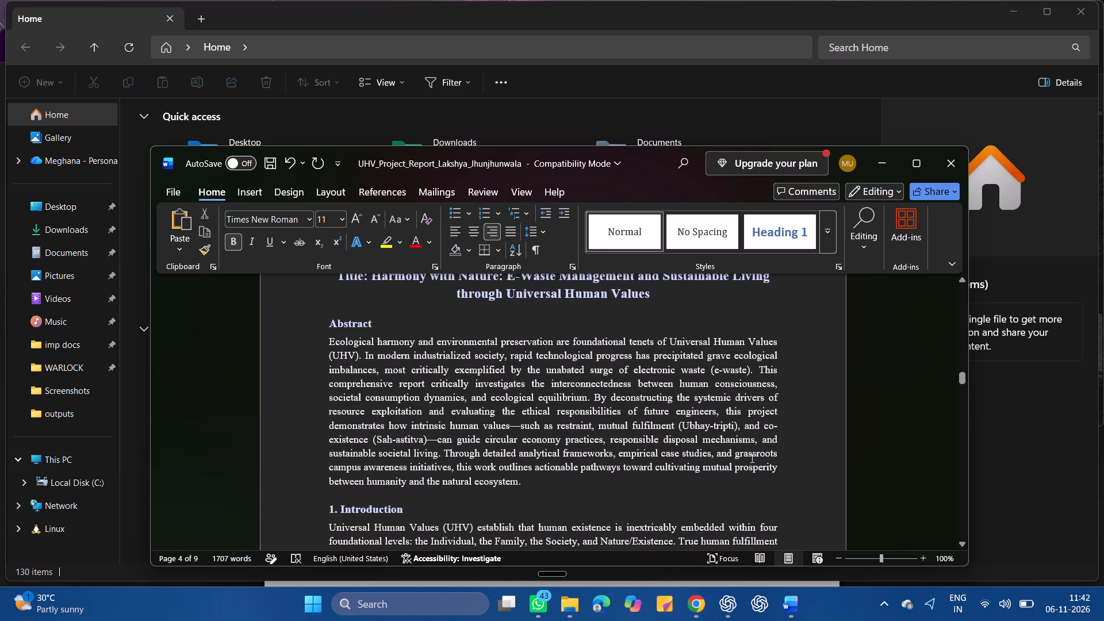
scroll(751, 458, "up", 5)
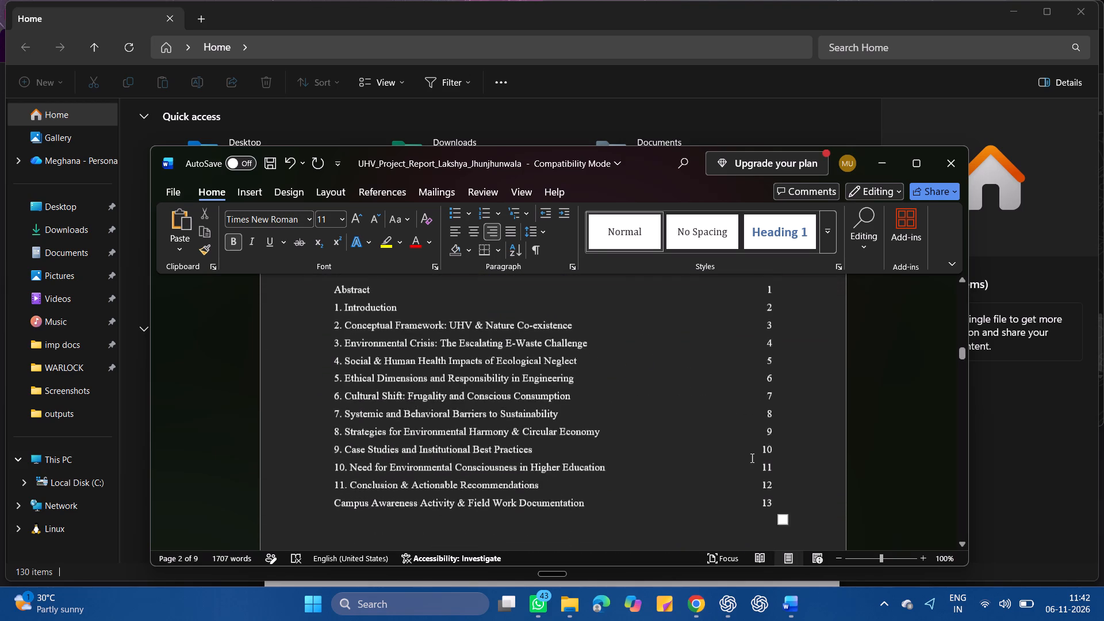
scroll(751, 458, "up", 2)
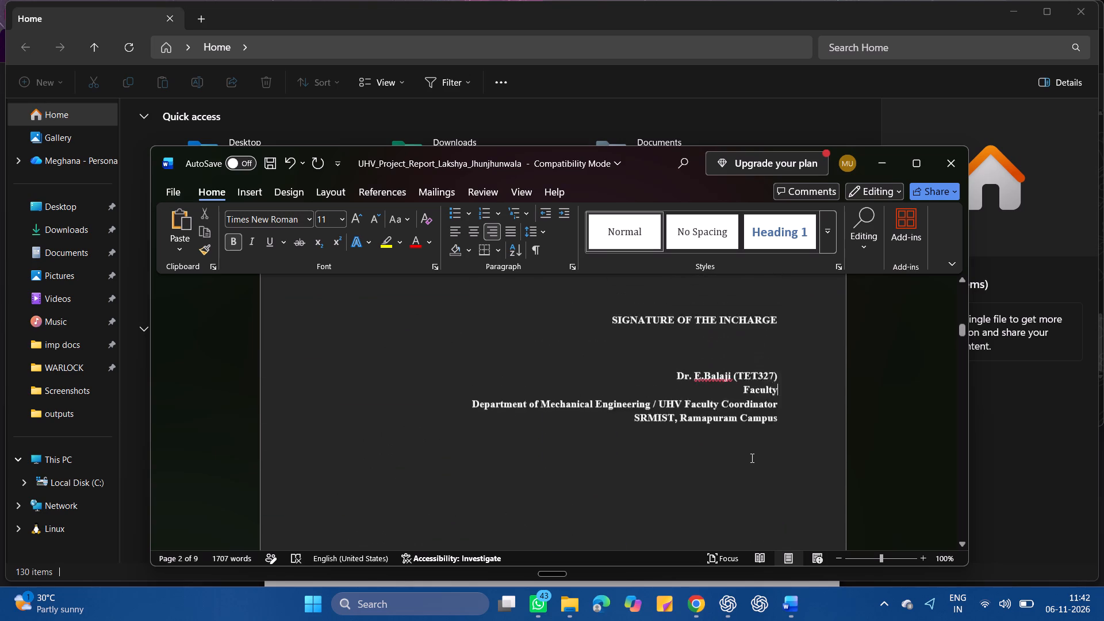
Look through the report from the bonafide certificate to the section text and campus photo, returning to the abstract page.
scroll(751, 458, "up", 3)
scroll(751, 458, "down", 1)
scroll(751, 458, "up", 1)
scroll(751, 458, "down", 1)
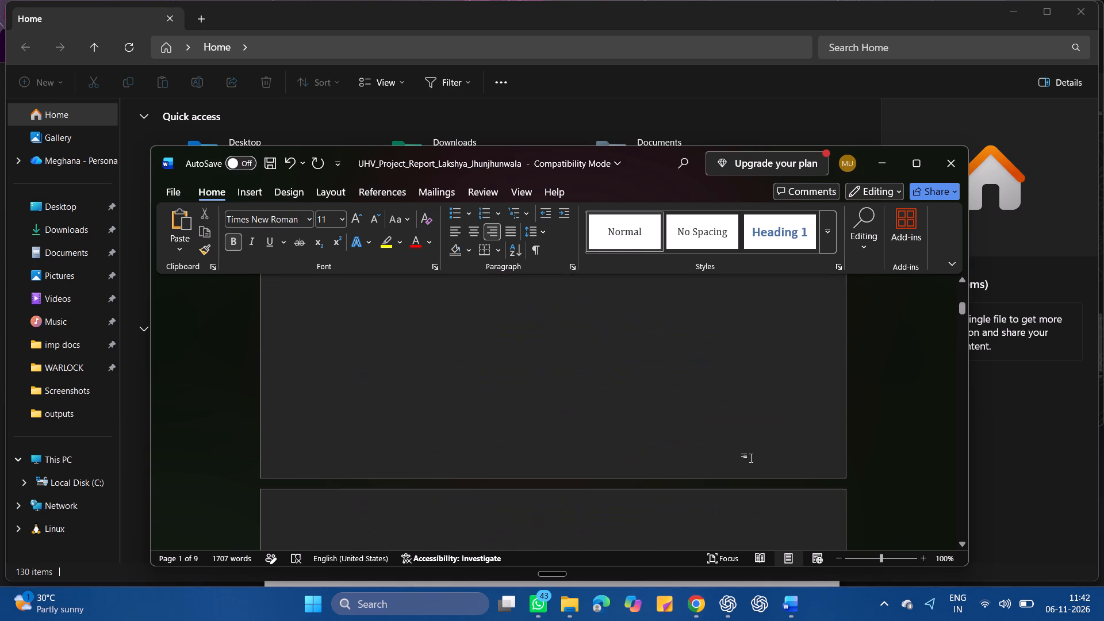
scroll(751, 458, "down", 11)
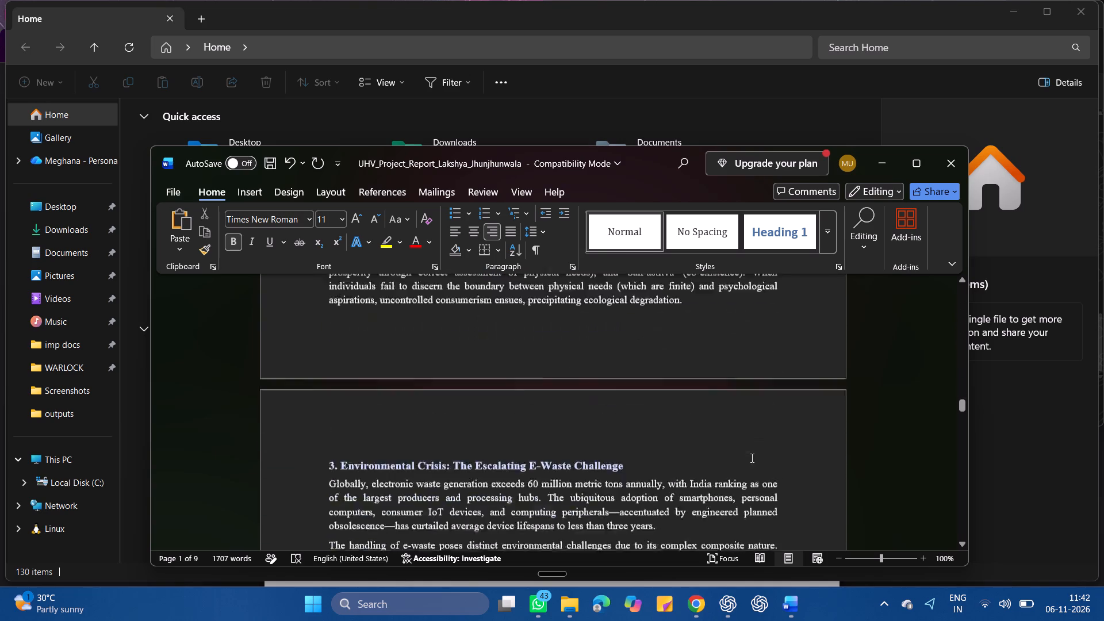
scroll(751, 458, "down", 11)
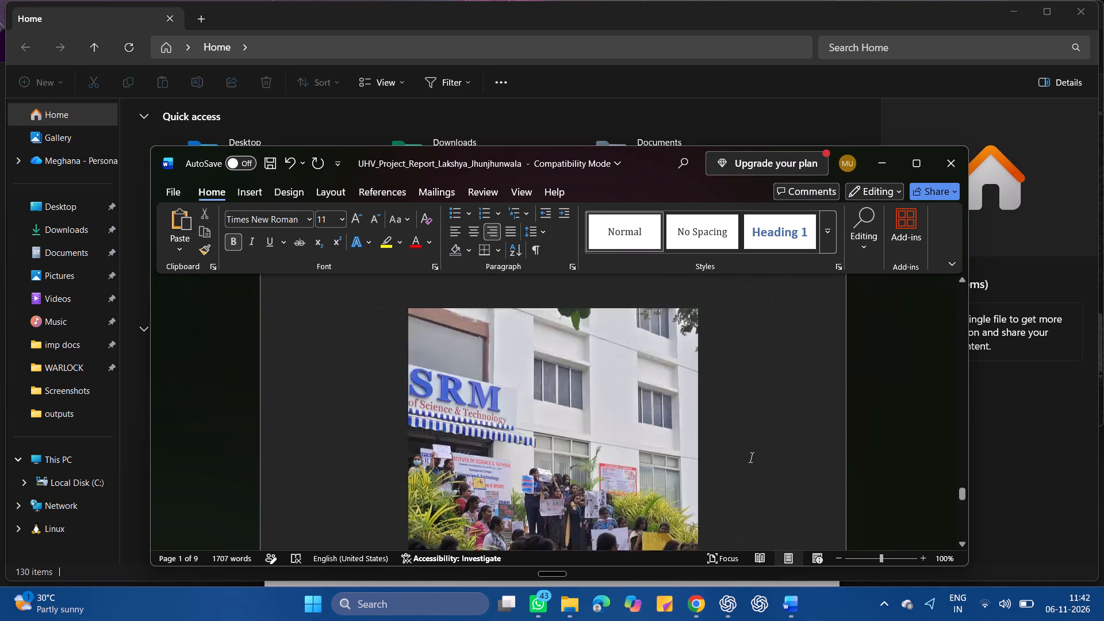
scroll(751, 458, "down", 1)
scroll(751, 458, "up", 11)
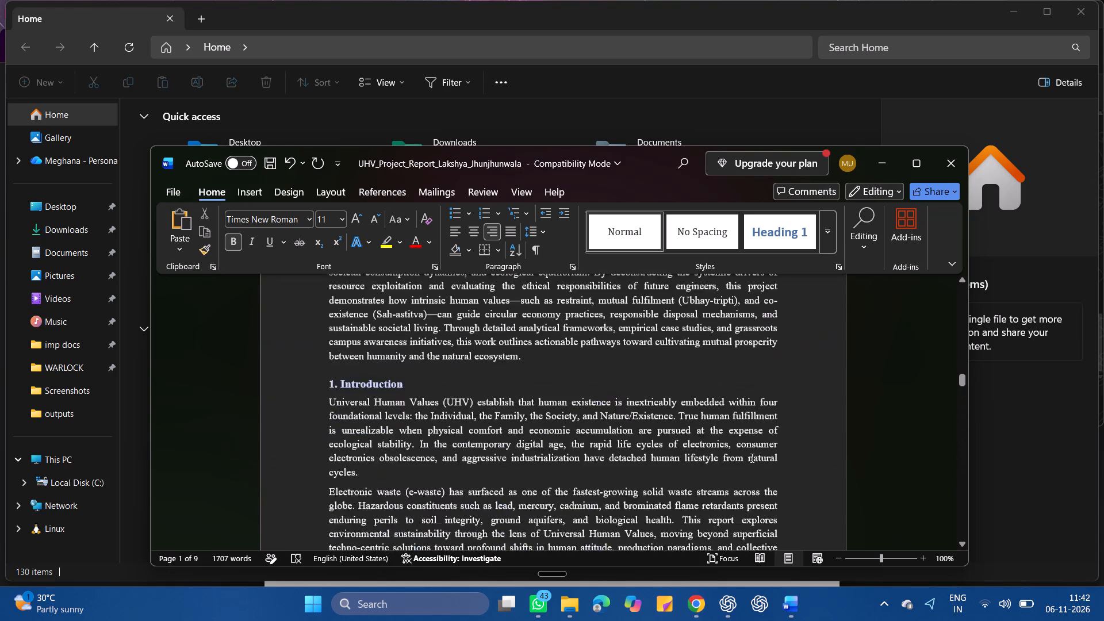
scroll(751, 458, "up", 3)
scroll(751, 458, "down", 2)
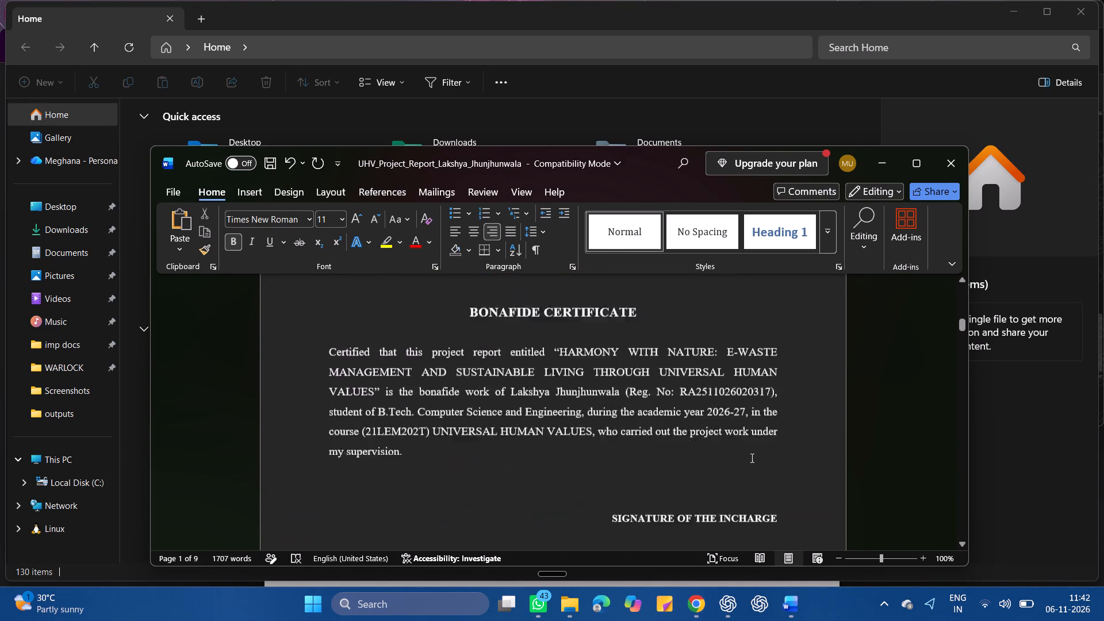
scroll(751, 458, "down", 1)
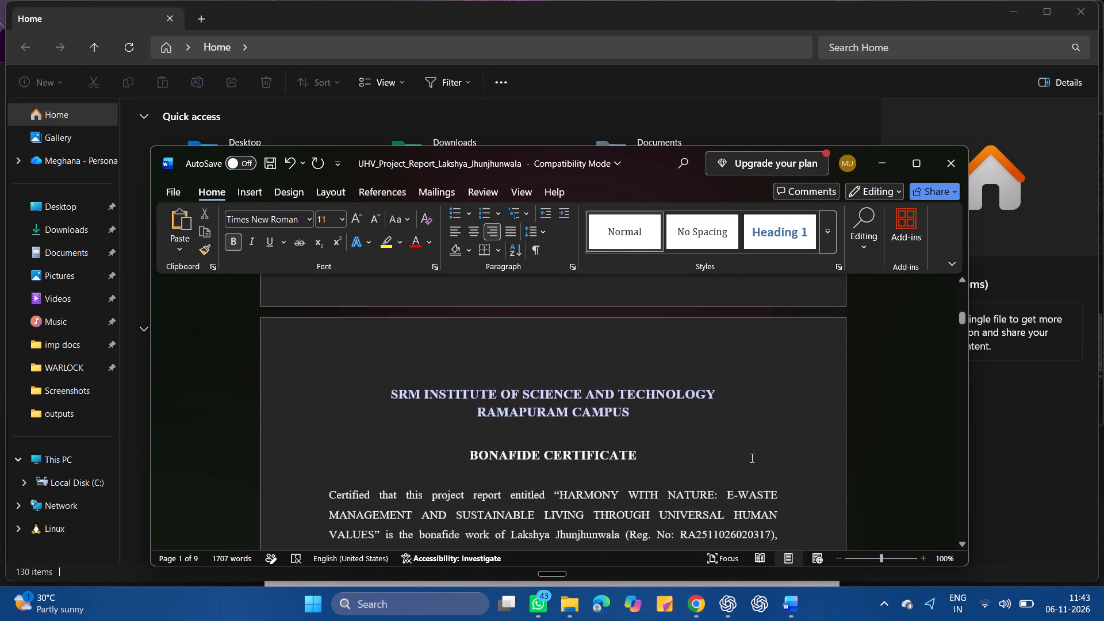
scroll(751, 458, "down", 1)
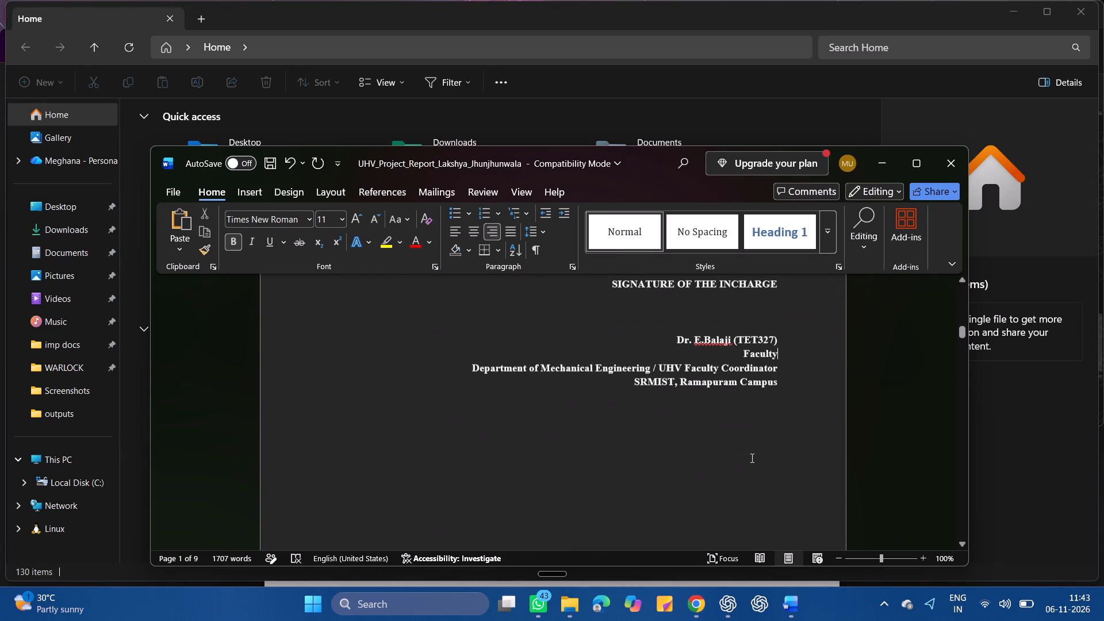
scroll(751, 458, "down", 6)
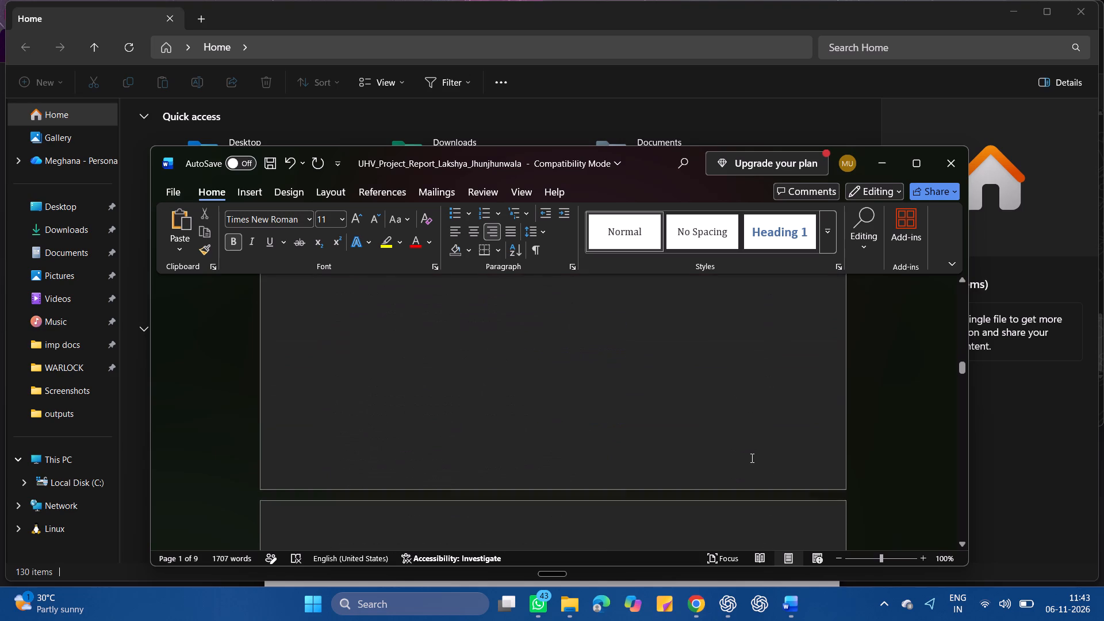
scroll(751, 458, "down", 3)
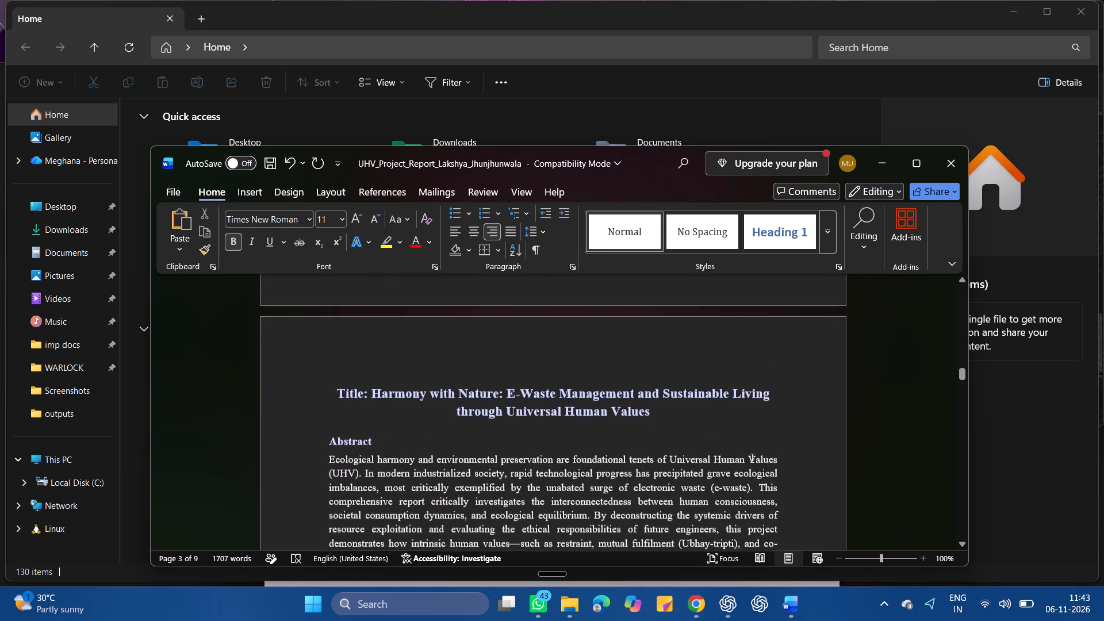
scroll(751, 458, "down", 1)
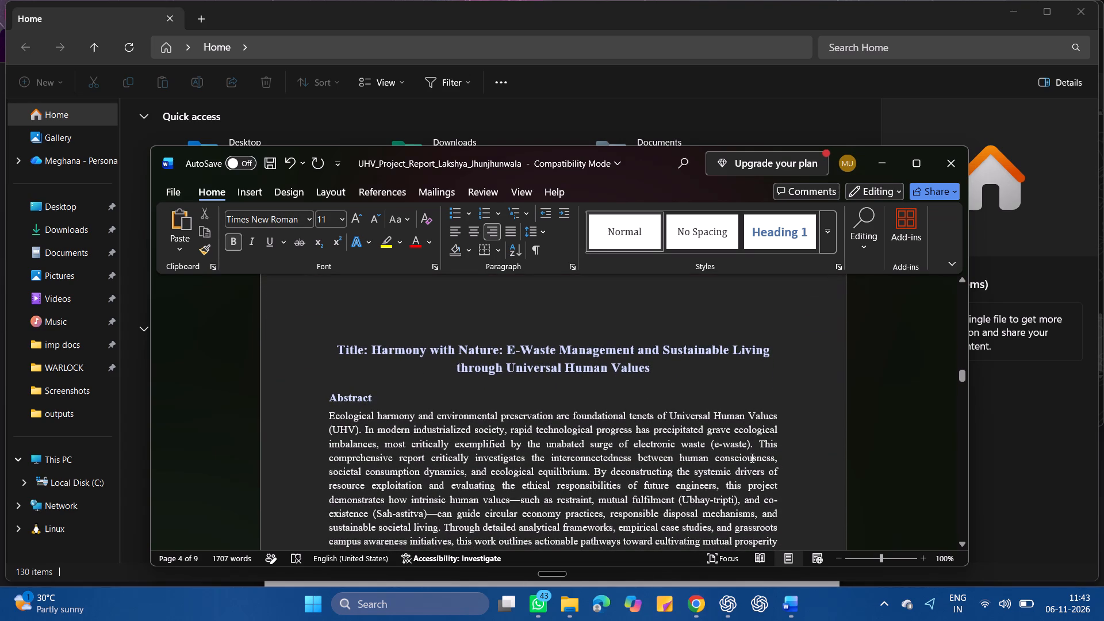
Switch to Chrome, search Google for "pintrest" in a new tab, and open the Pinterest site.
left_click(695, 599)
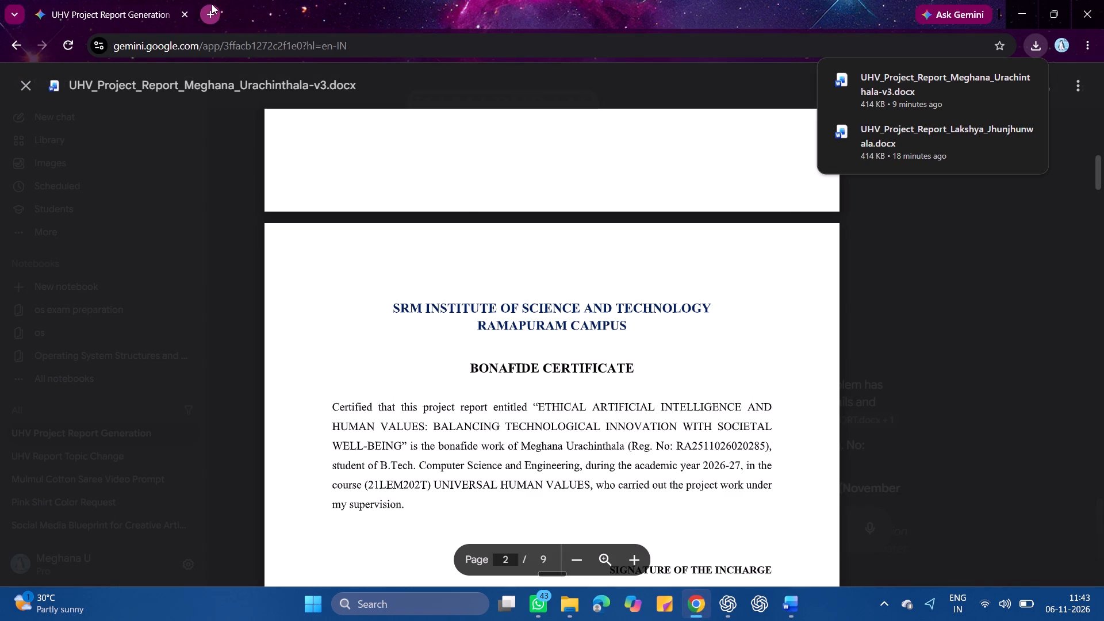
left_click(212, 4)
left_click(333, 288)
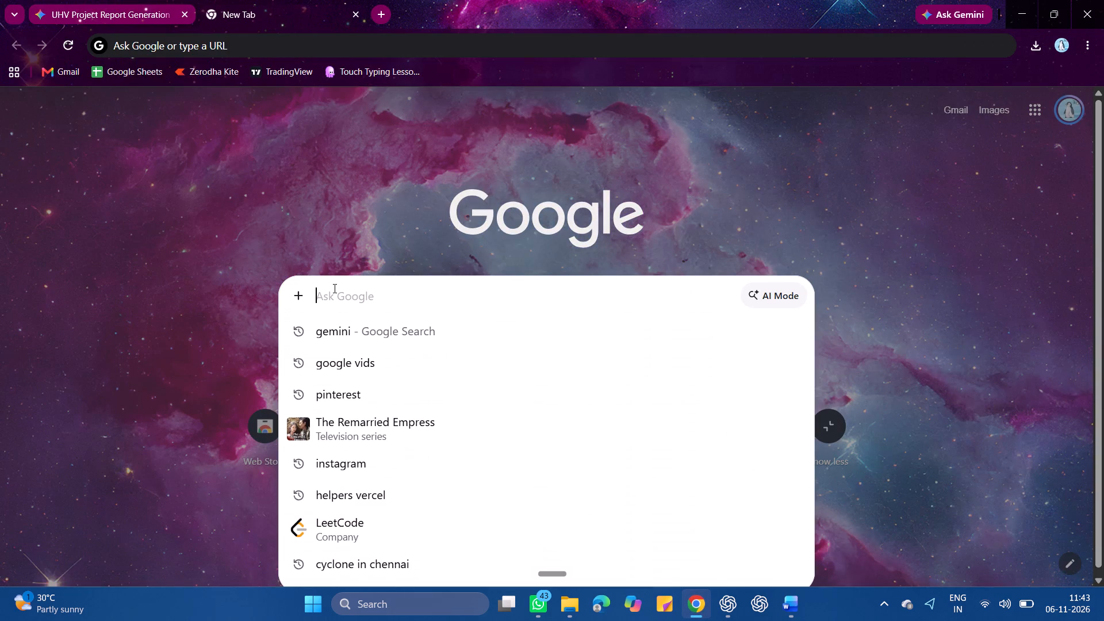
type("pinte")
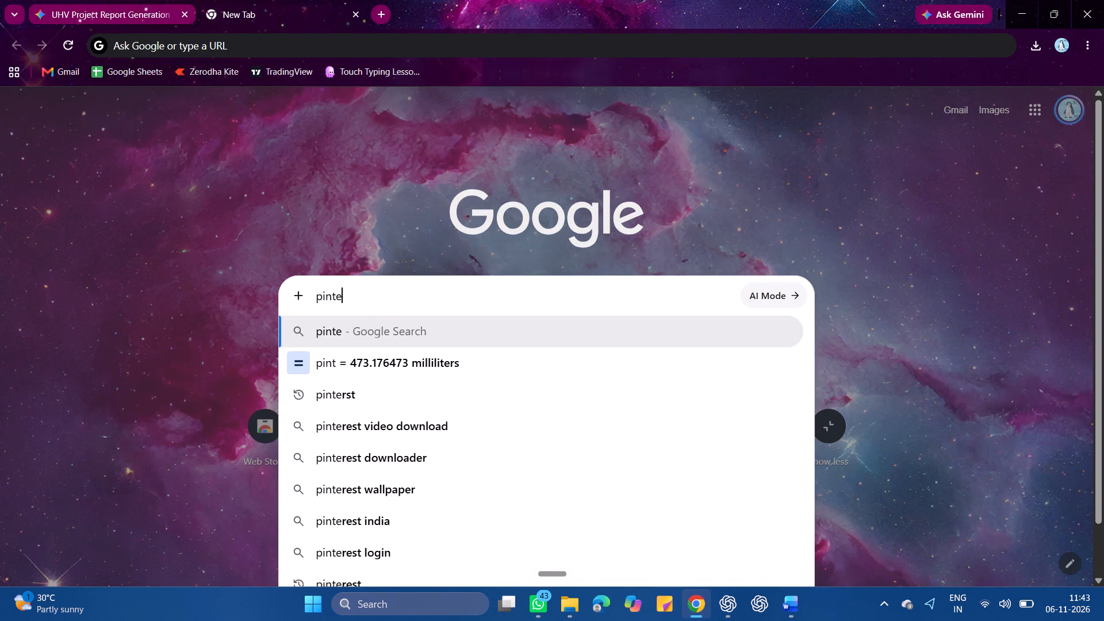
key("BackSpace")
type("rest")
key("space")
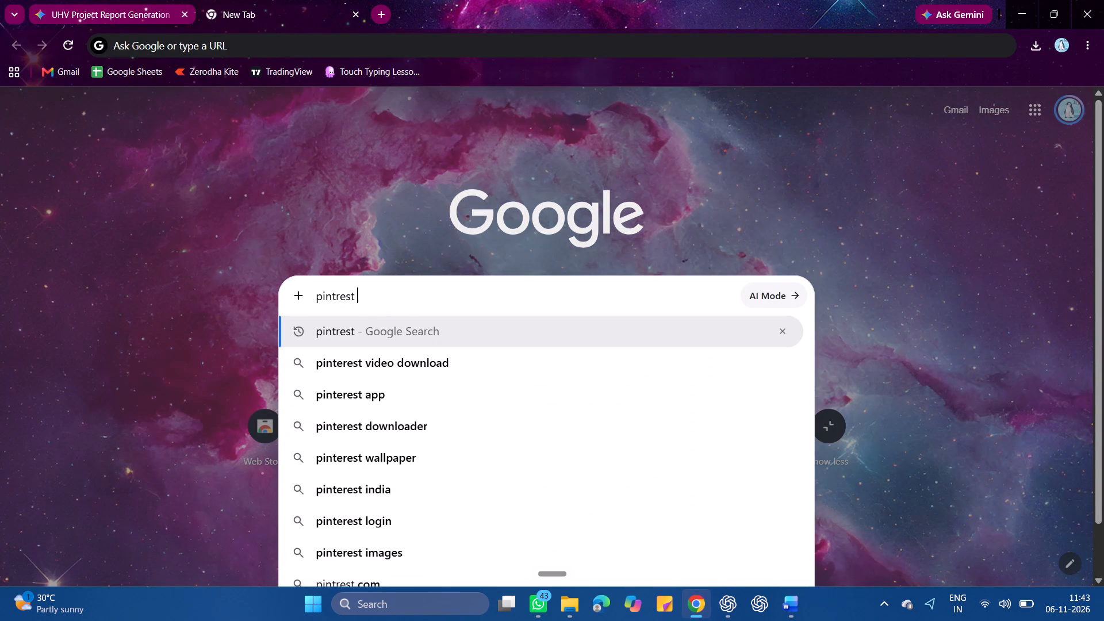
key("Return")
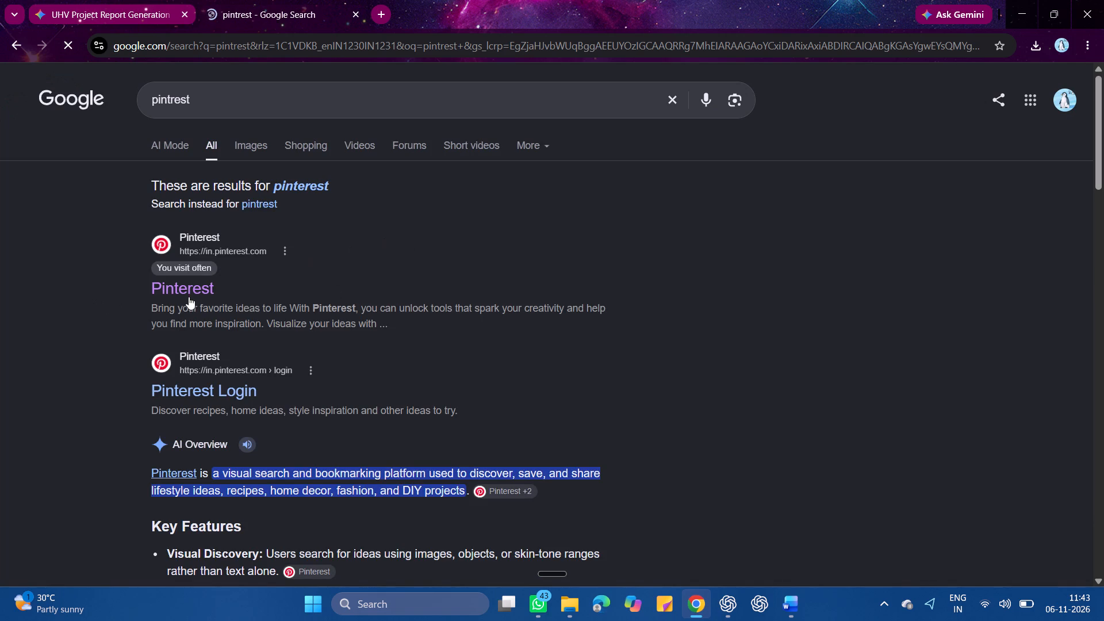
double_click(189, 290)
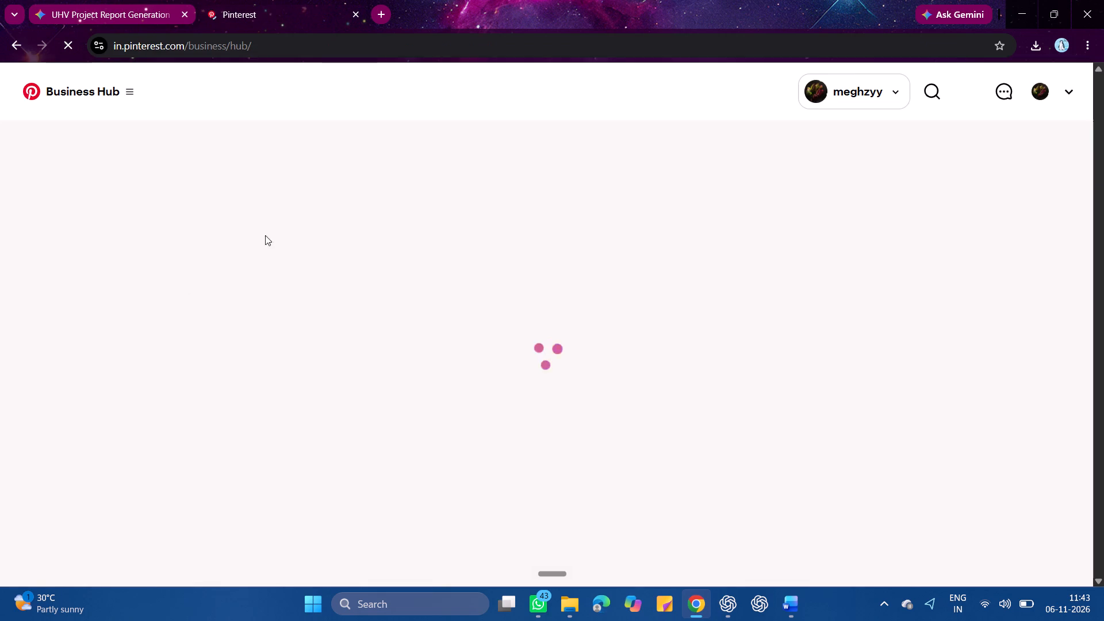
Search Pinterest for "cleaning locality".
left_click(894, 89)
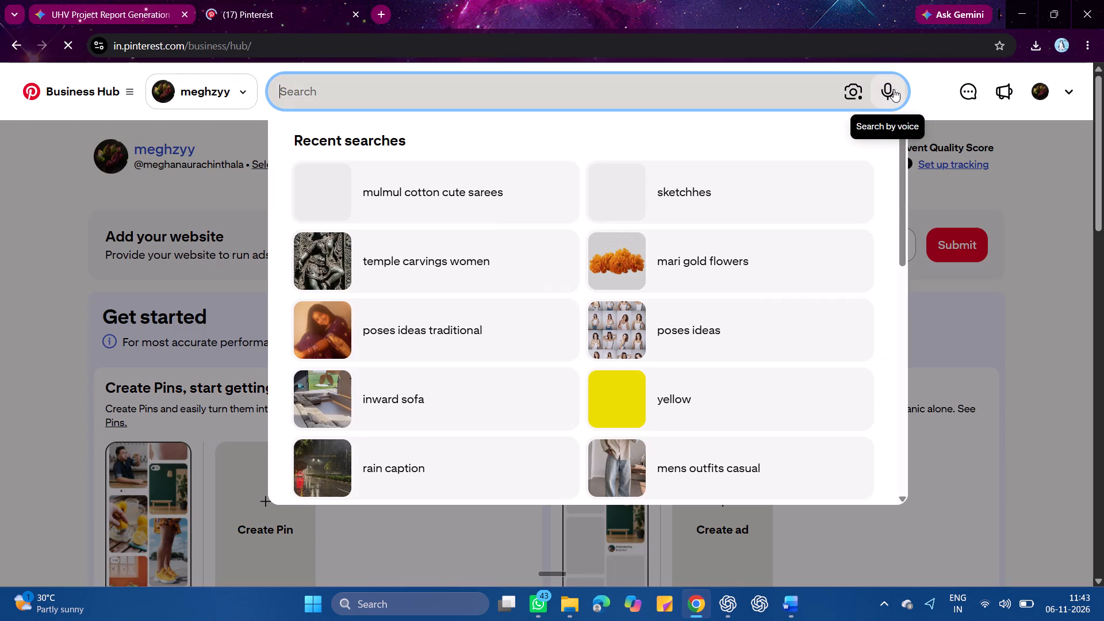
left_click(722, 81)
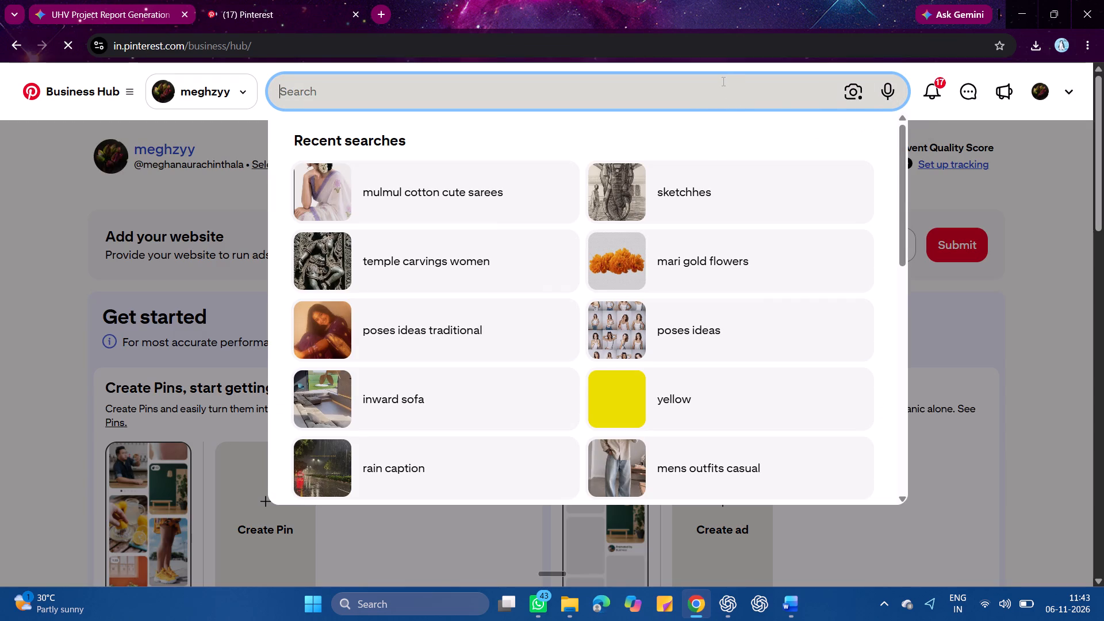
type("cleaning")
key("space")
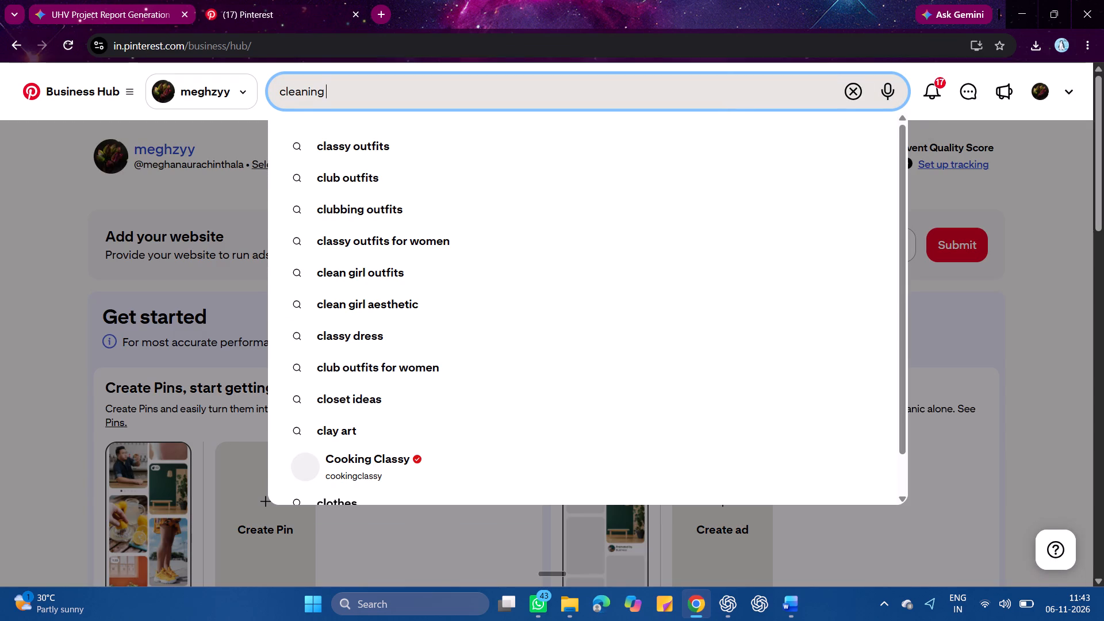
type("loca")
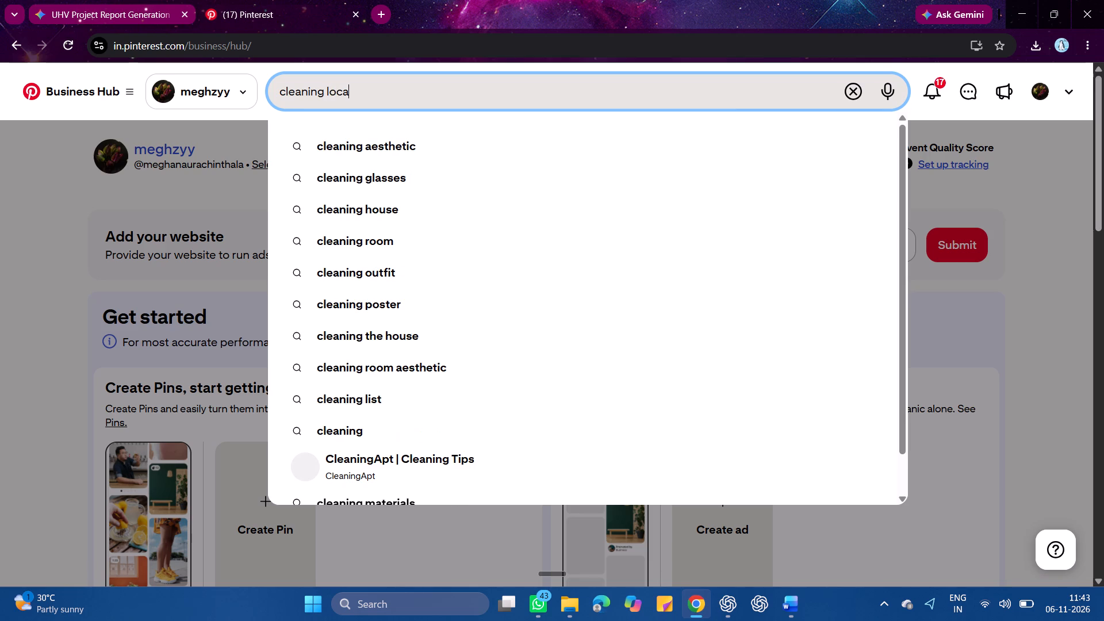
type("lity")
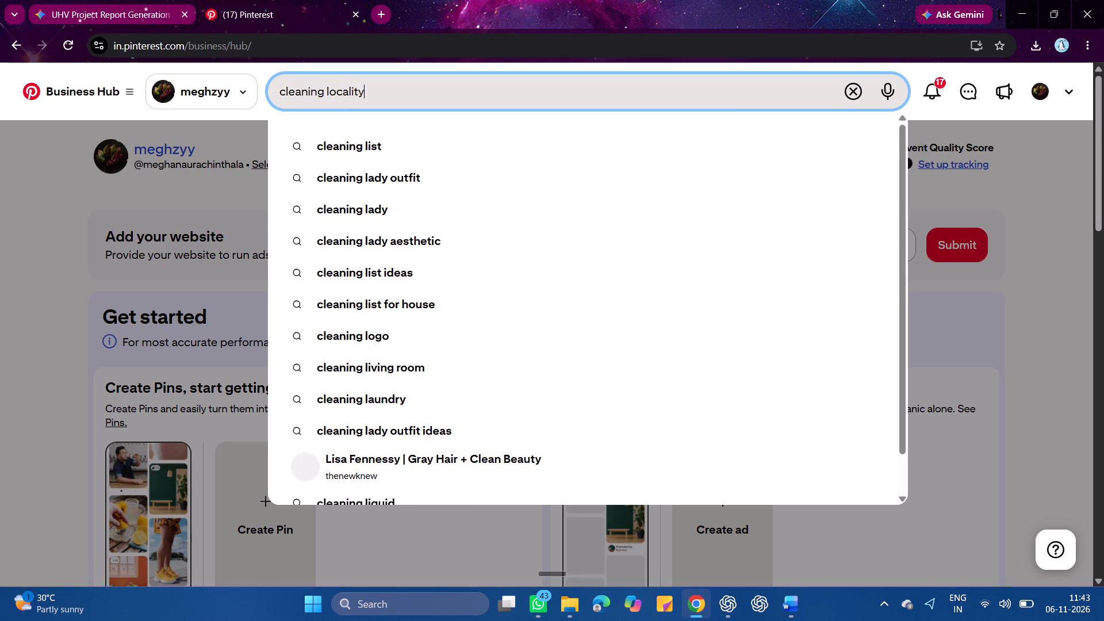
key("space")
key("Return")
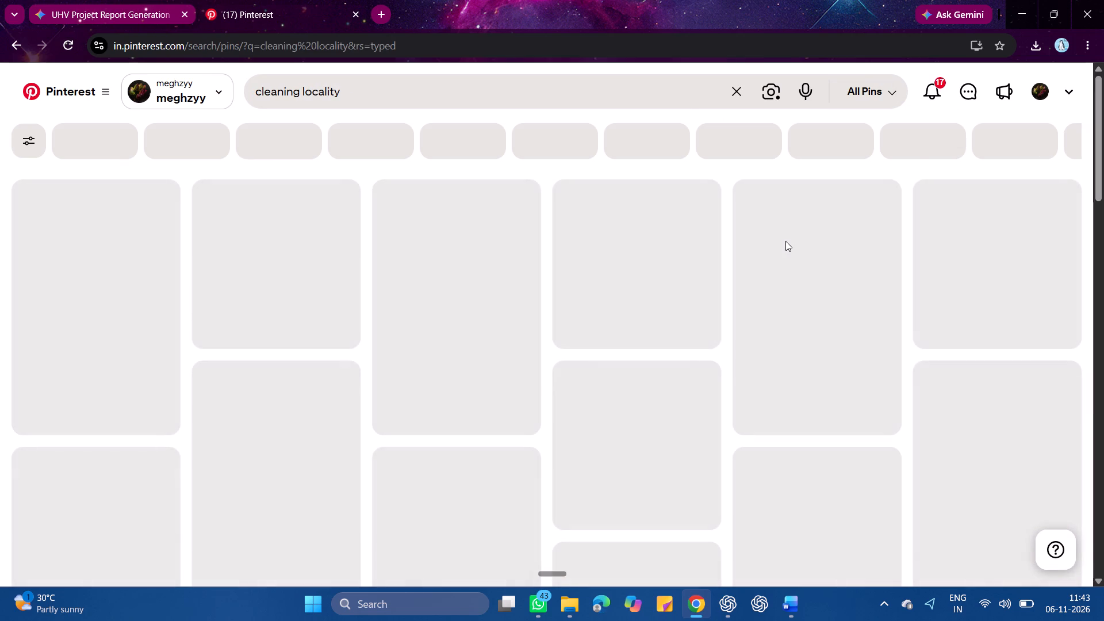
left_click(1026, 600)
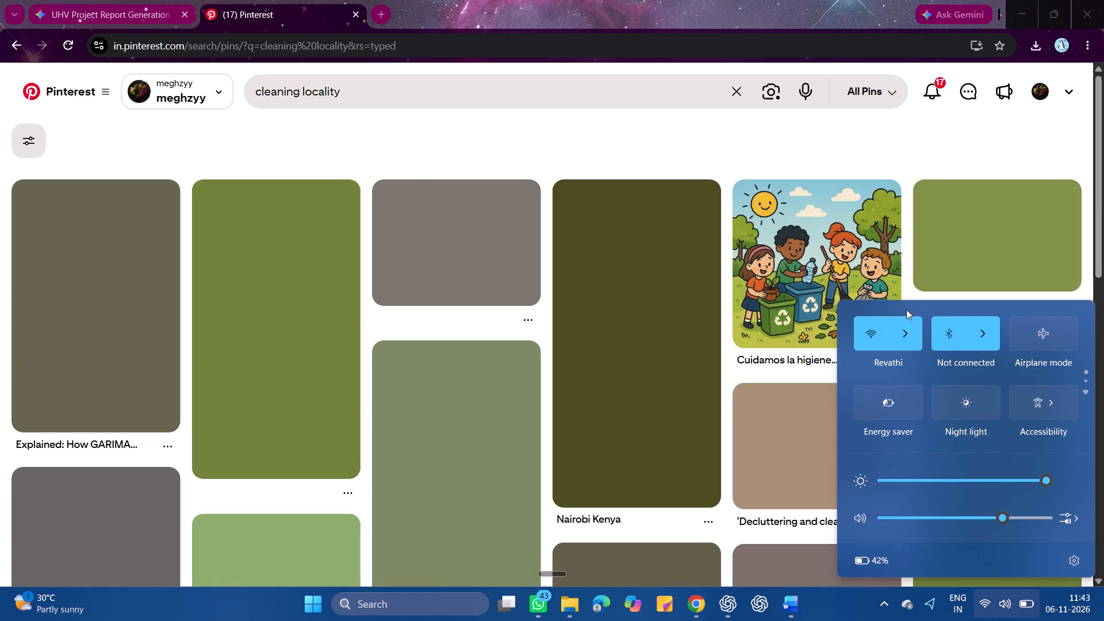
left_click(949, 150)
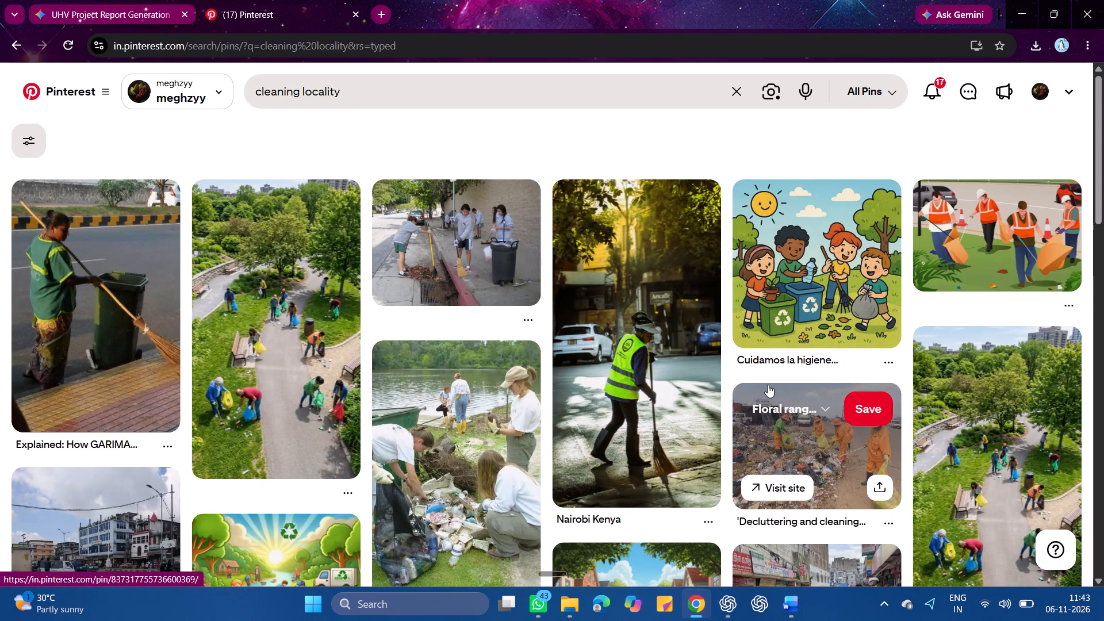
Browse the Pinterest results for "cleaning locality" to look for a suitable picture of people cleaning.
scroll(768, 385, "down", 5)
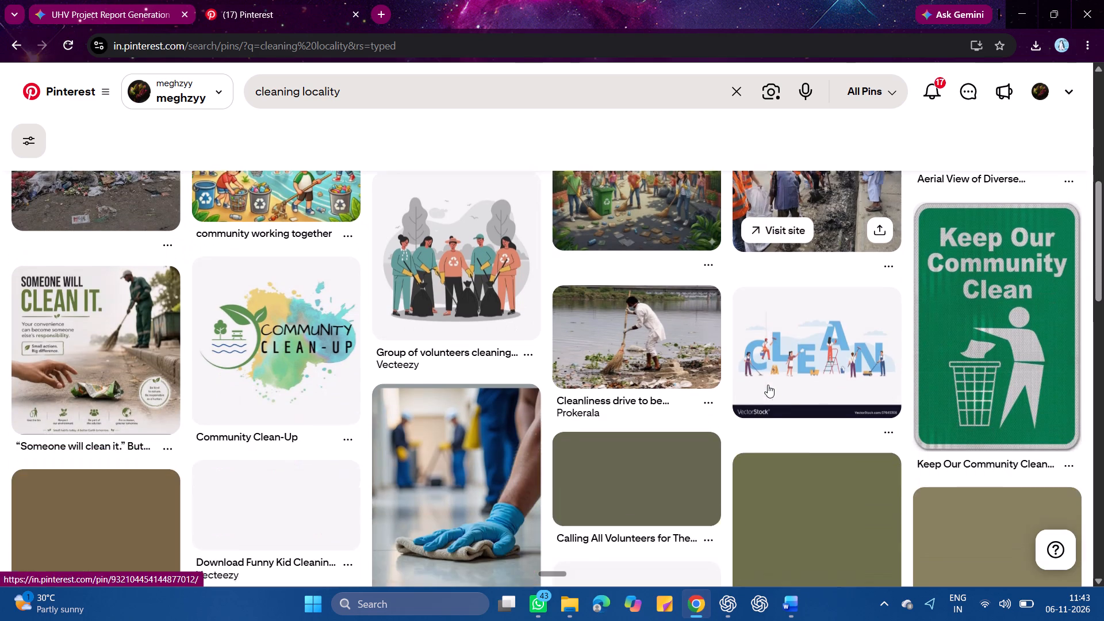
scroll(768, 385, "down", 3)
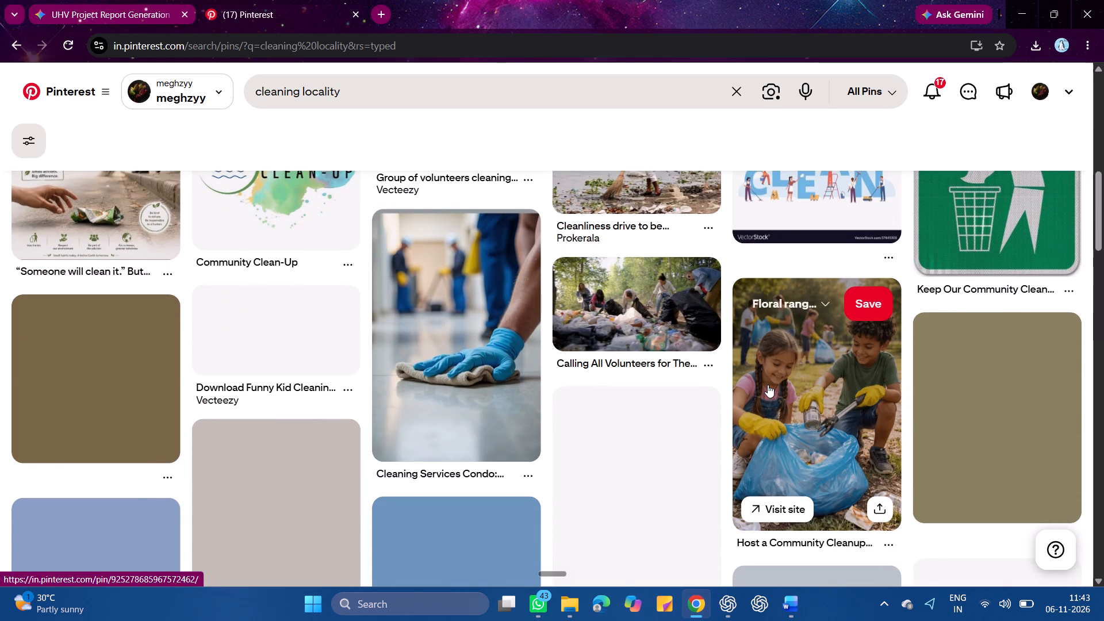
scroll(768, 385, "down", 1)
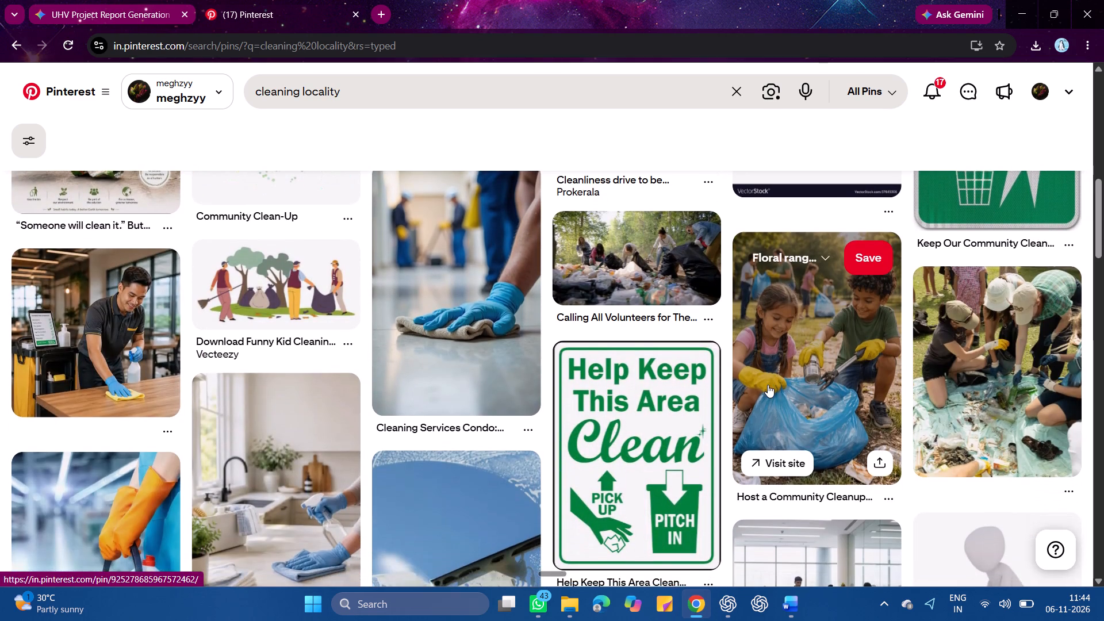
scroll(768, 385, "down", 3)
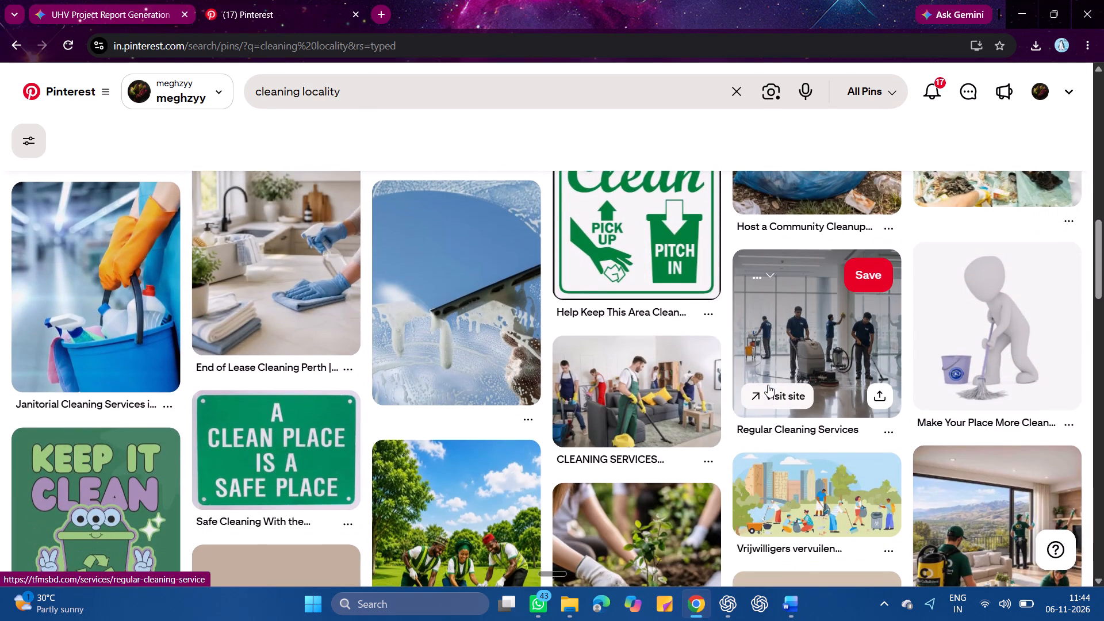
scroll(768, 385, "down", 4)
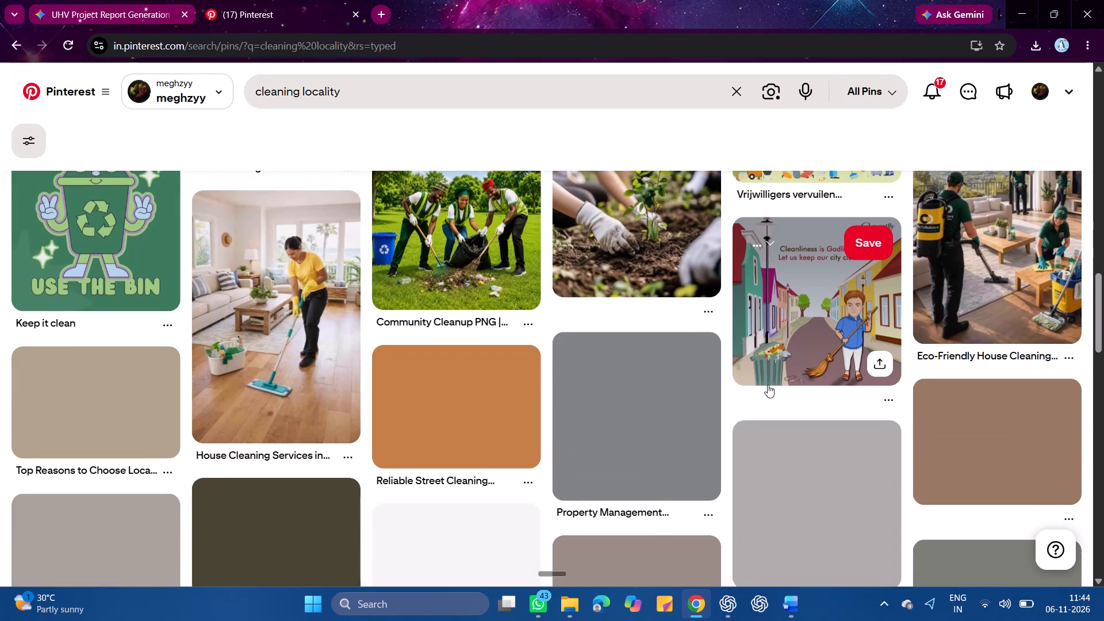
scroll(768, 385, "down", 2)
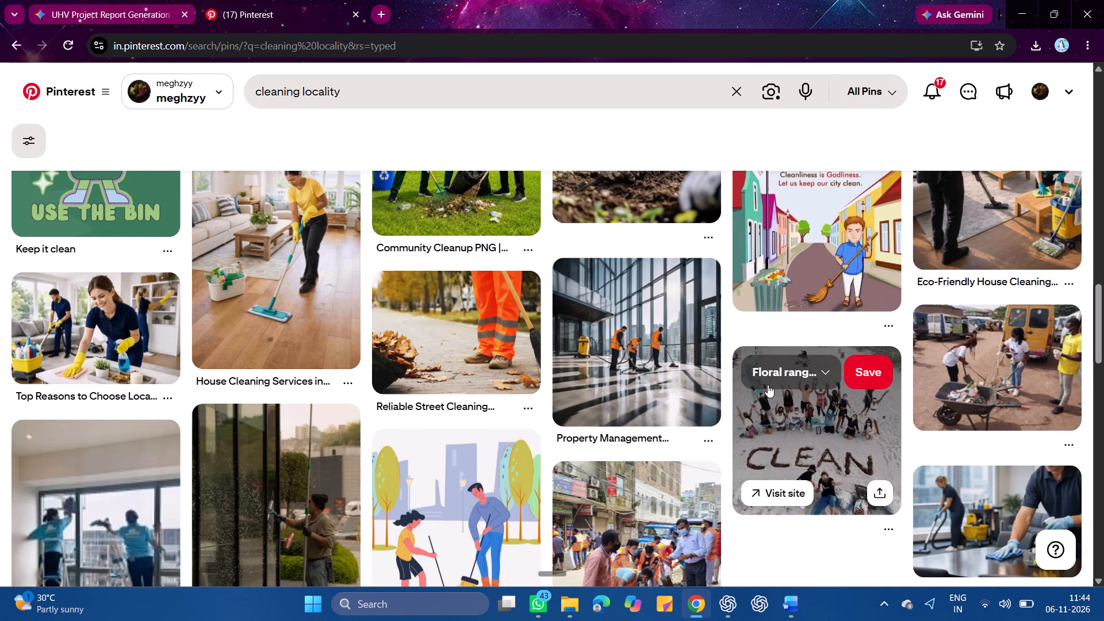
scroll(768, 385, "down", 2)
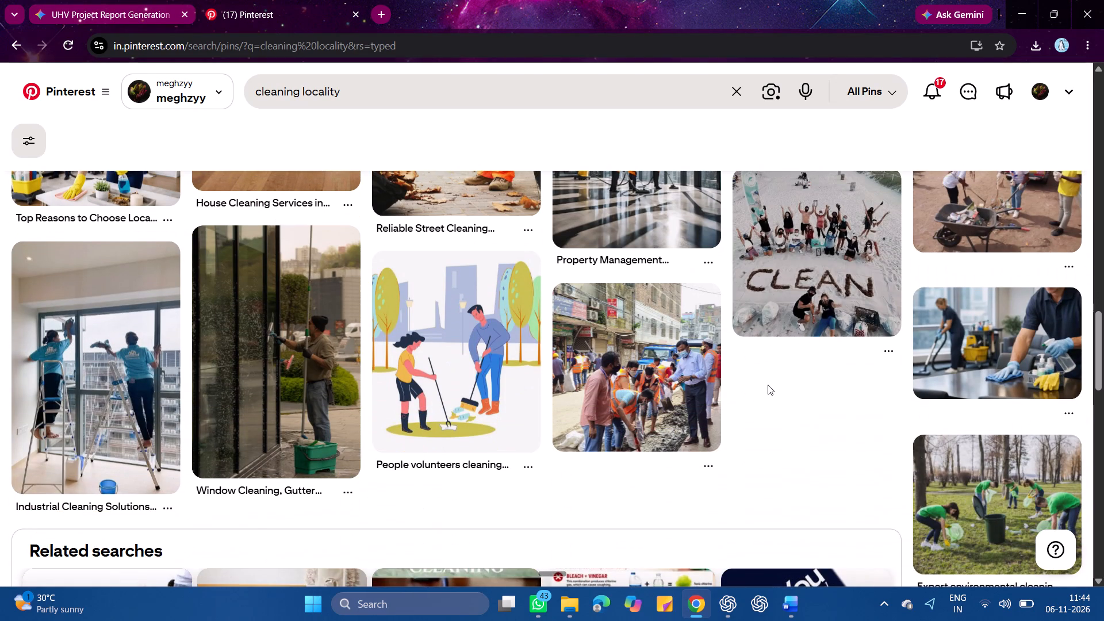
scroll(768, 385, "down", 1)
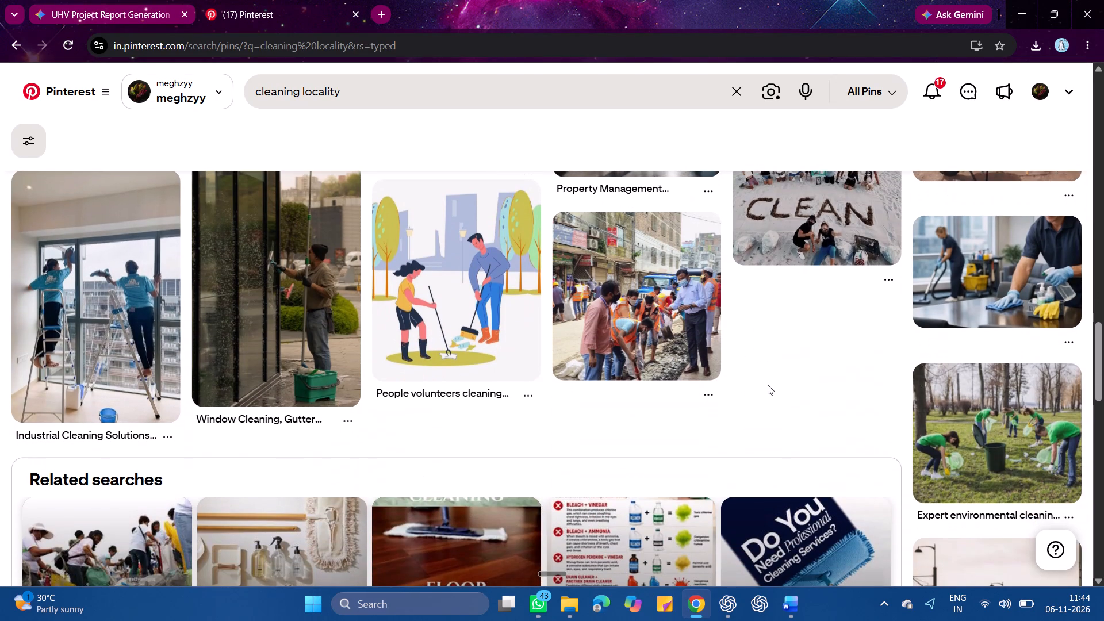
scroll(768, 385, "down", 4)
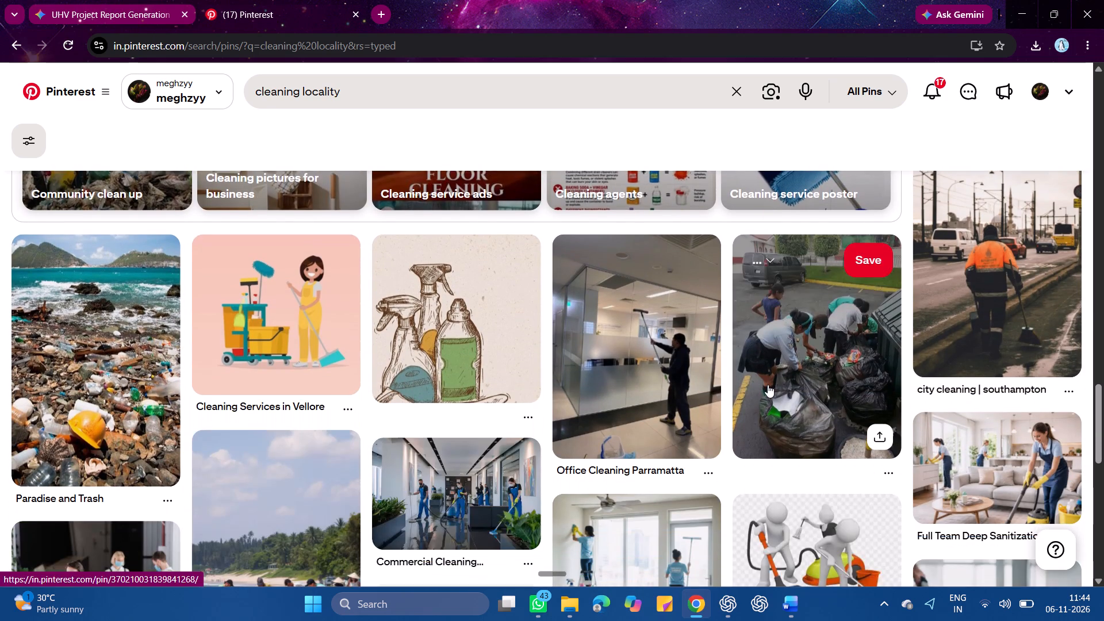
scroll(768, 385, "down", 2)
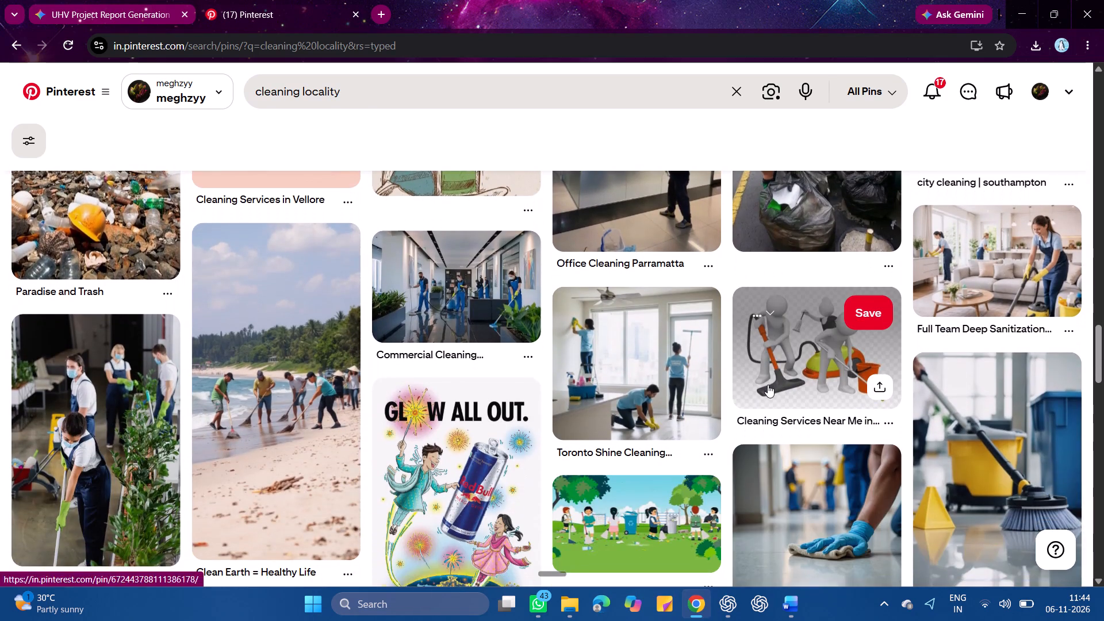
scroll(768, 385, "down", 4)
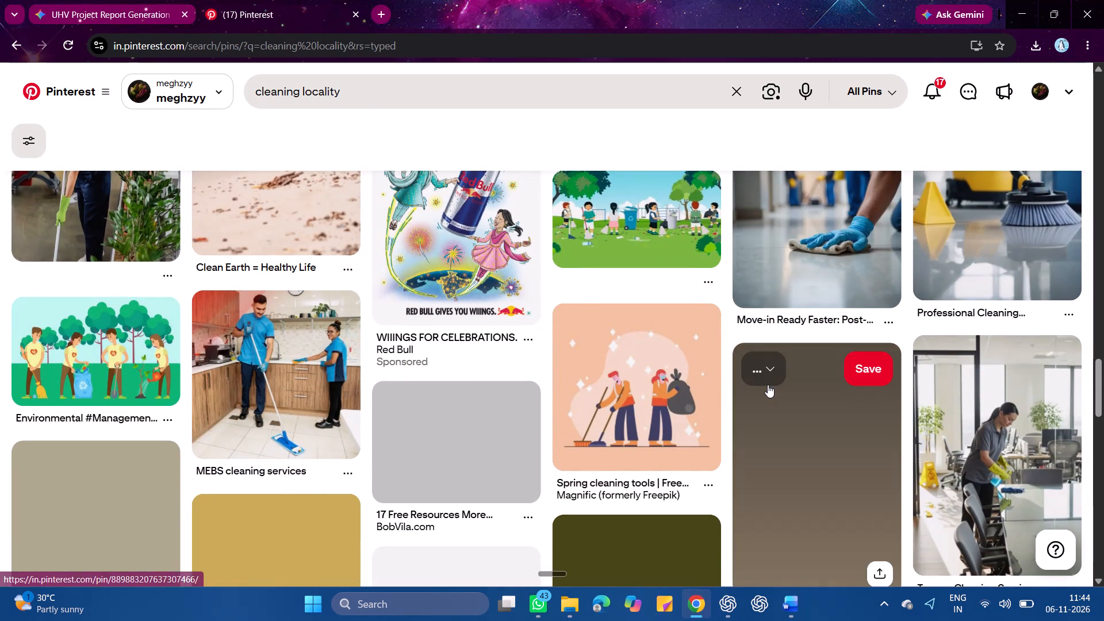
scroll(768, 385, "down", 2)
scroll(768, 385, "up", 2)
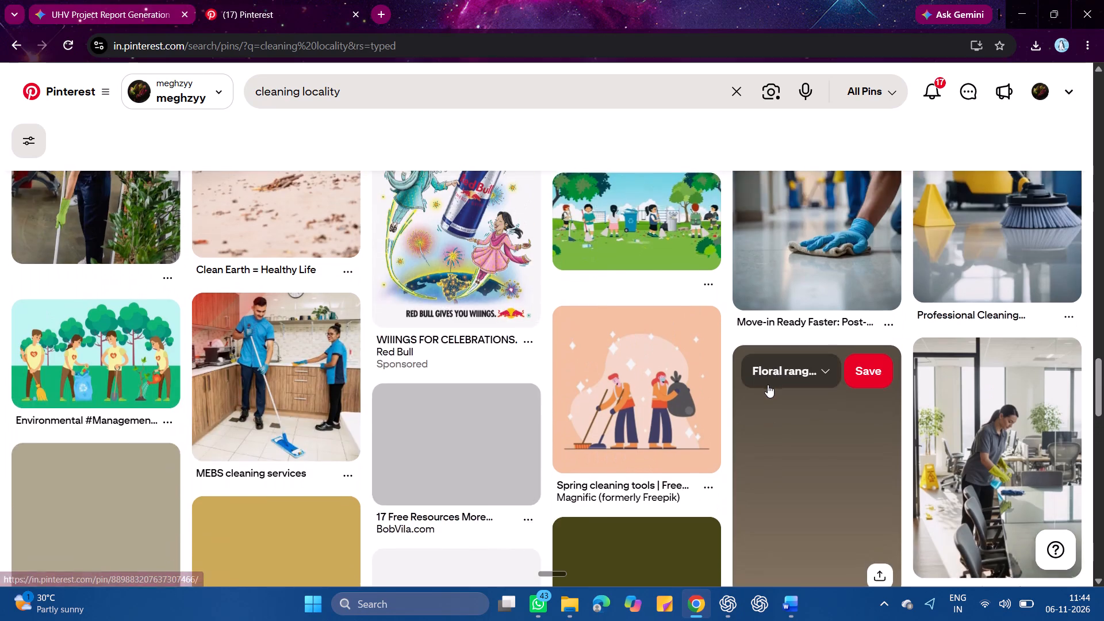
scroll(768, 385, "up", 11)
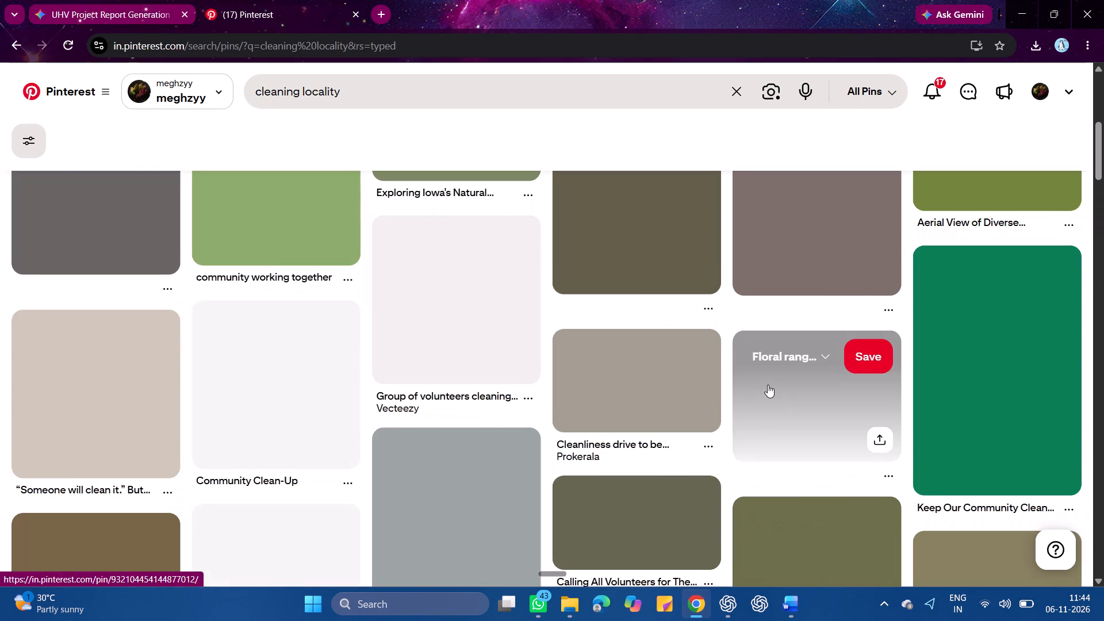
scroll(768, 385, "up", 6)
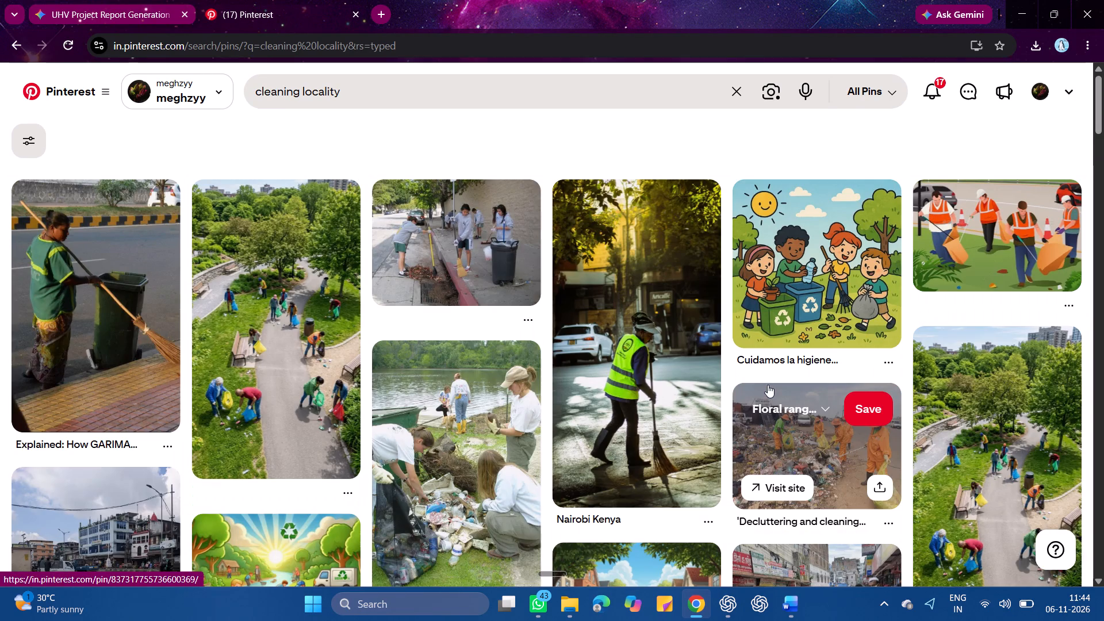
Open the Nairobi Kenya pin of the street sweeper from the search results.
left_click(603, 438)
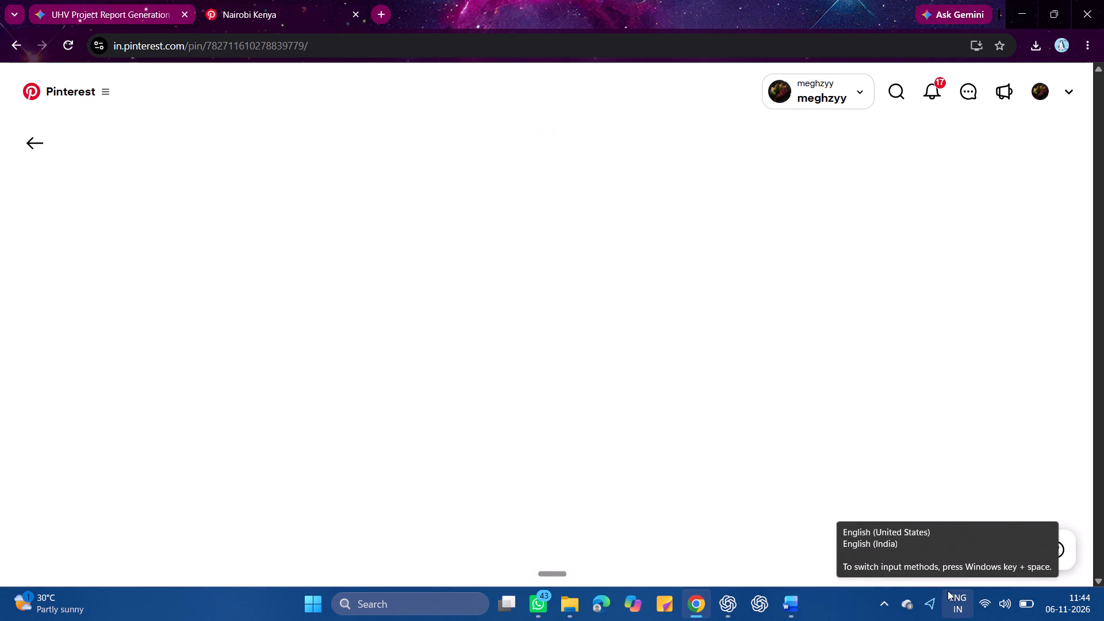
Switch the computer's Wi-Fi connection to the iPhone network.
left_click(1033, 604)
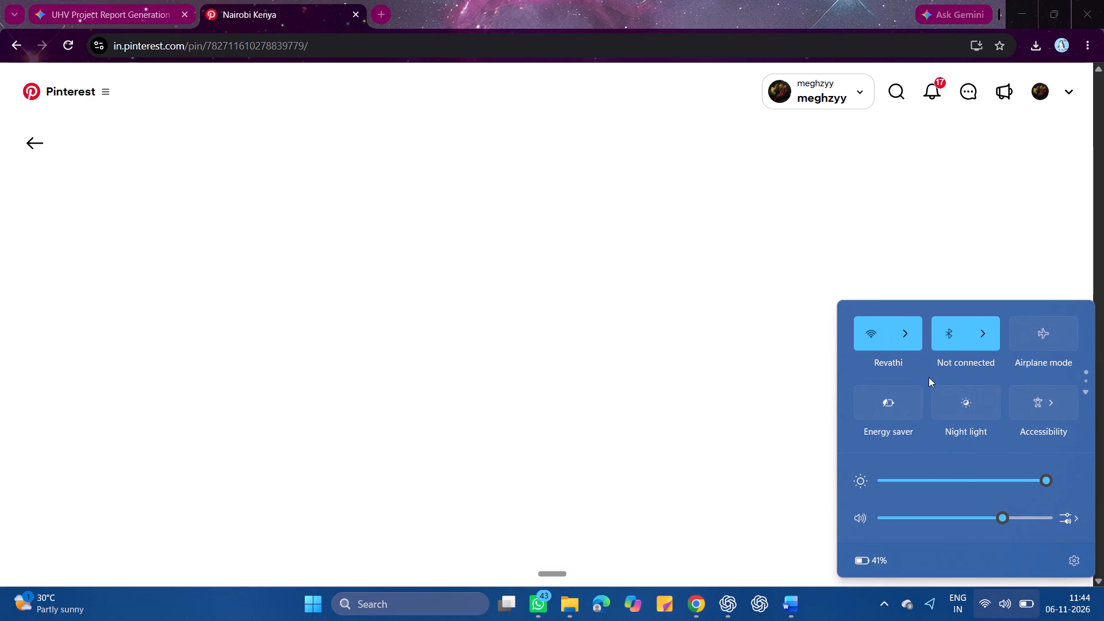
left_click(894, 329)
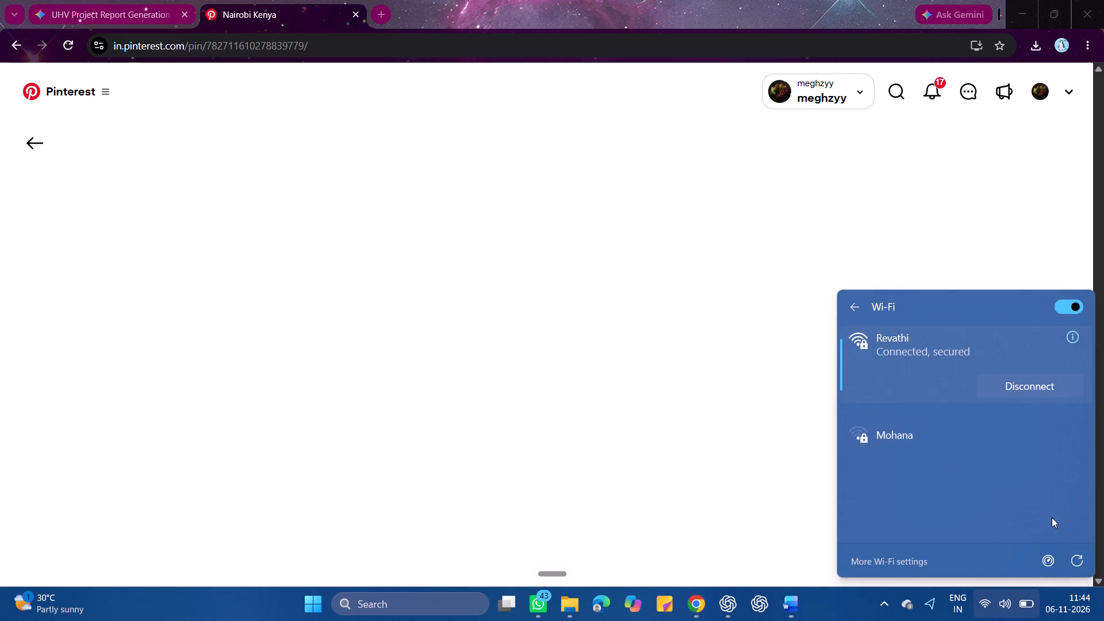
left_click(1037, 415)
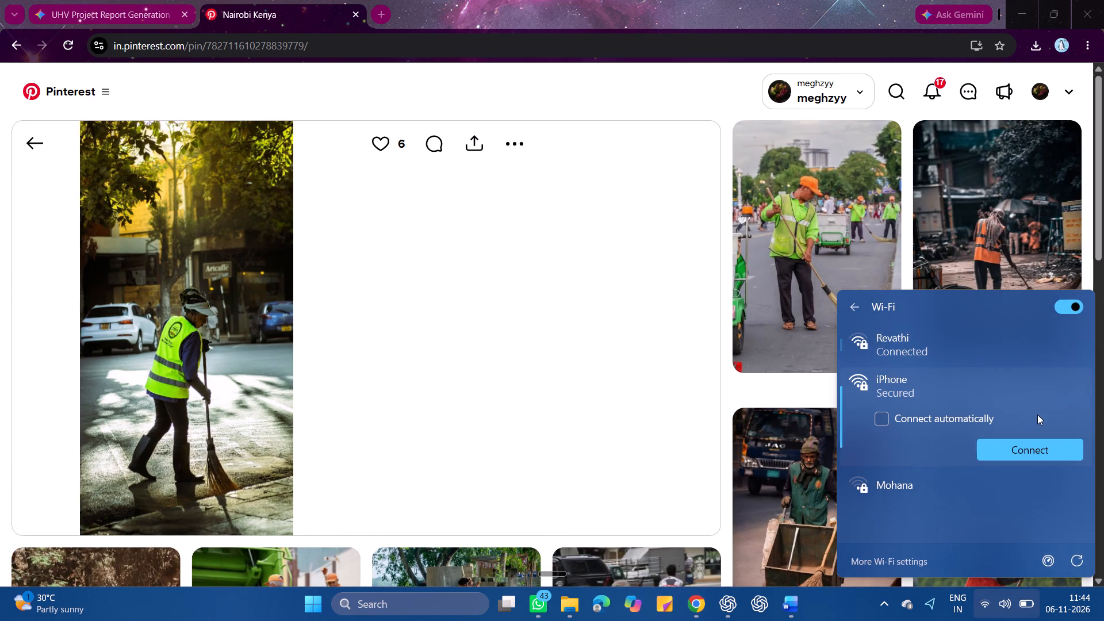
left_click(1050, 446)
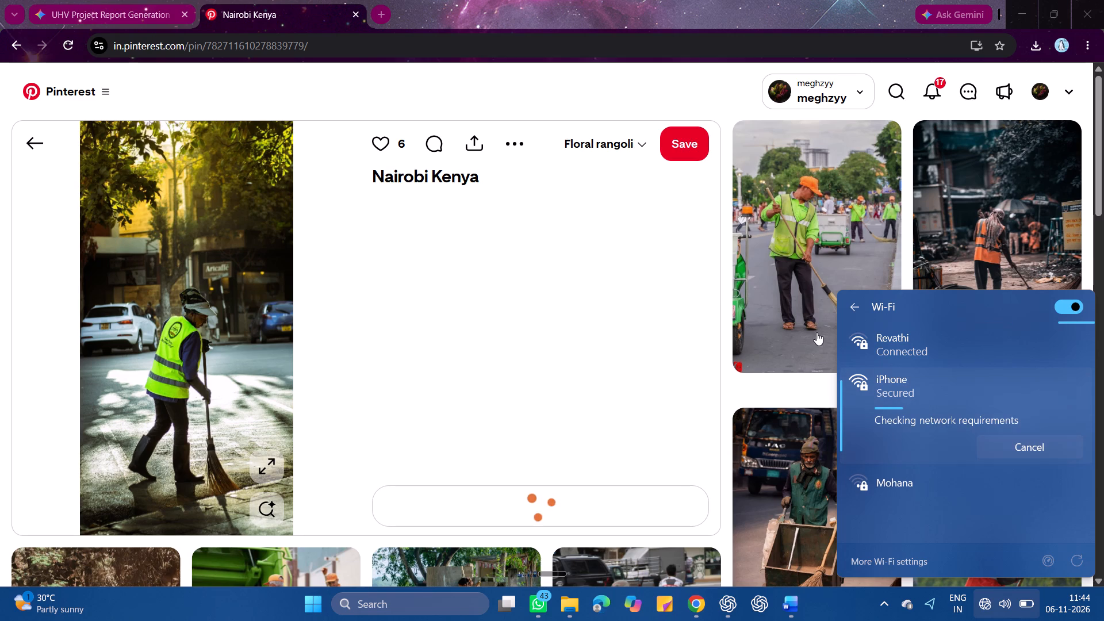
left_click(790, 419)
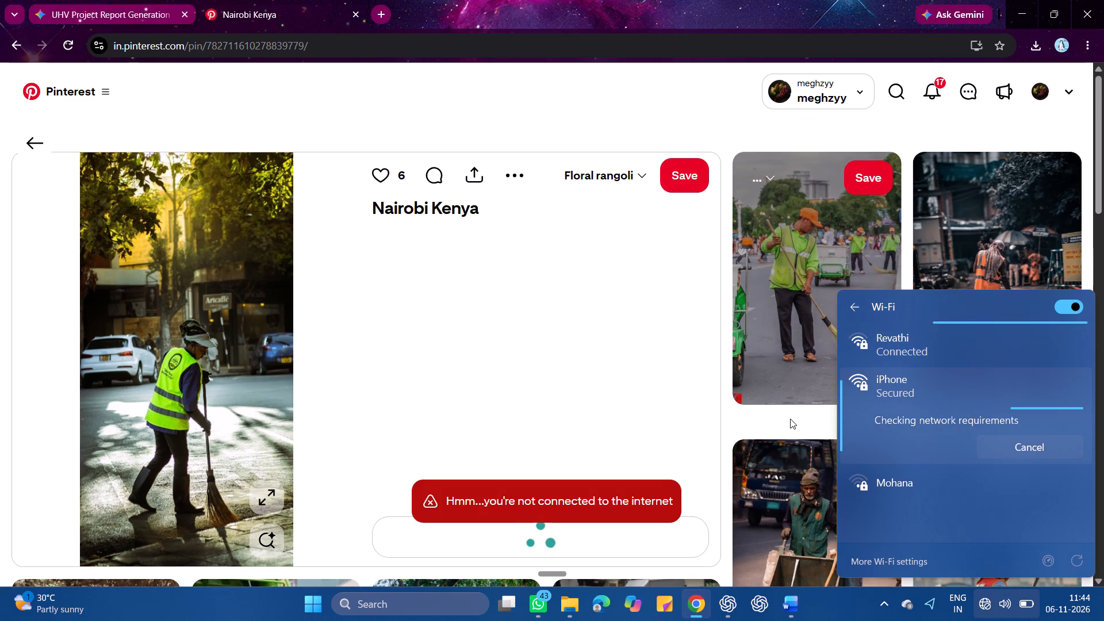
Browse the related pins of street sweepers for a suitable cleaning picture, then return to the "cleaning locality" results.
scroll(805, 409, "down", 3)
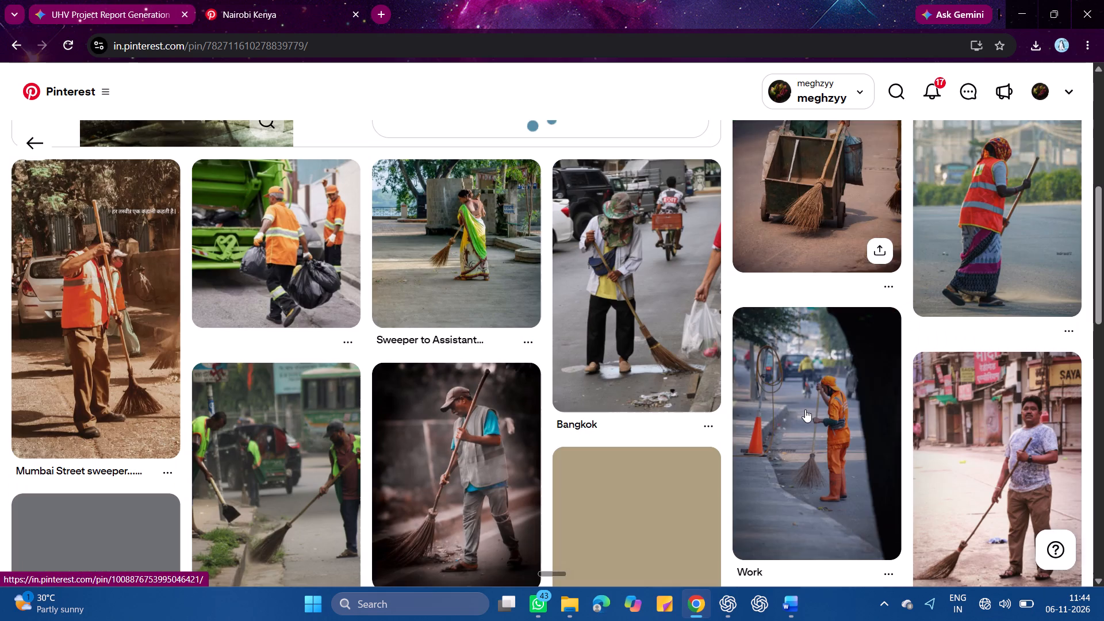
scroll(805, 409, "down", 3)
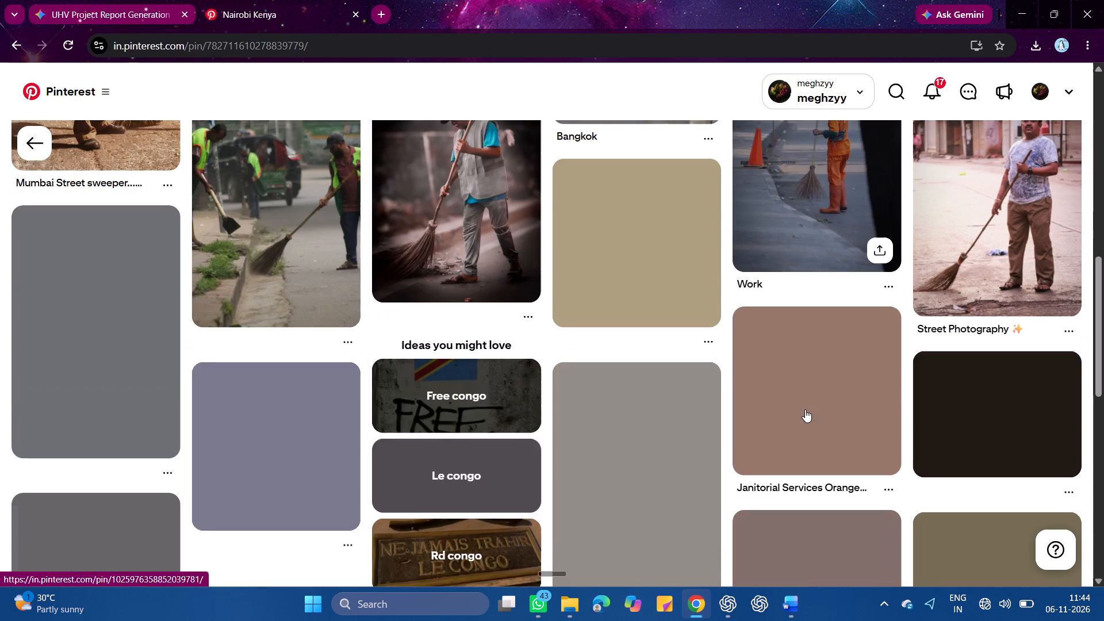
scroll(805, 409, "down", 1)
scroll(805, 409, "up", 1)
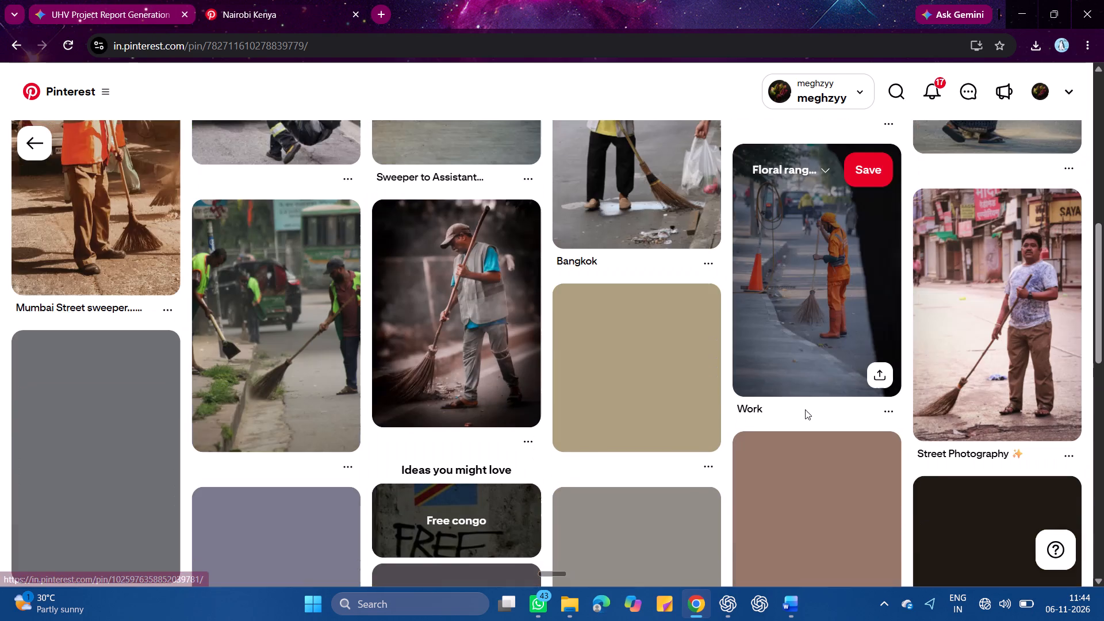
scroll(805, 409, "down", 1)
scroll(805, 409, "up", 1)
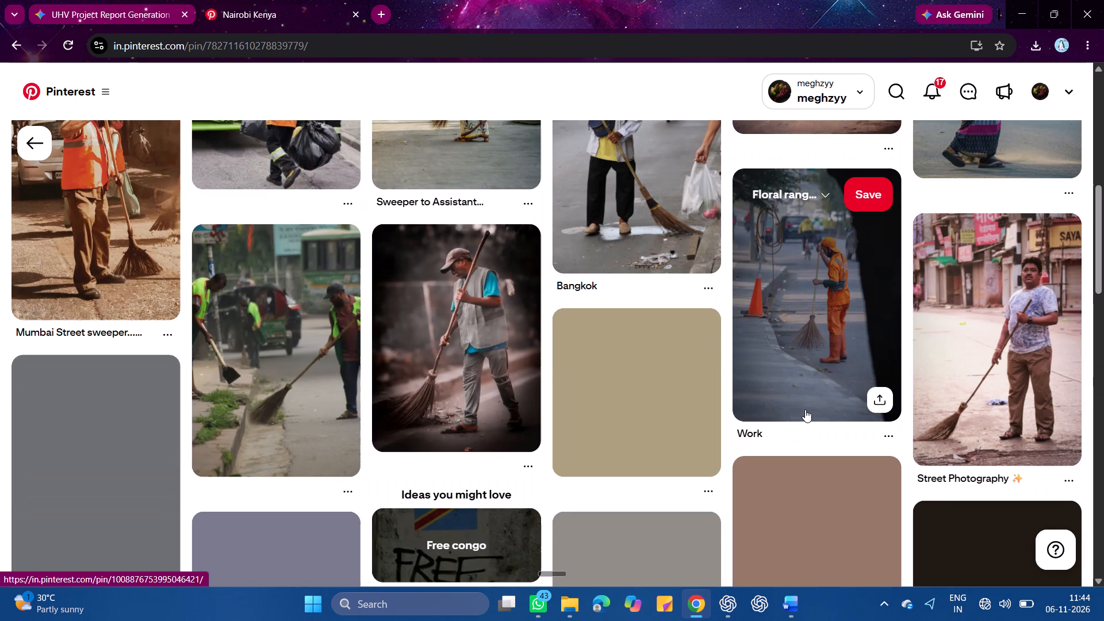
scroll(805, 409, "up", 1)
scroll(805, 409, "down", 2)
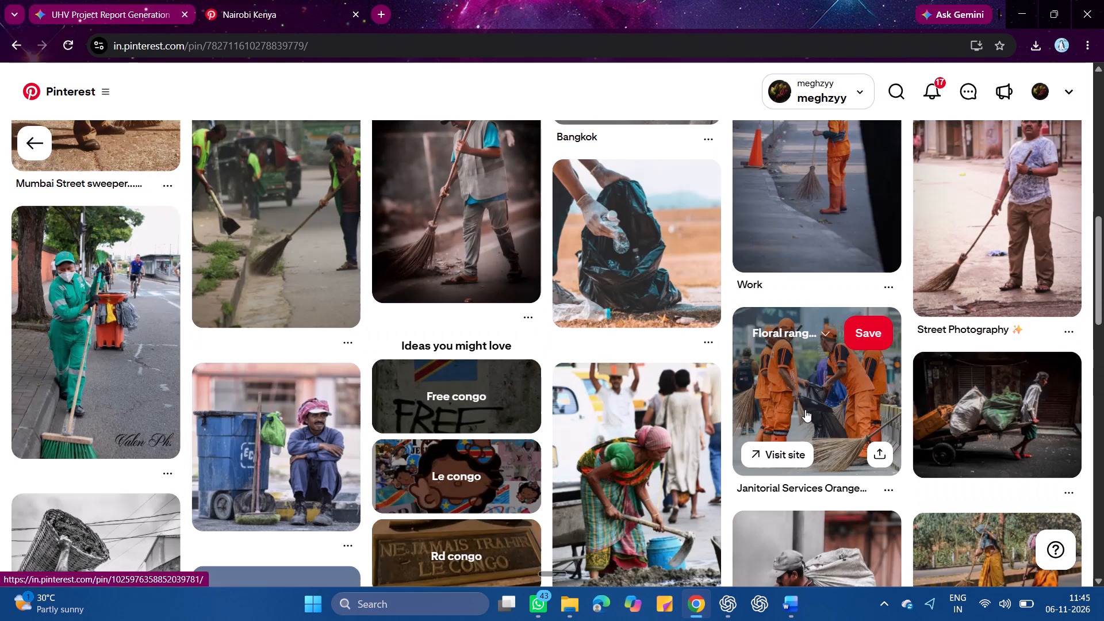
scroll(805, 409, "down", 4)
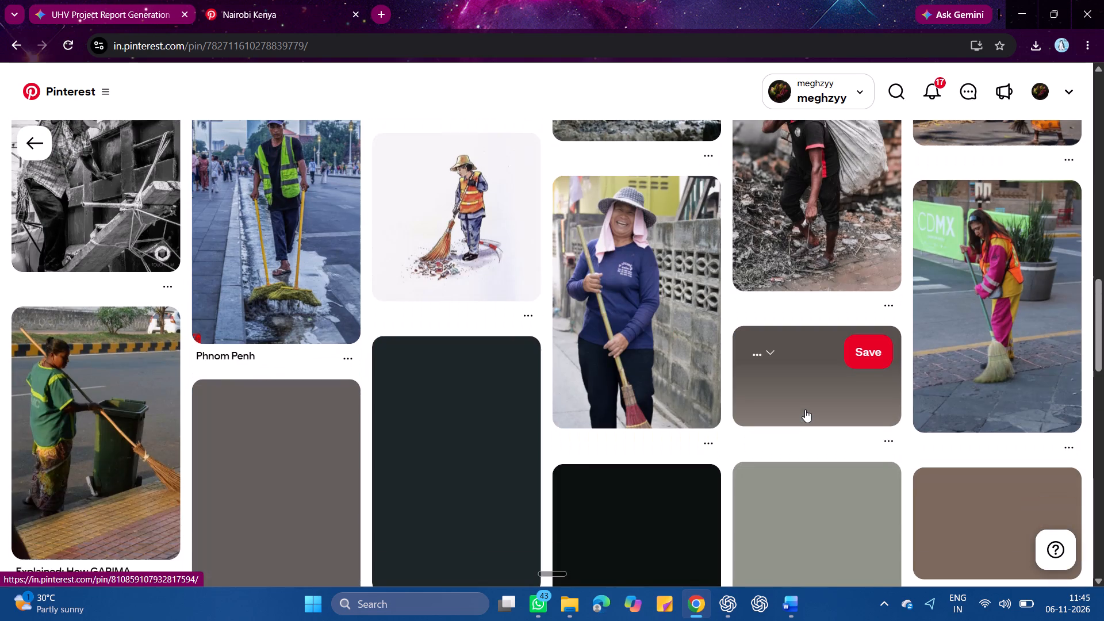
scroll(805, 409, "down", 2)
scroll(805, 409, "up", 3)
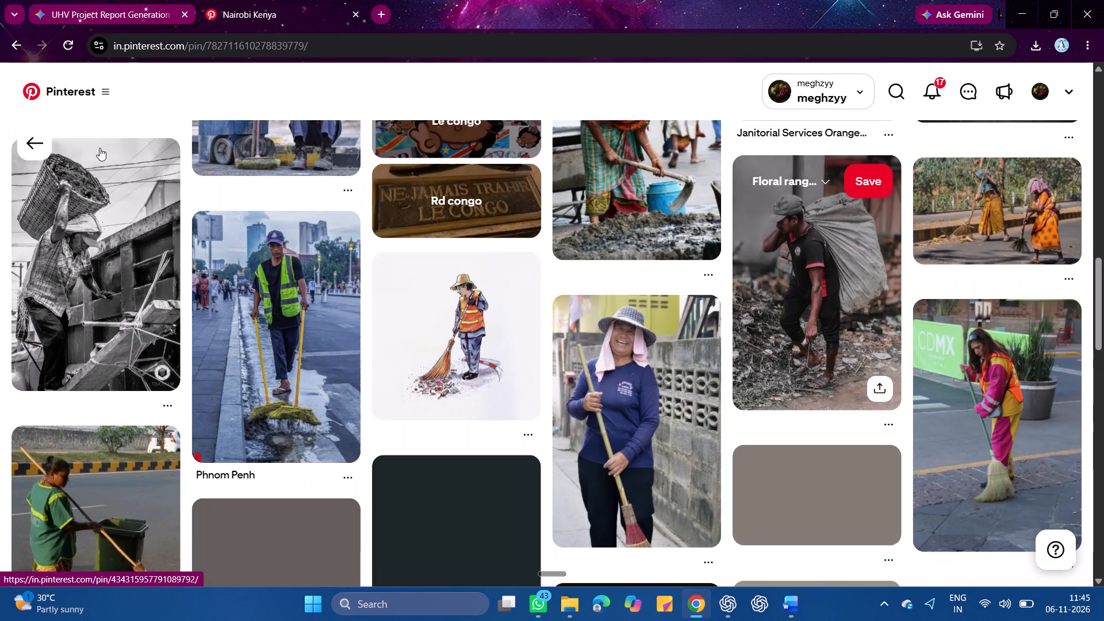
left_click(32, 137)
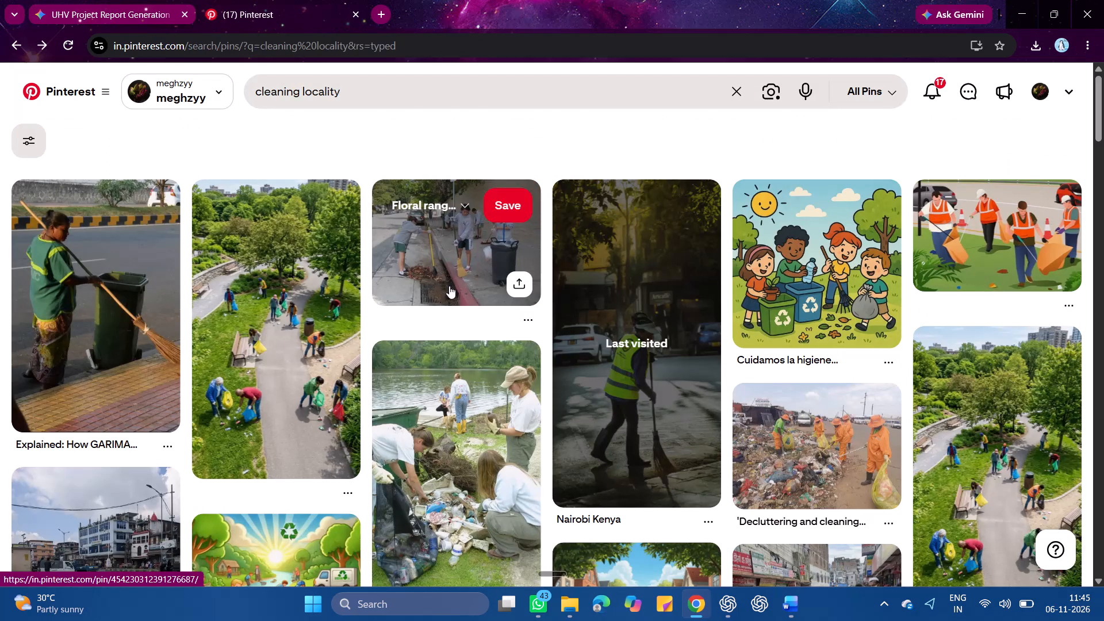
Open the Great Global Cleanup 2023 volunteers pin and, from its related pins, "5 Pieces of Good News About the Environment You Might Have Missed".
scroll(449, 286, "down", 1)
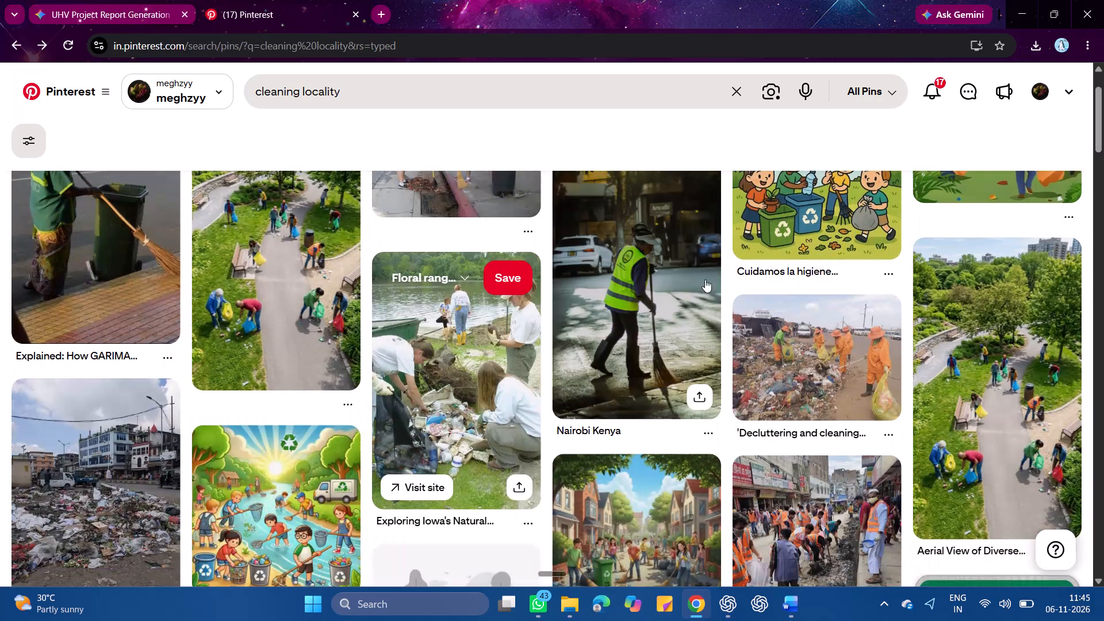
scroll(679, 379, "down", 4)
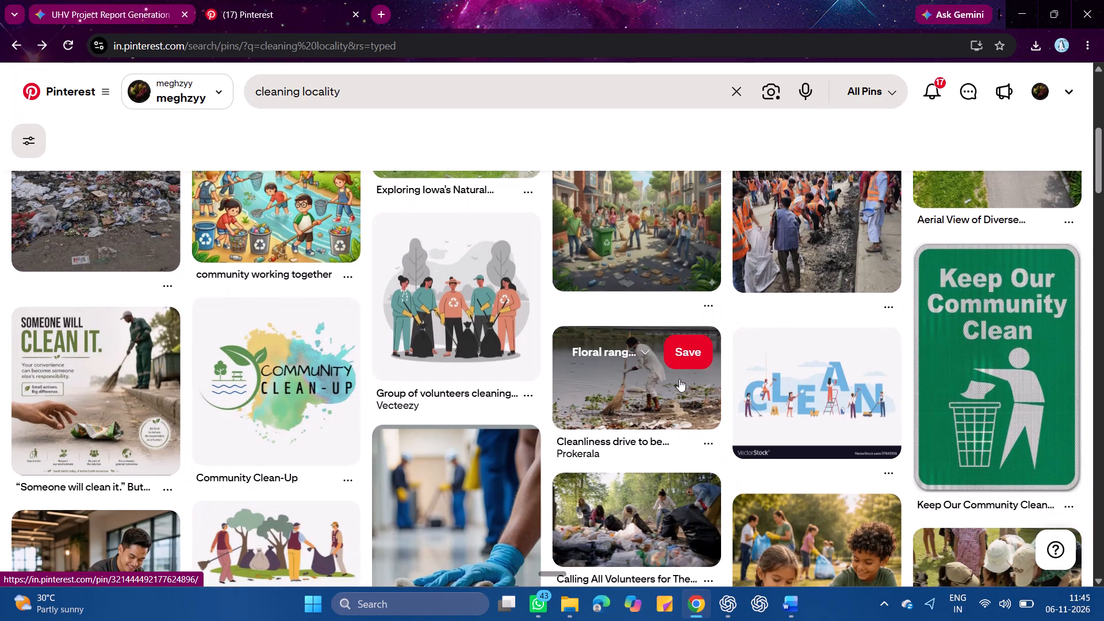
scroll(679, 379, "down", 3)
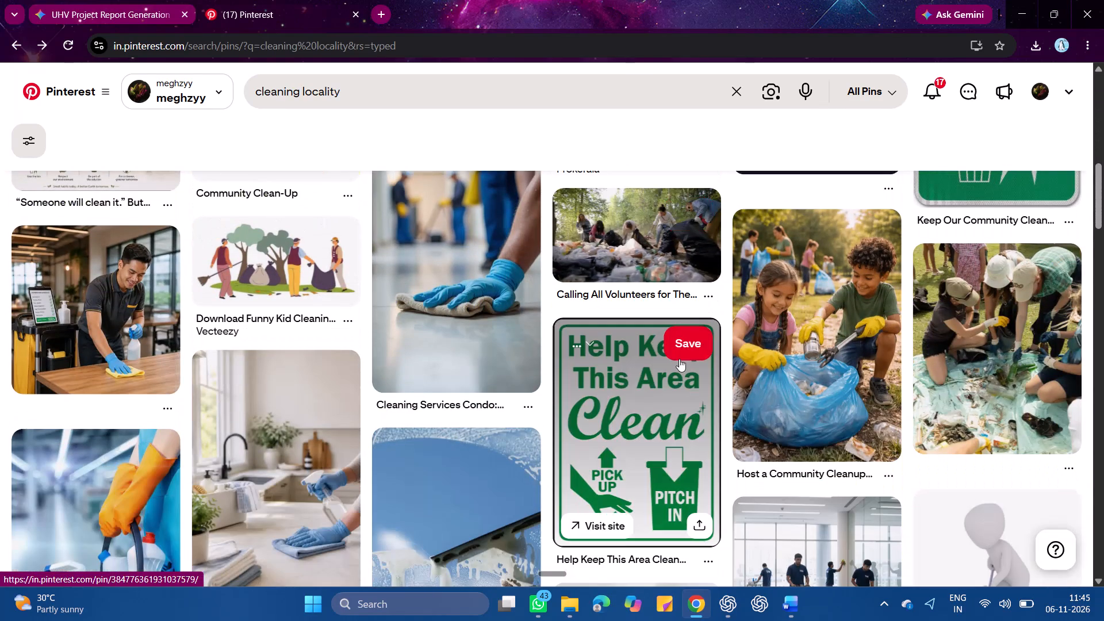
left_click(659, 261)
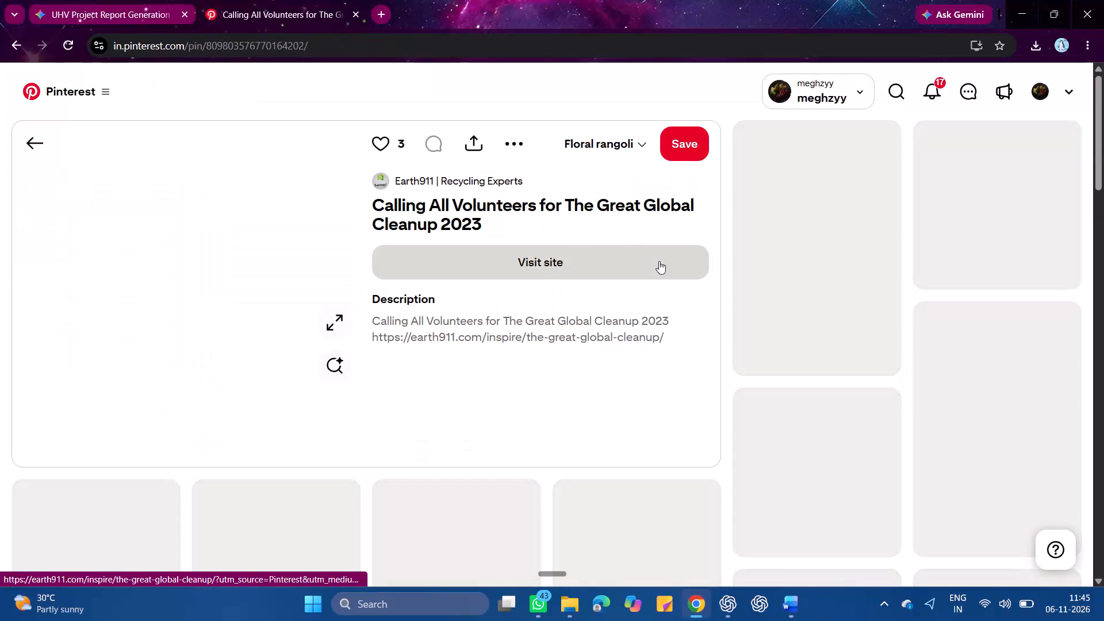
scroll(730, 328, "down", 2)
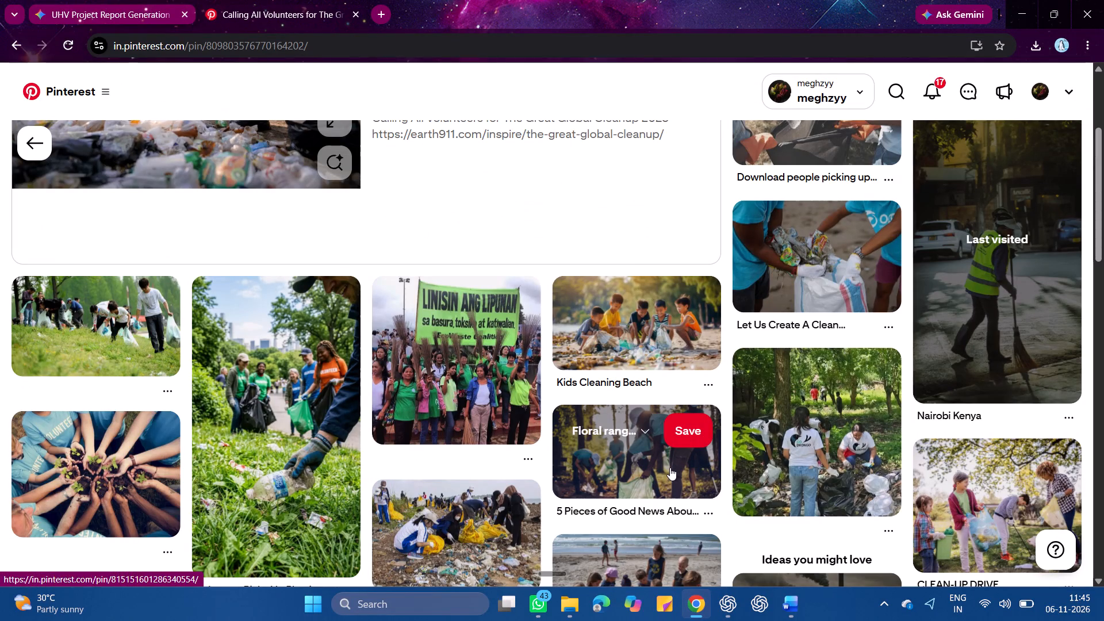
left_click(672, 483)
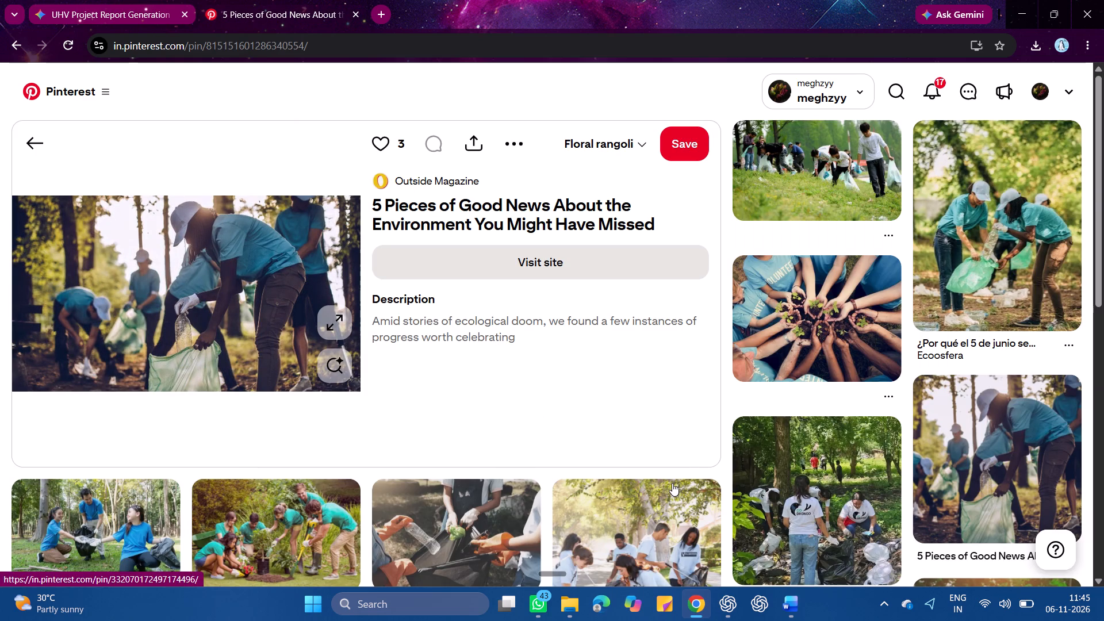
Open the related "Volunteer Time Off (VTO): BASIC Gives Back" pin and copy its image of volunteers collecting litter.
scroll(813, 411, "down", 2)
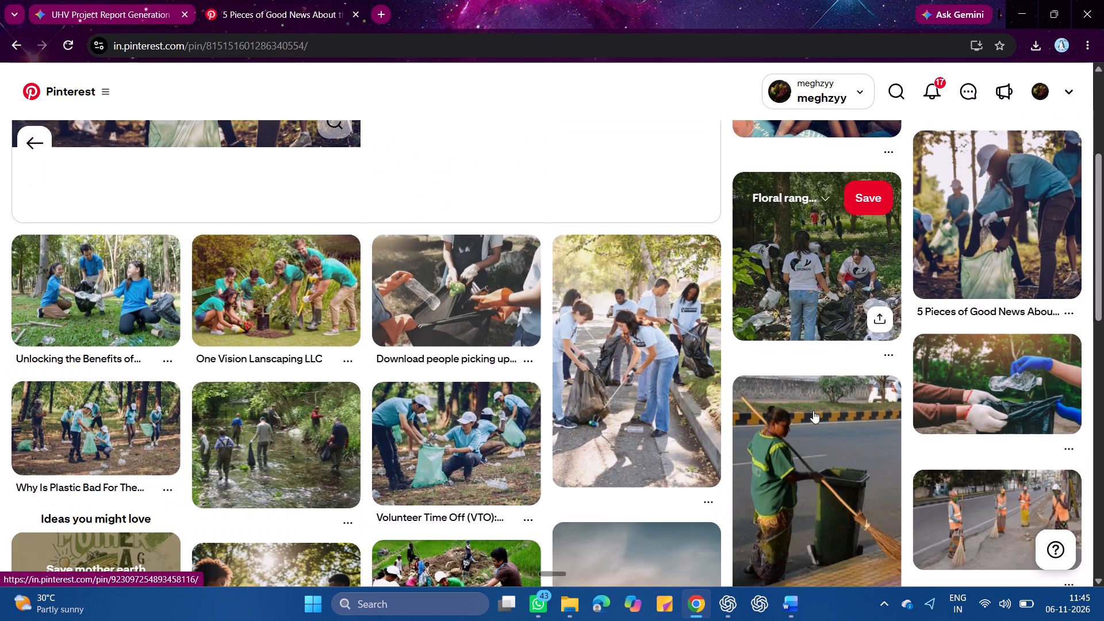
scroll(813, 411, "down", 2)
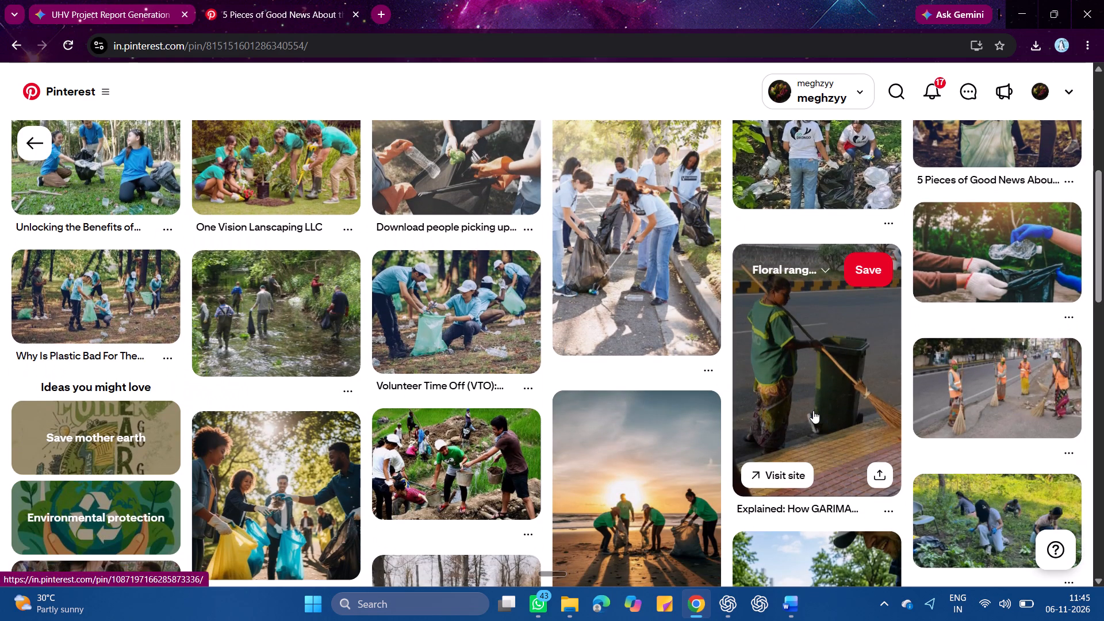
right_click(491, 313)
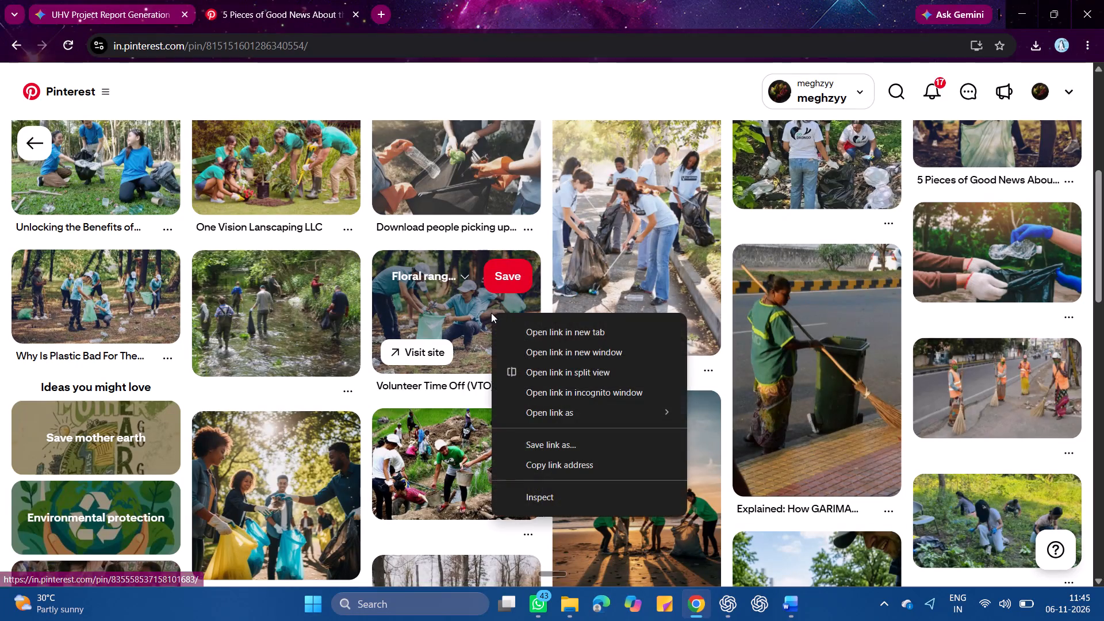
left_click(450, 319)
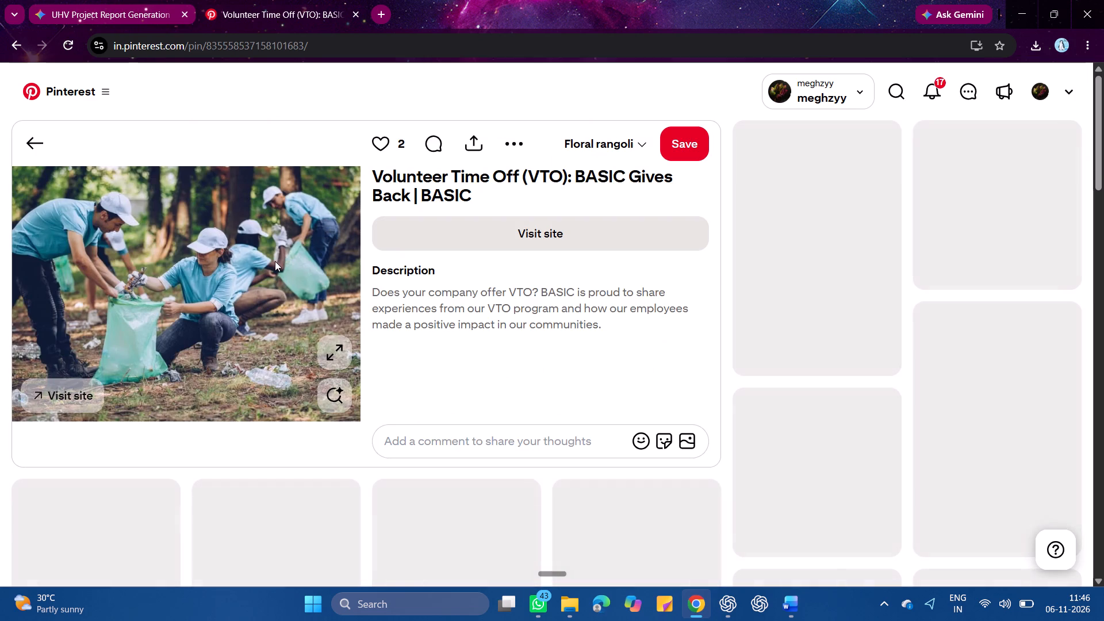
right_click(275, 261)
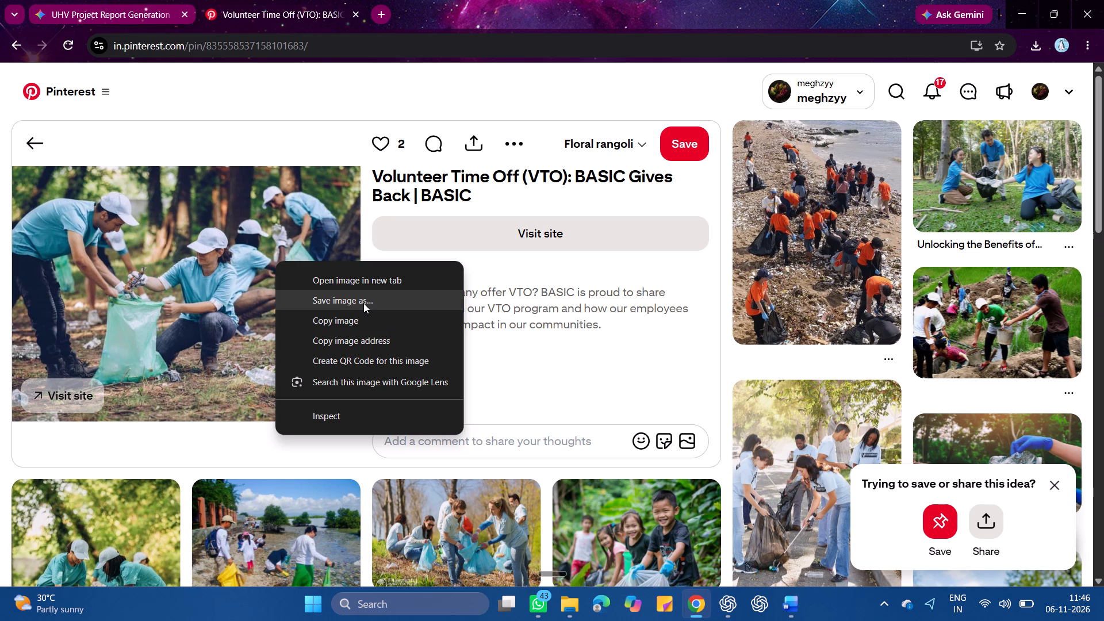
left_click(367, 329)
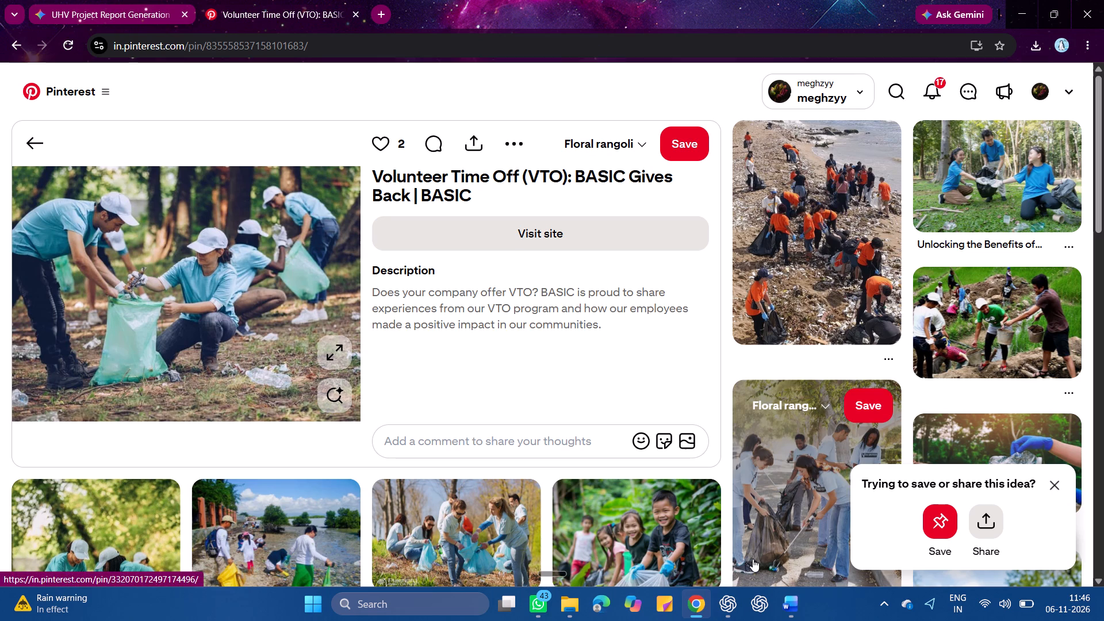
Switch to the UHV project report in Word and delete the SRM campus photo above the Figure 1 caption.
left_click(785, 609)
scroll(745, 347, "down", 11)
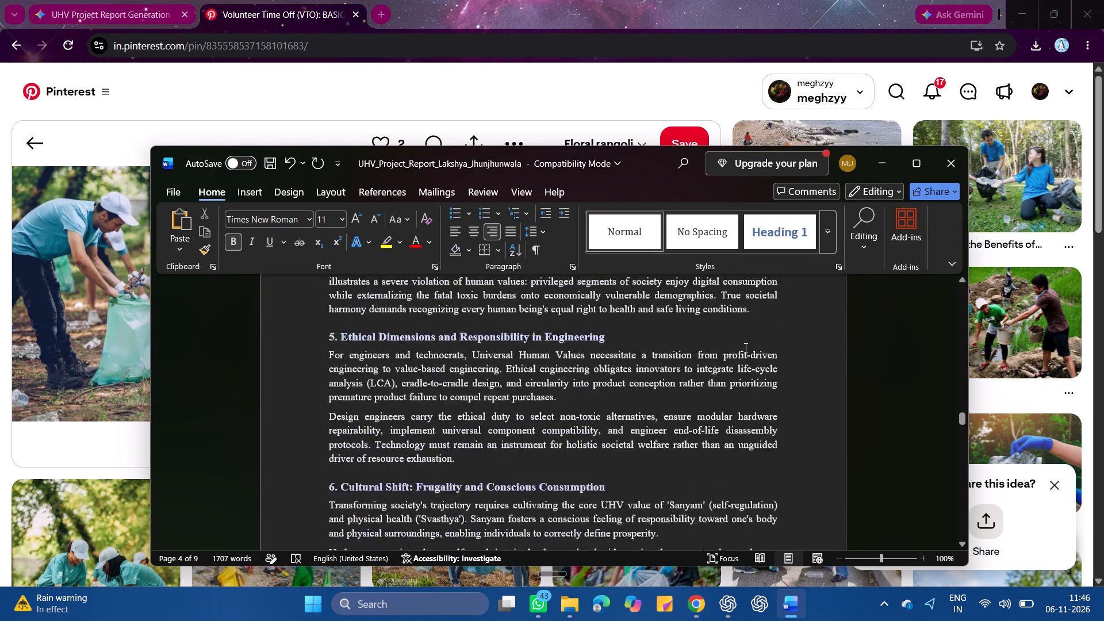
scroll(745, 347, "down", 5)
scroll(745, 347, "up", 1)
scroll(745, 347, "down", 1)
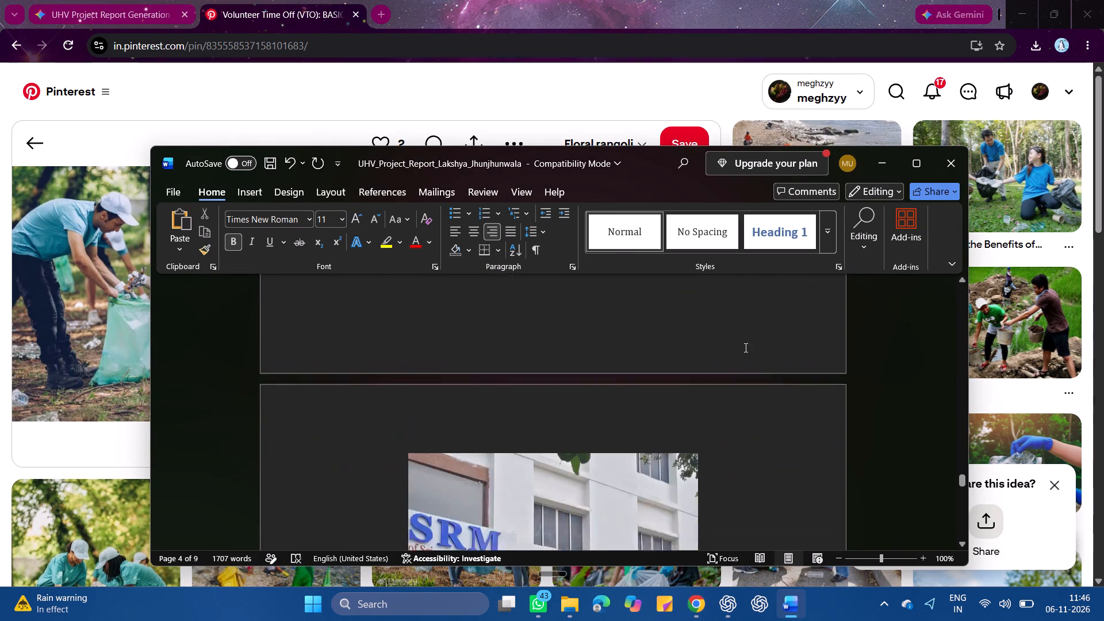
scroll(745, 347, "down", 1)
scroll(745, 347, "up", 2)
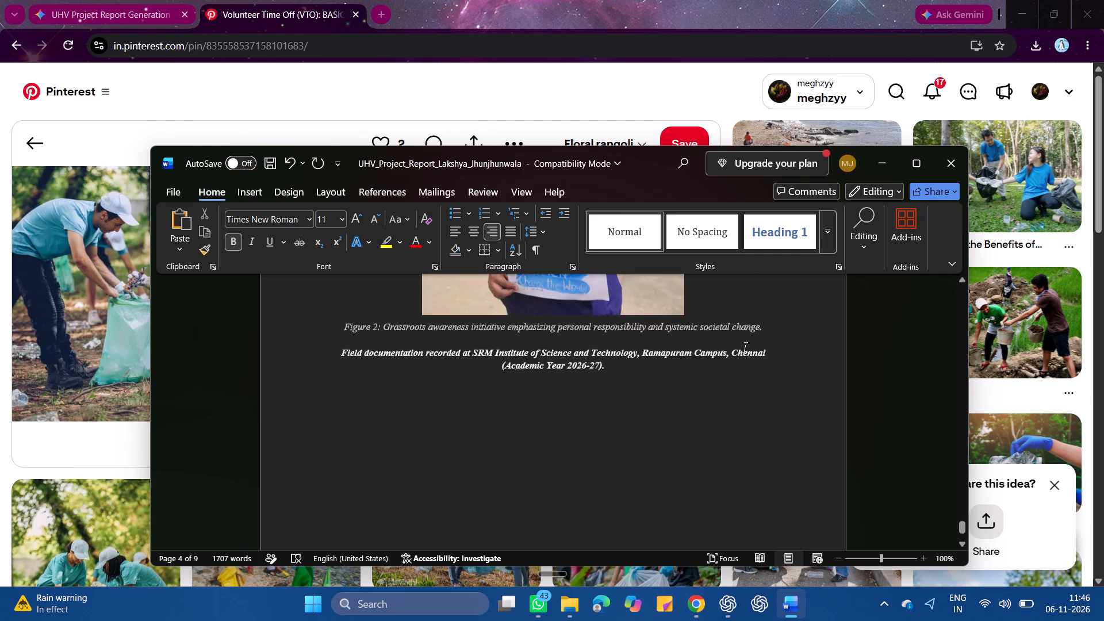
scroll(745, 347, "up", 6)
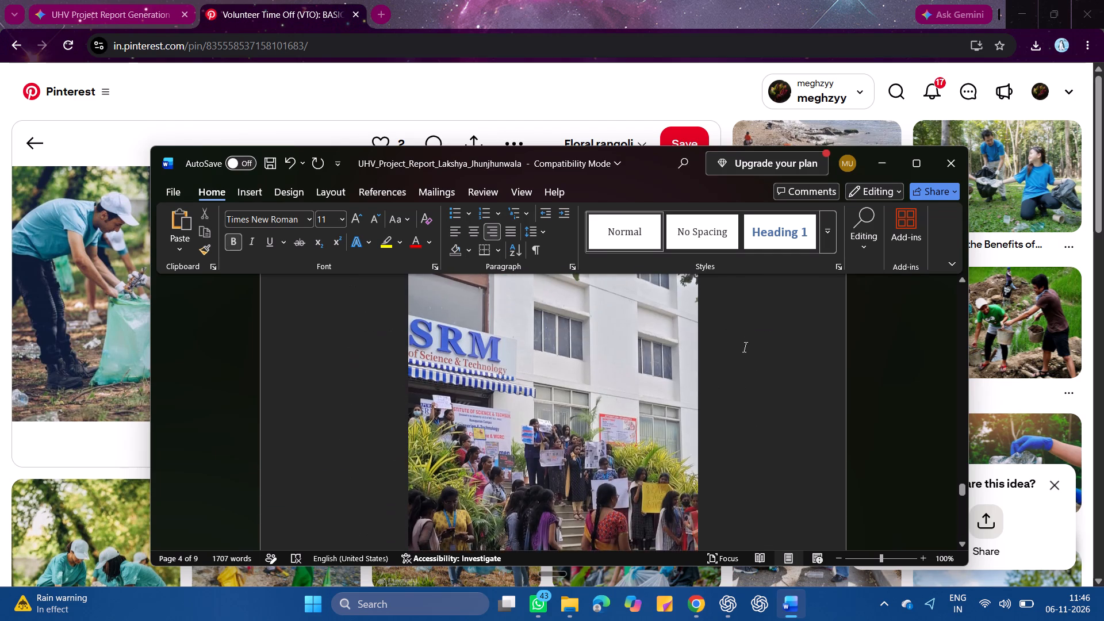
scroll(745, 347, "up", 1)
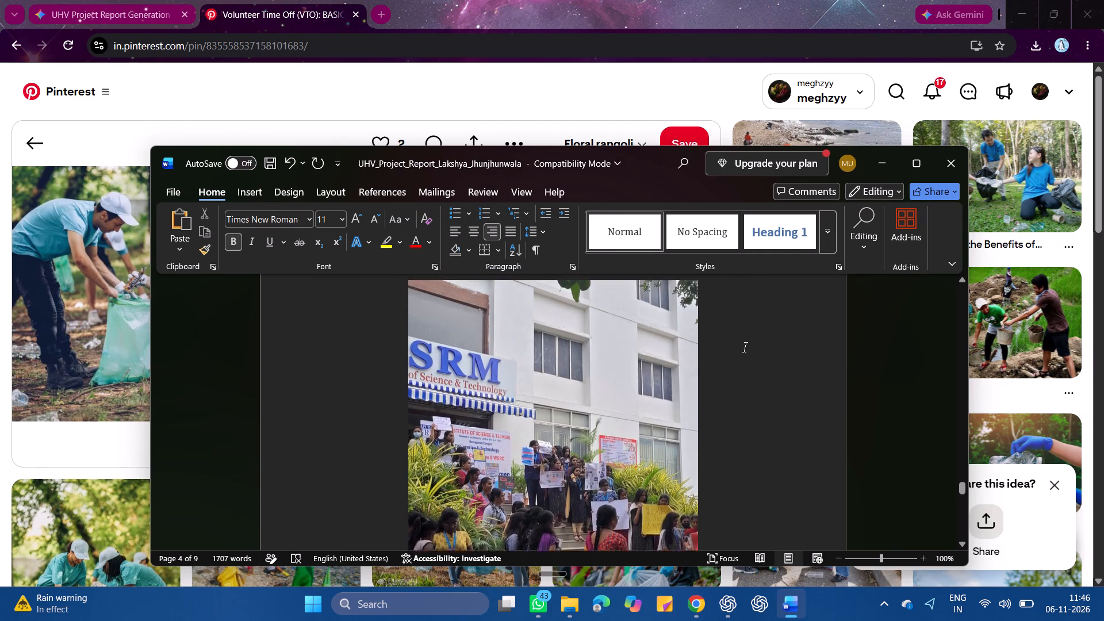
scroll(745, 347, "up", 1)
right_click(643, 394)
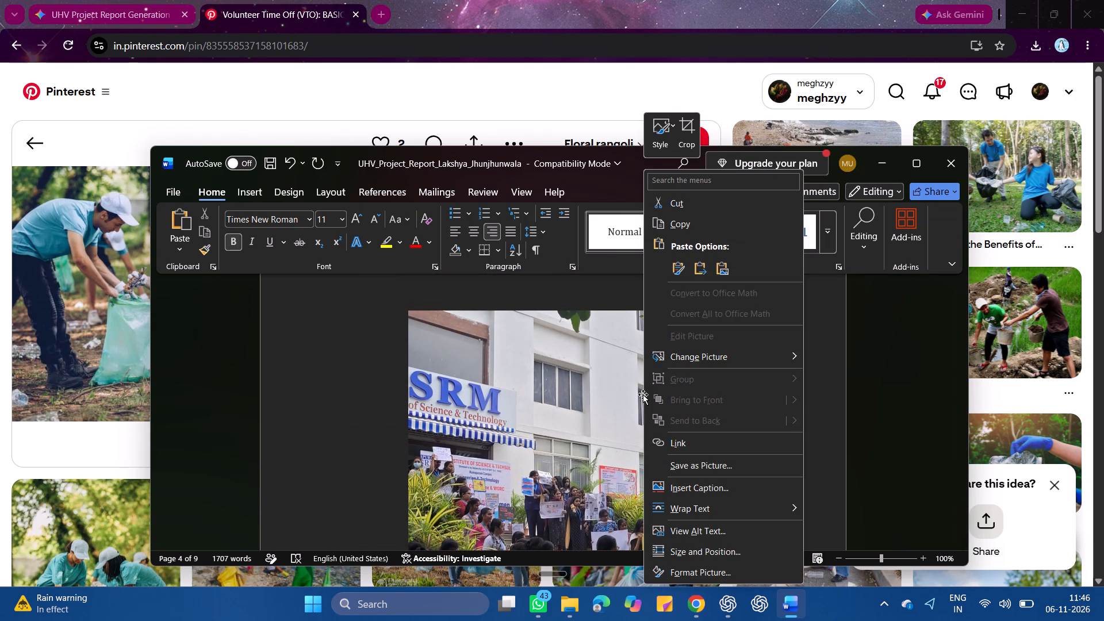
left_click(592, 417)
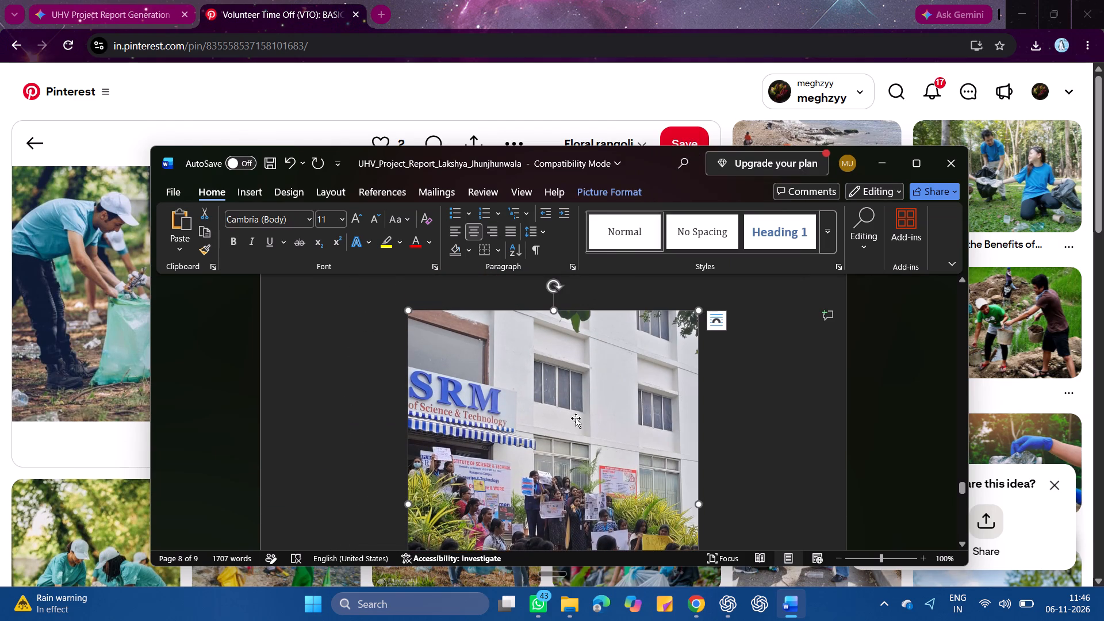
key("Delete")
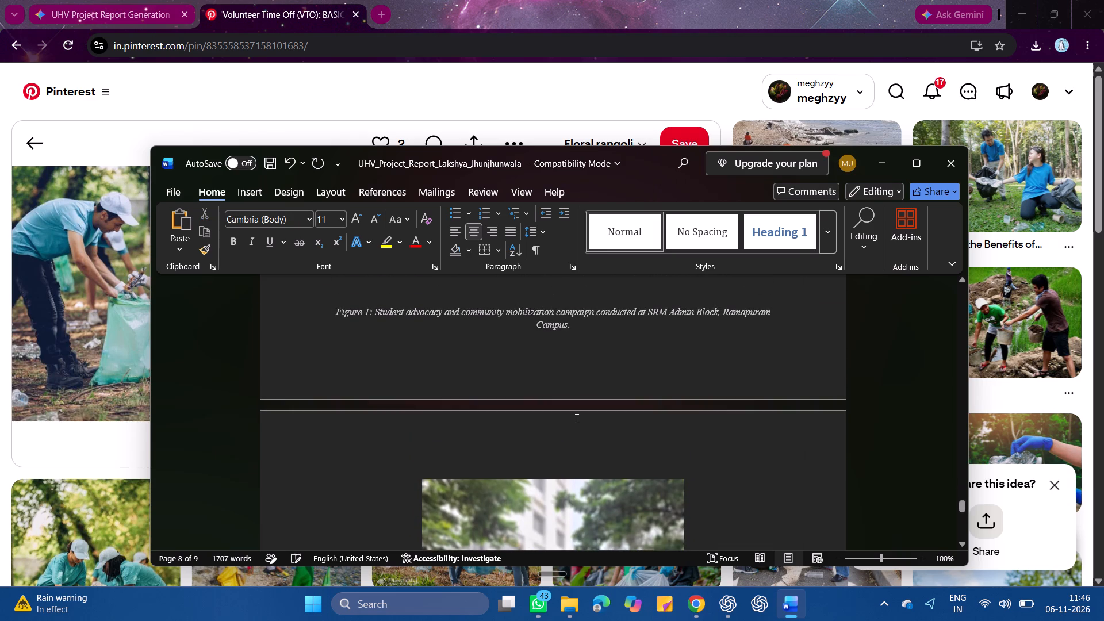
Delete the photo of the student holding a poster above the Figure 2 caption.
scroll(576, 418, "down", 1)
left_click(576, 418)
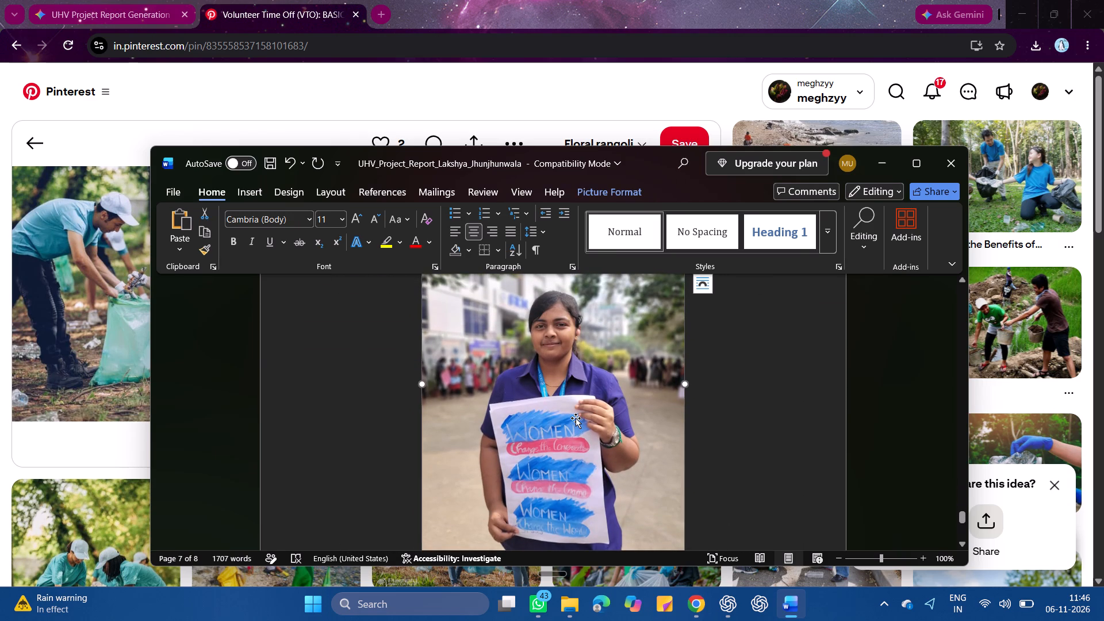
key("Delete")
Add blank lines after the Campus Awareness Activity paragraph and paste the copied image of volunteers collecting litter above the Figure 1 caption.
scroll(576, 418, "up", 1)
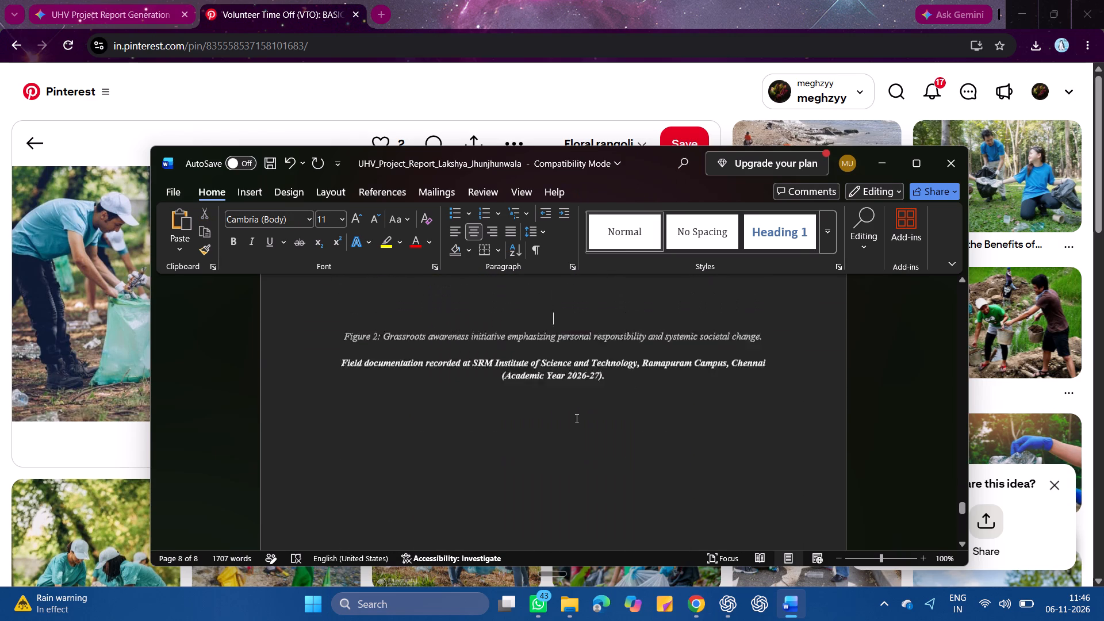
scroll(576, 418, "up", 1)
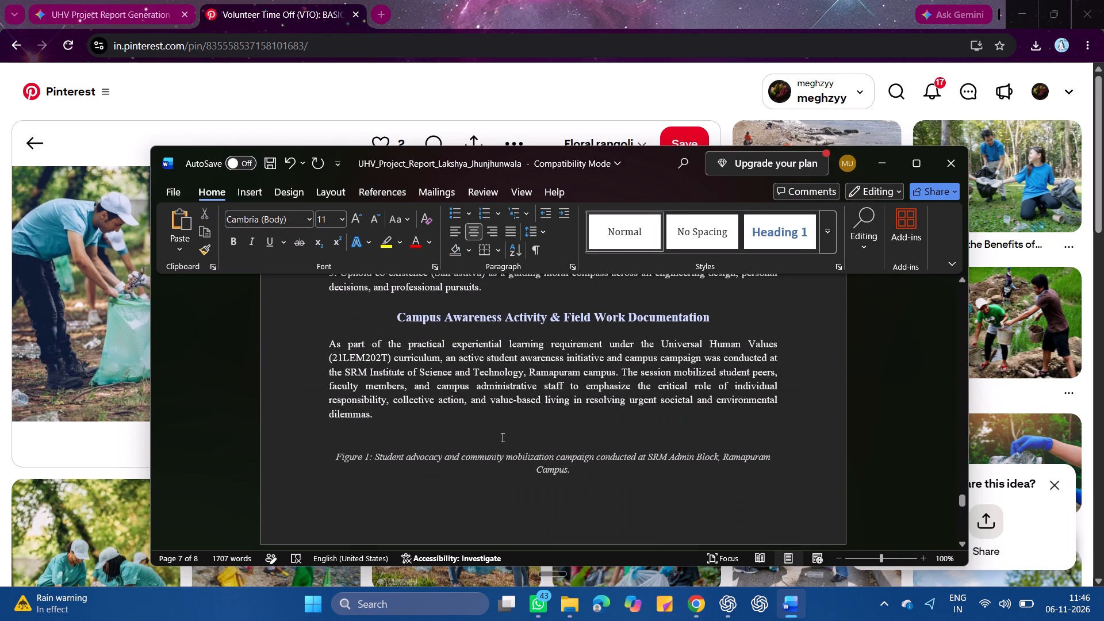
left_click(501, 437)
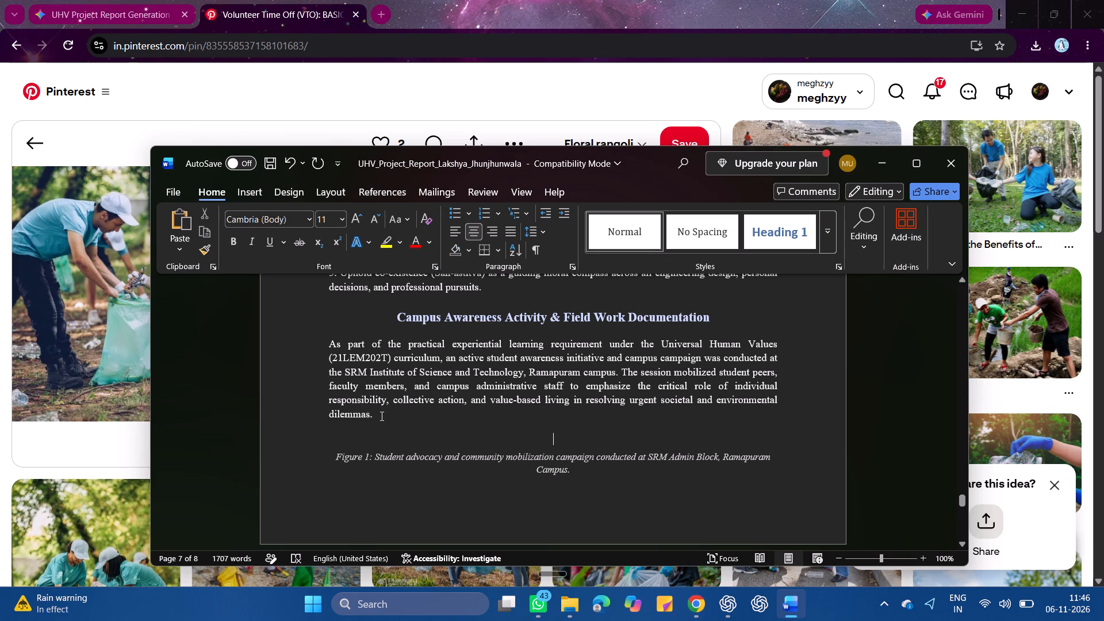
left_click(381, 416)
key("Return")
key("Return")
key("Return")
key("Return")
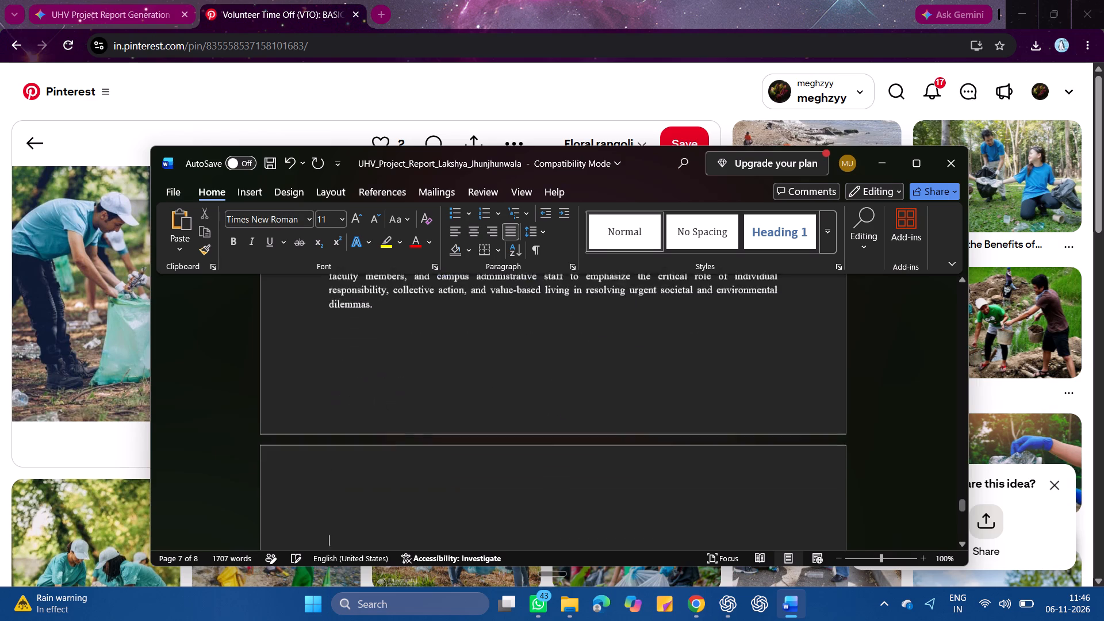
key("Return")
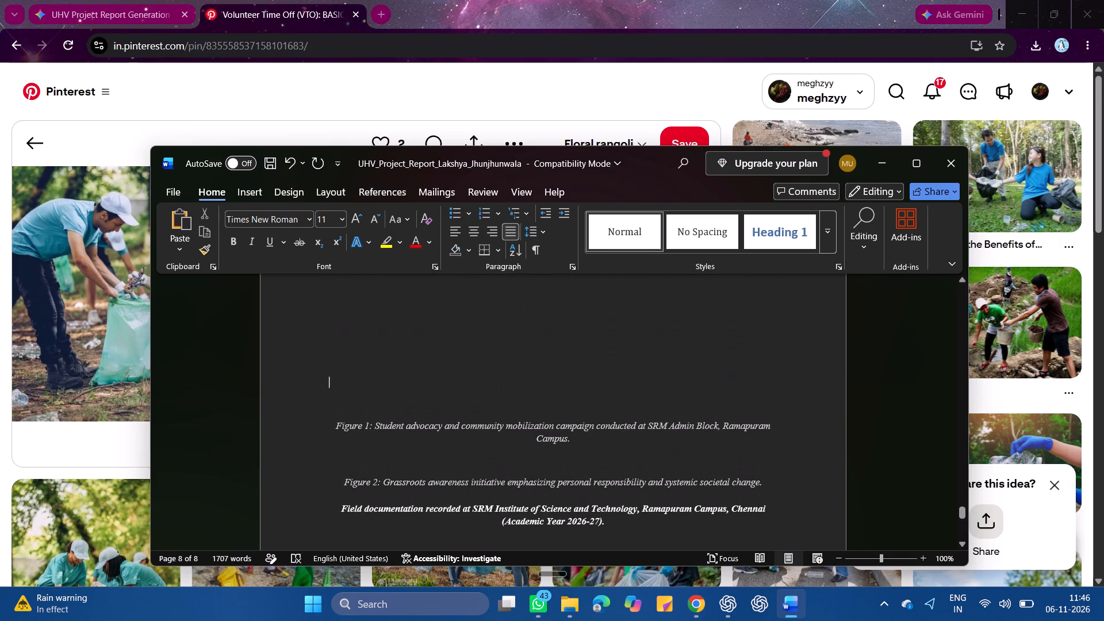
key("ctrl+v")
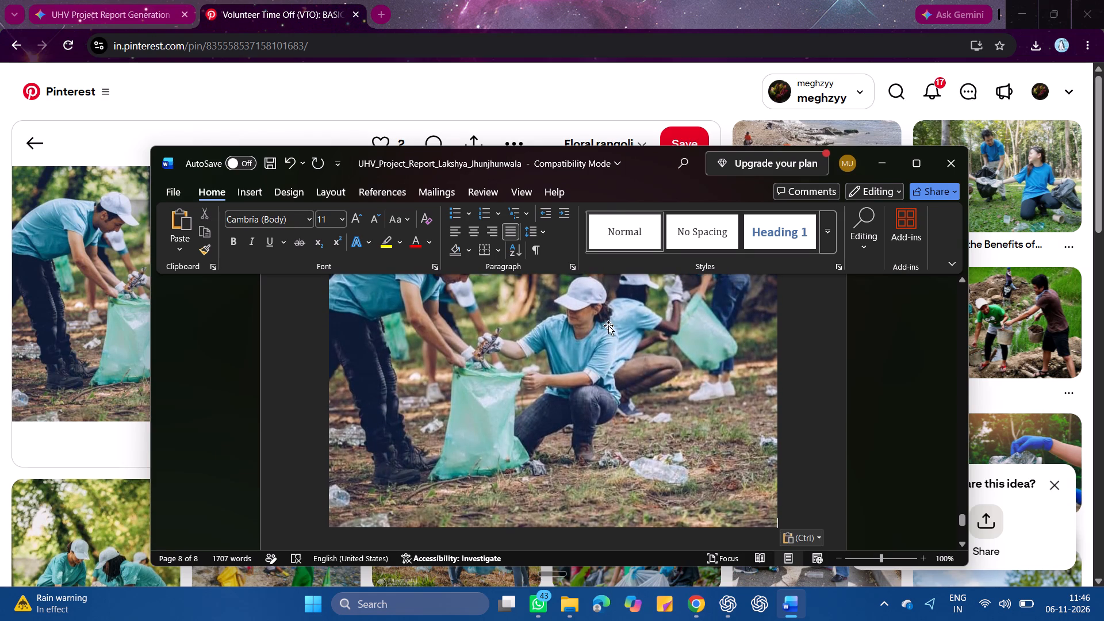
Switch to Chrome, search Google in a new tab for "srm rmp" and open the campus location in Google Maps.
left_click(381, 11)
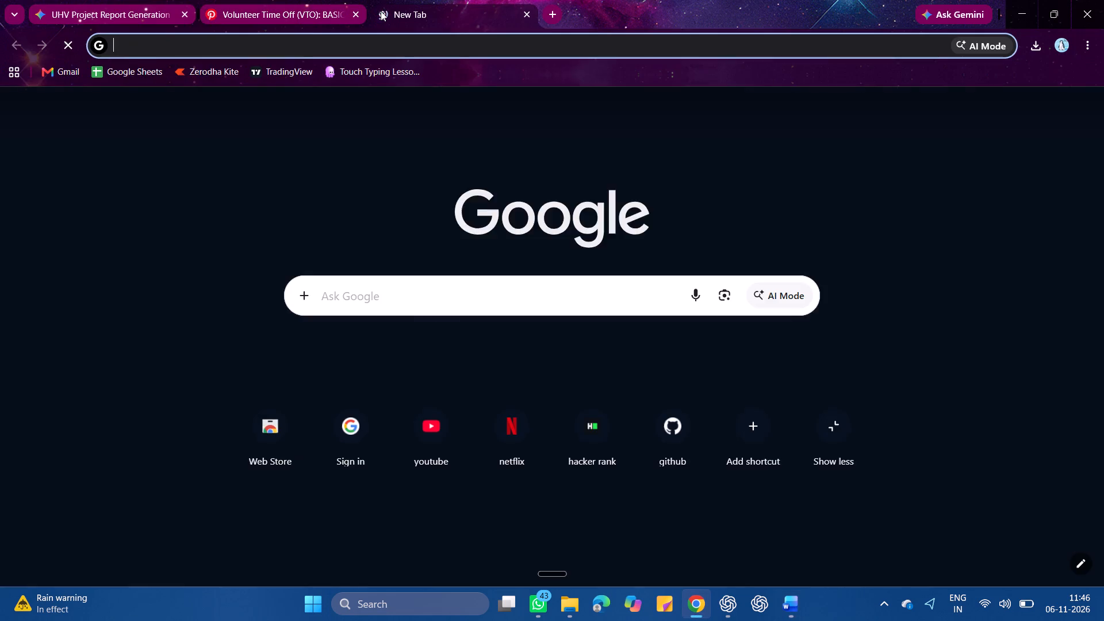
left_click(426, 294)
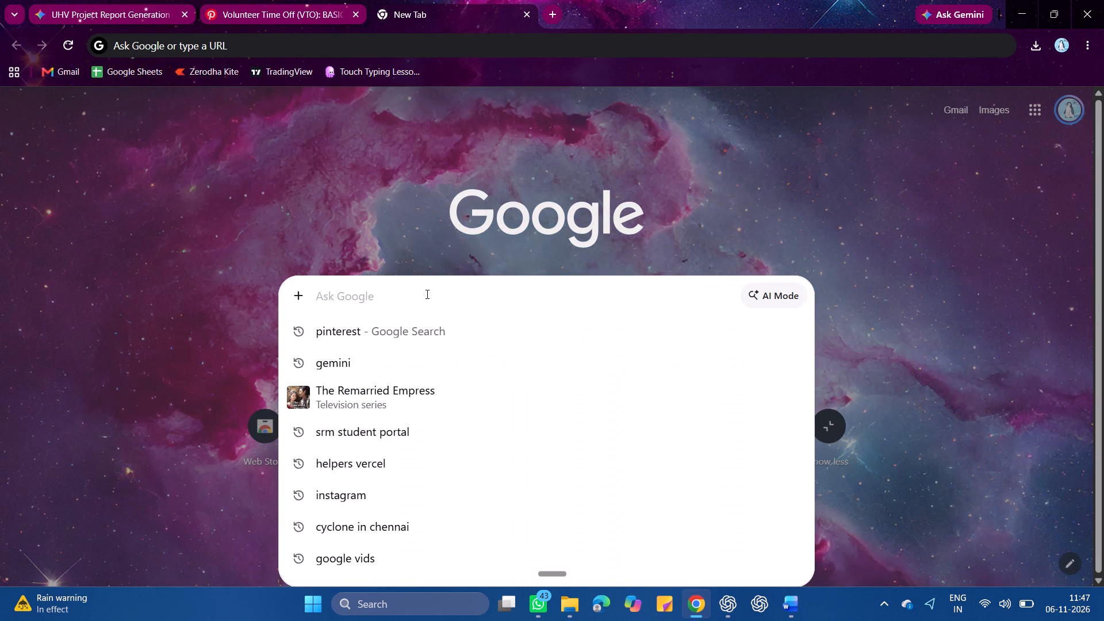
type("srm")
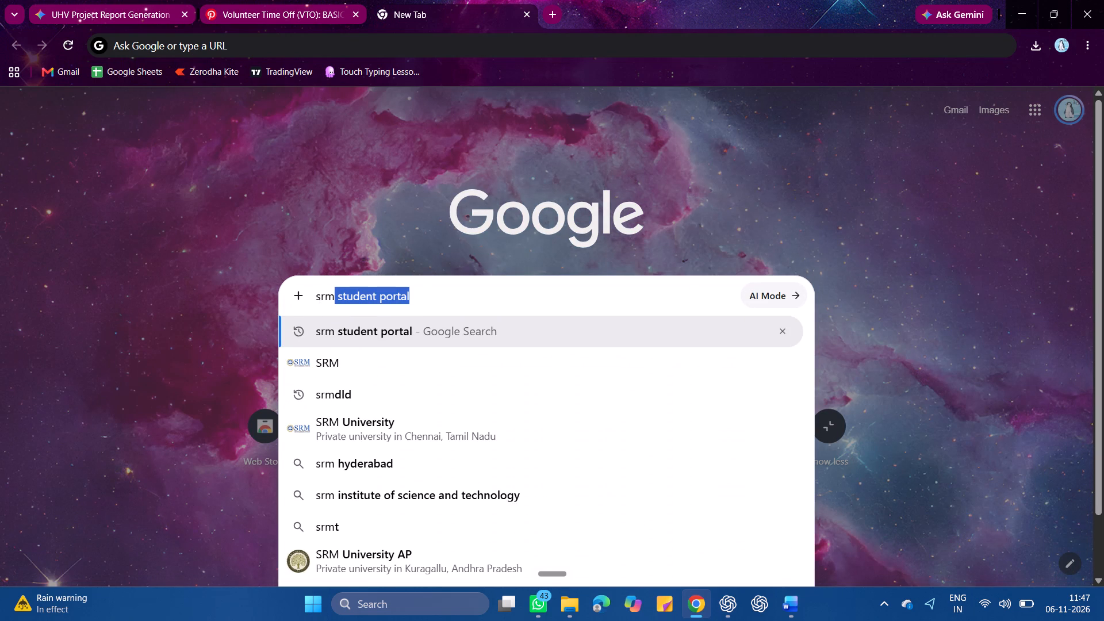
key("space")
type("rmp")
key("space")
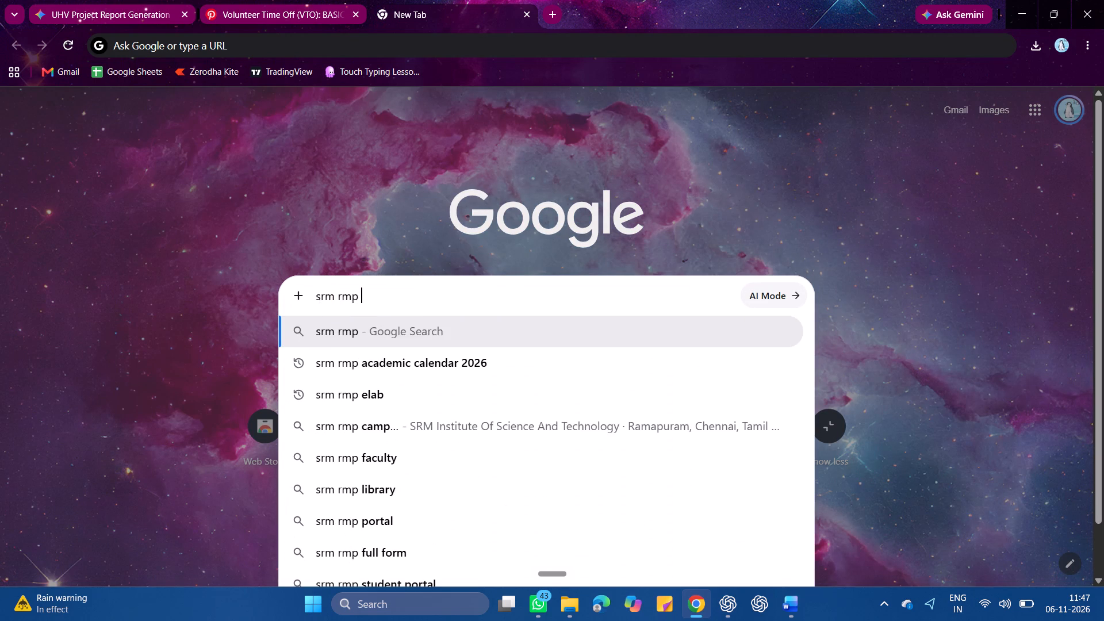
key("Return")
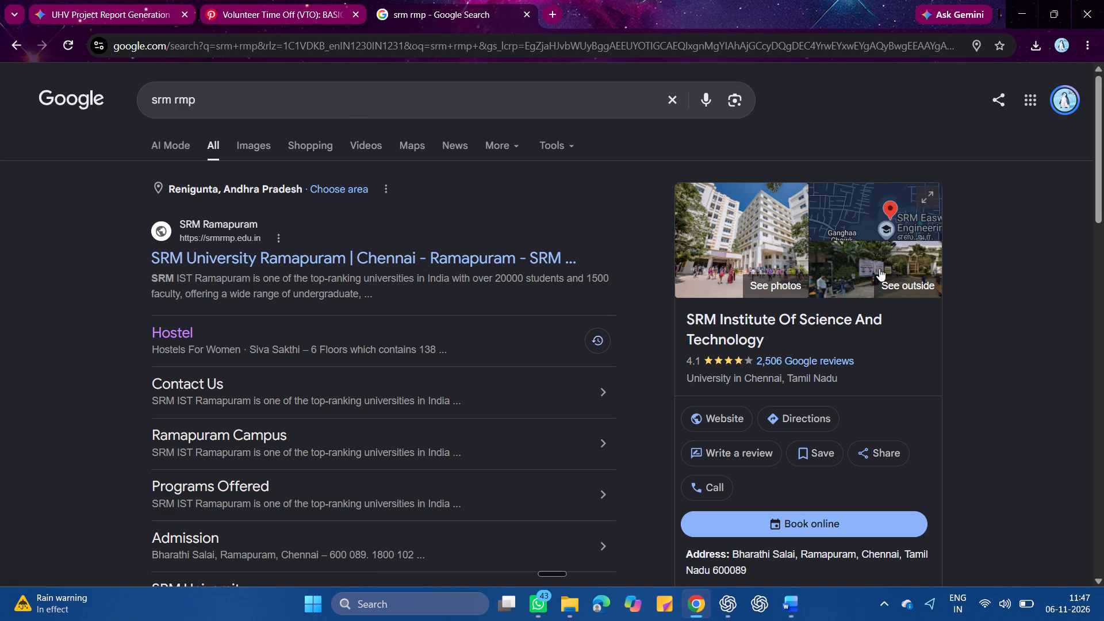
left_click(894, 213)
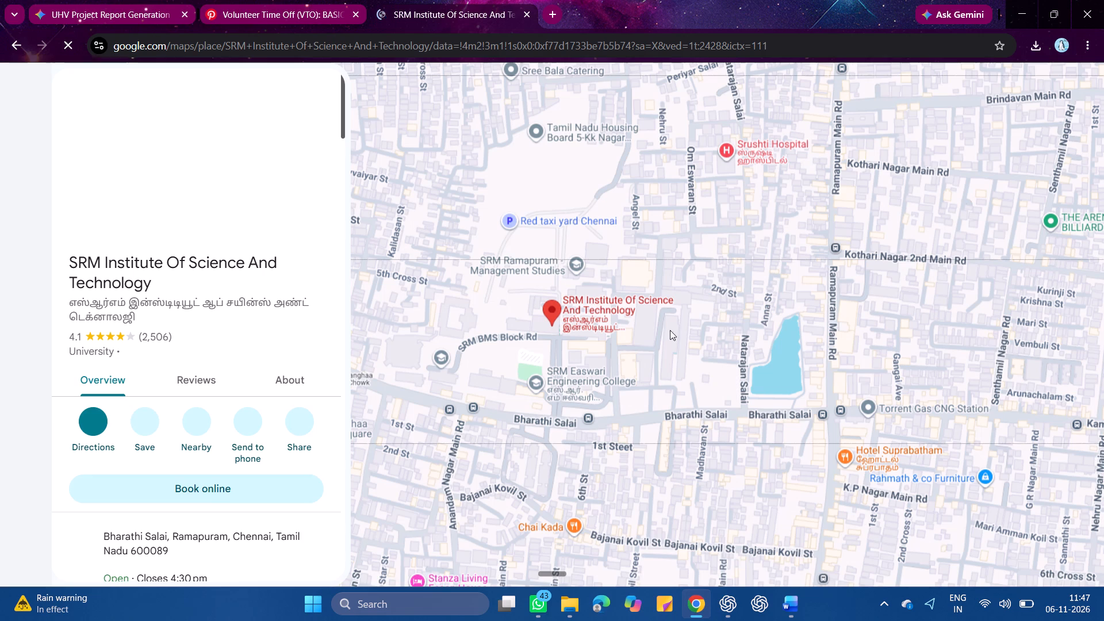
Examine the map around SRM Institute Of Science And Technology at several zoom levels, with the place details collapsed.
scroll(556, 296, "down", 1)
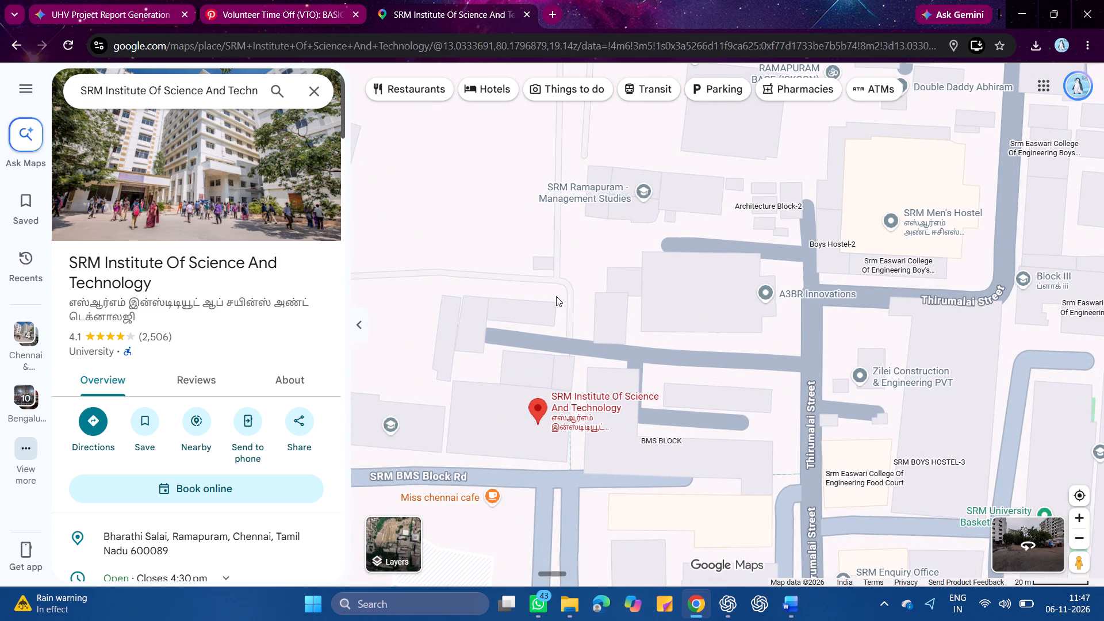
scroll(556, 296, "right", 1)
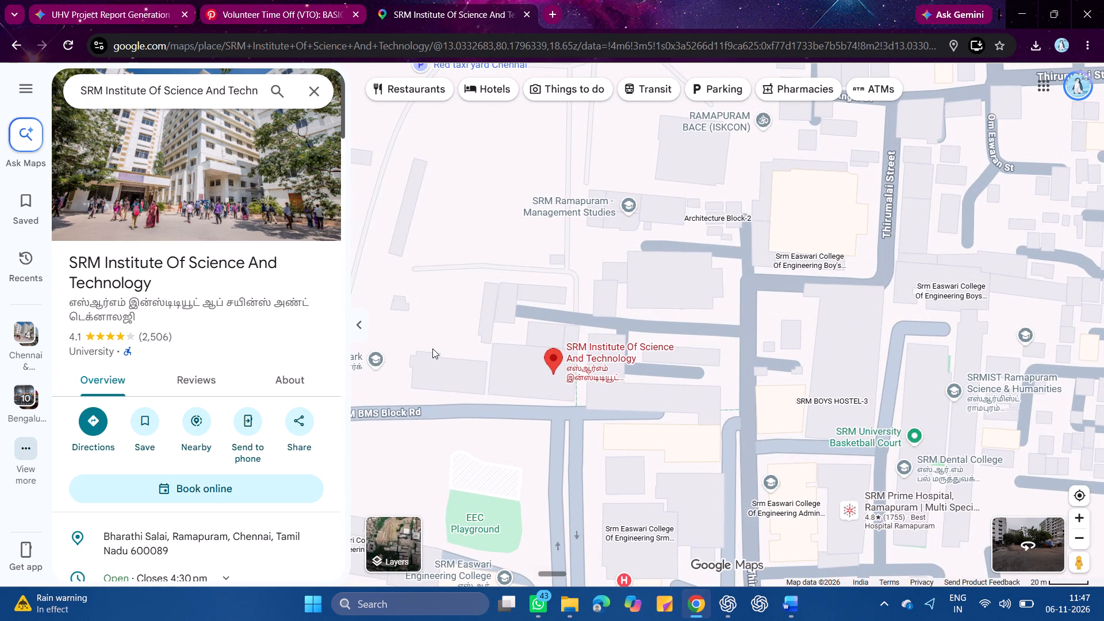
left_click(432, 348)
scroll(432, 348, "right", 1)
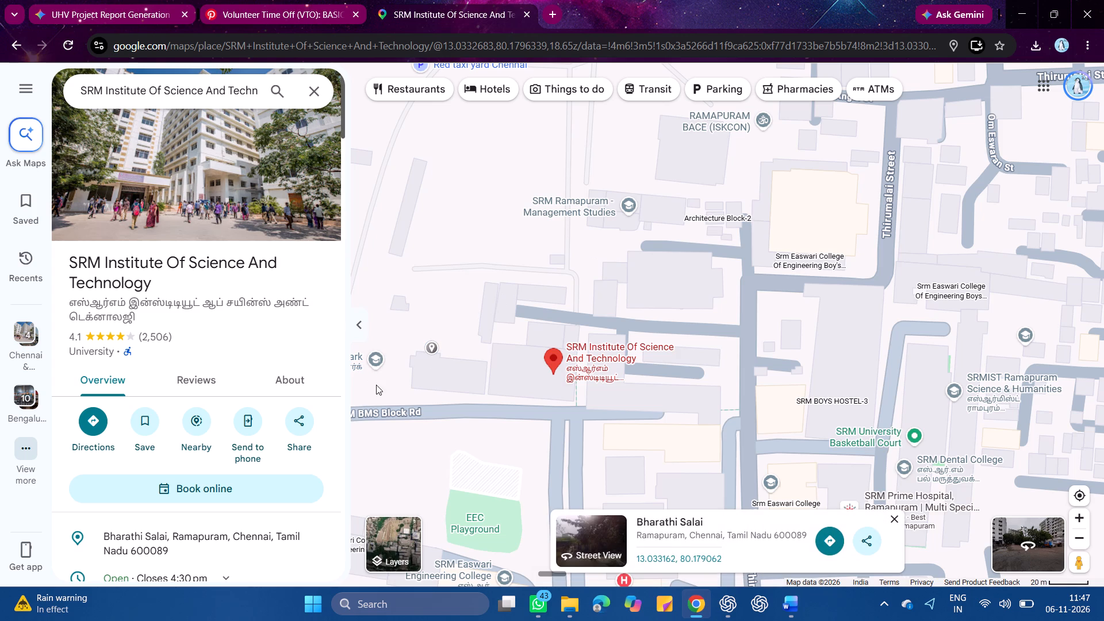
left_click(376, 385)
scroll(439, 382, "right", 2)
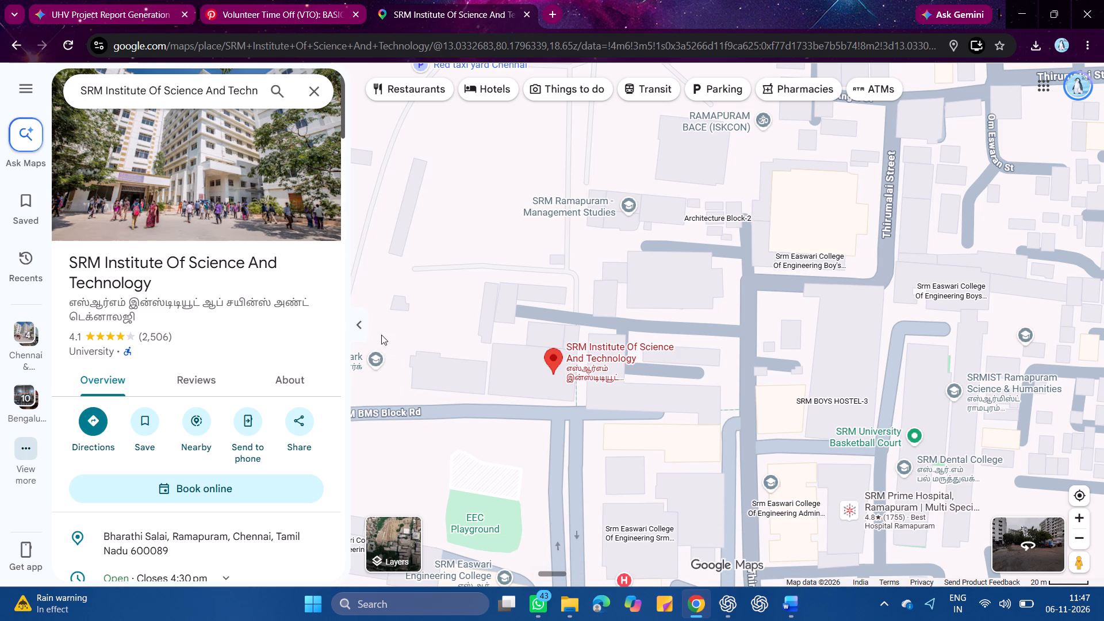
left_click(361, 331)
scroll(327, 364, "right", 1)
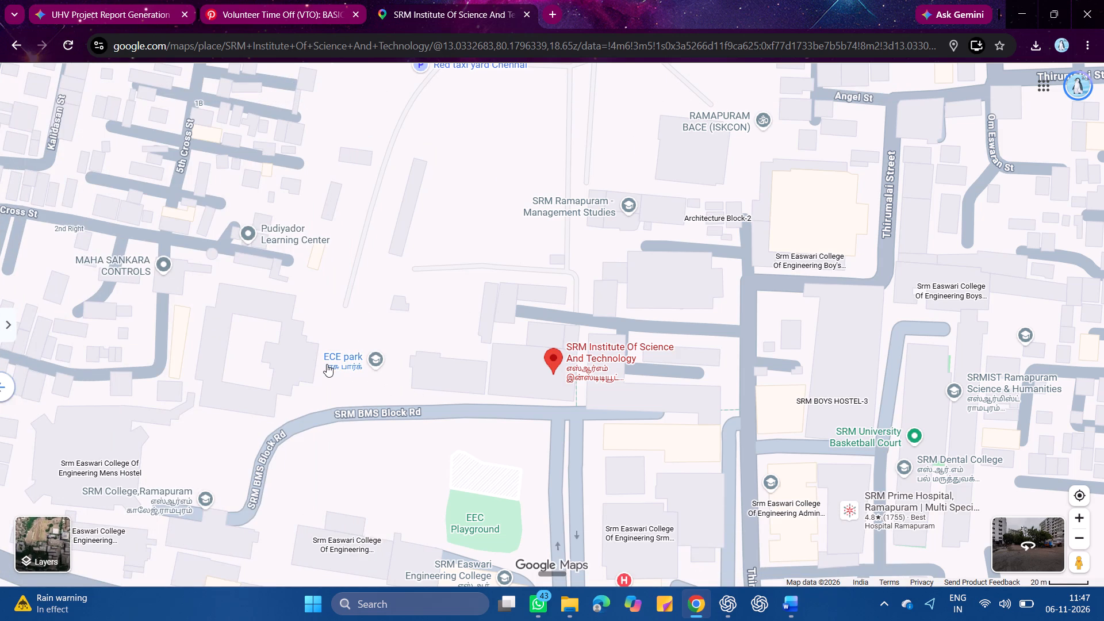
scroll(327, 364, "right", 1)
scroll(342, 283, "up", 1)
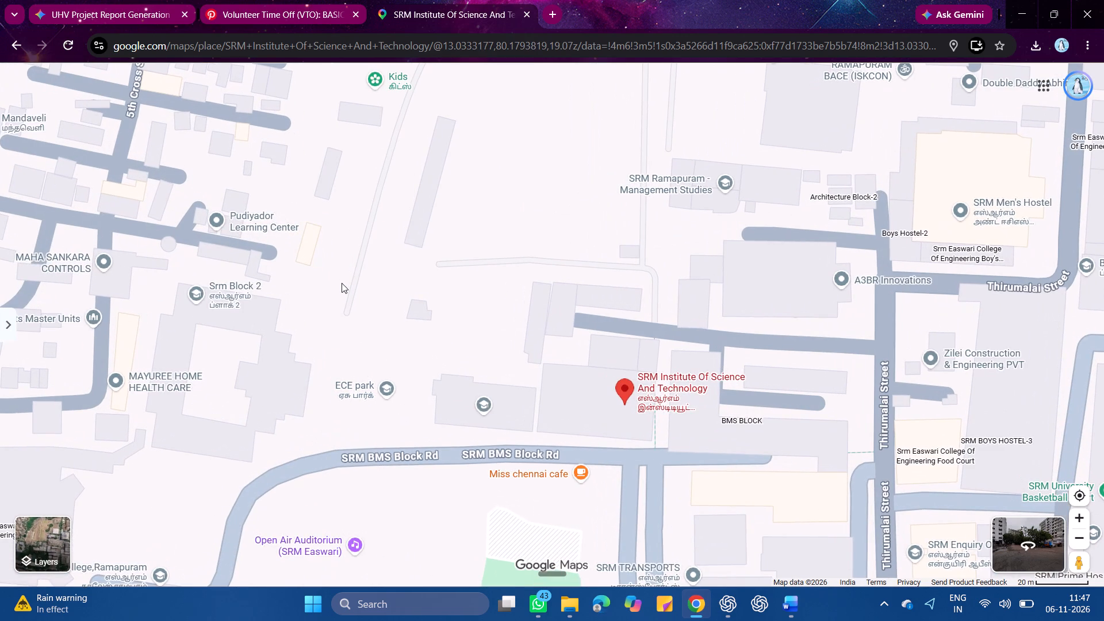
scroll(342, 283, "down", 3)
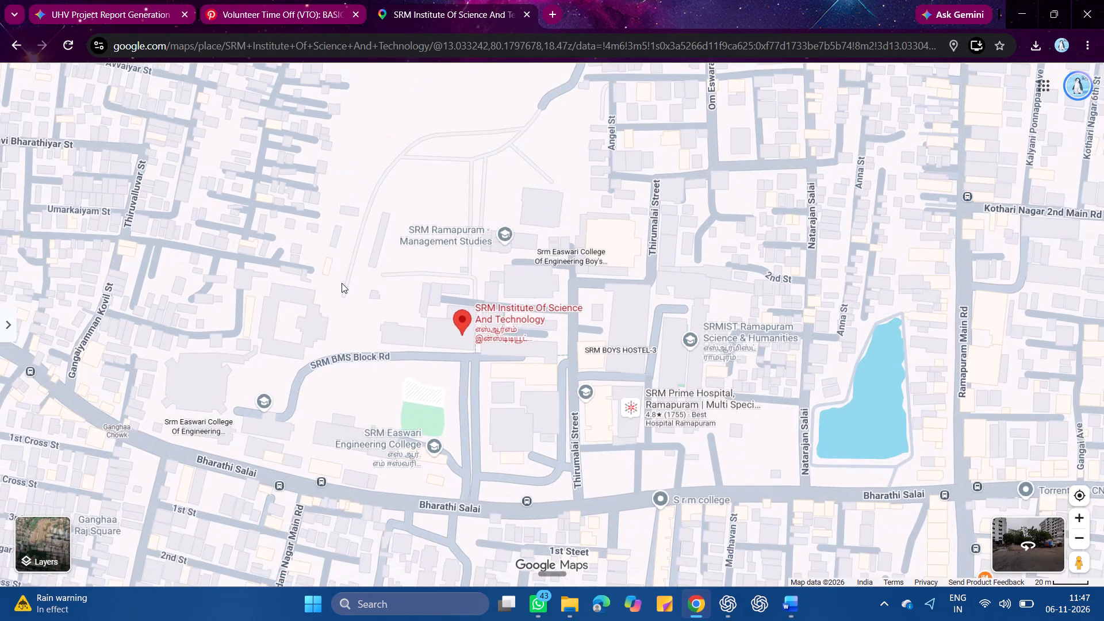
scroll(342, 283, "down", 2)
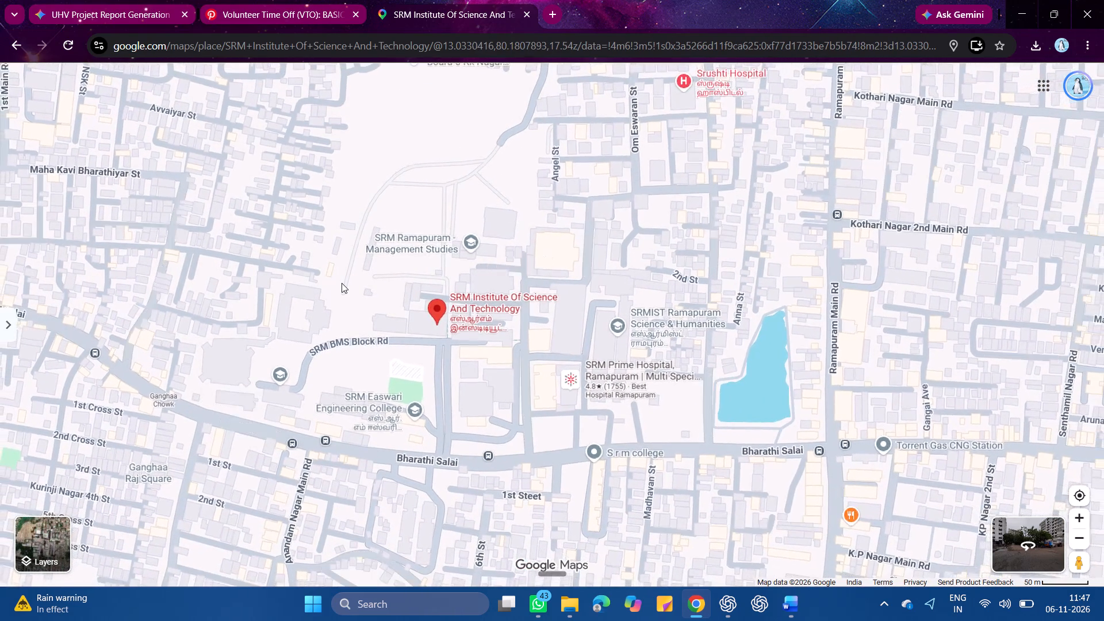
scroll(342, 283, "down", 2)
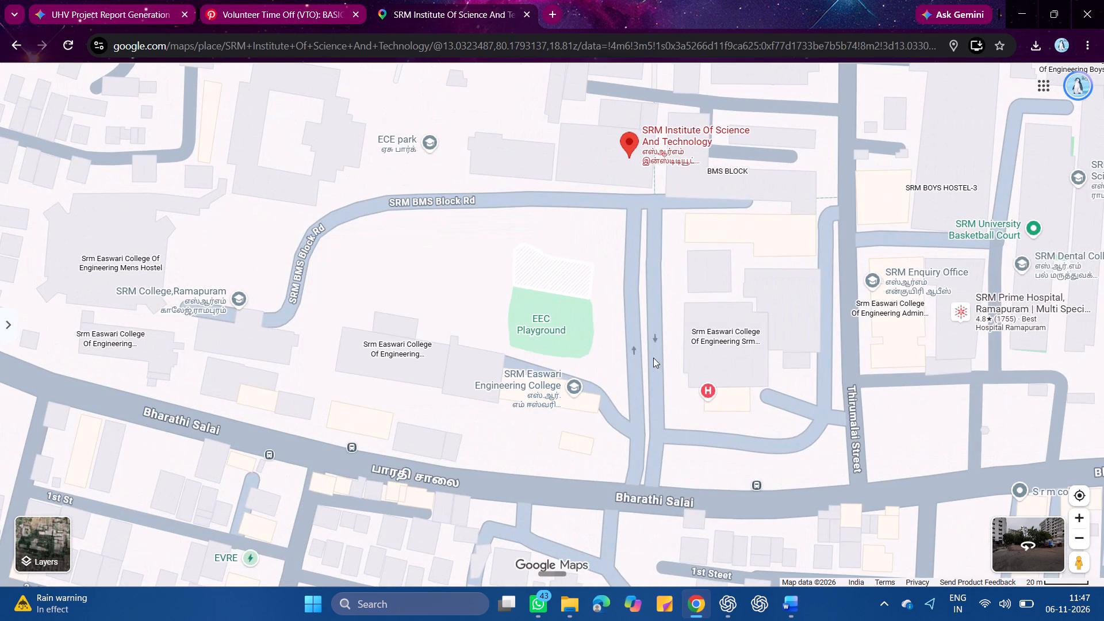
left_click(584, 340)
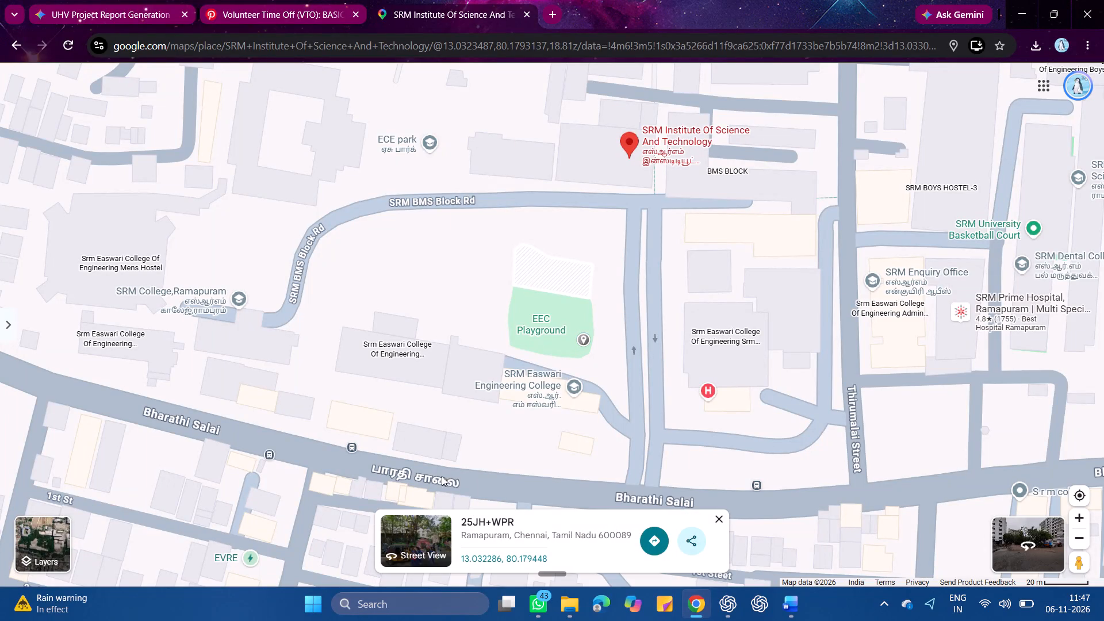
left_click(427, 538)
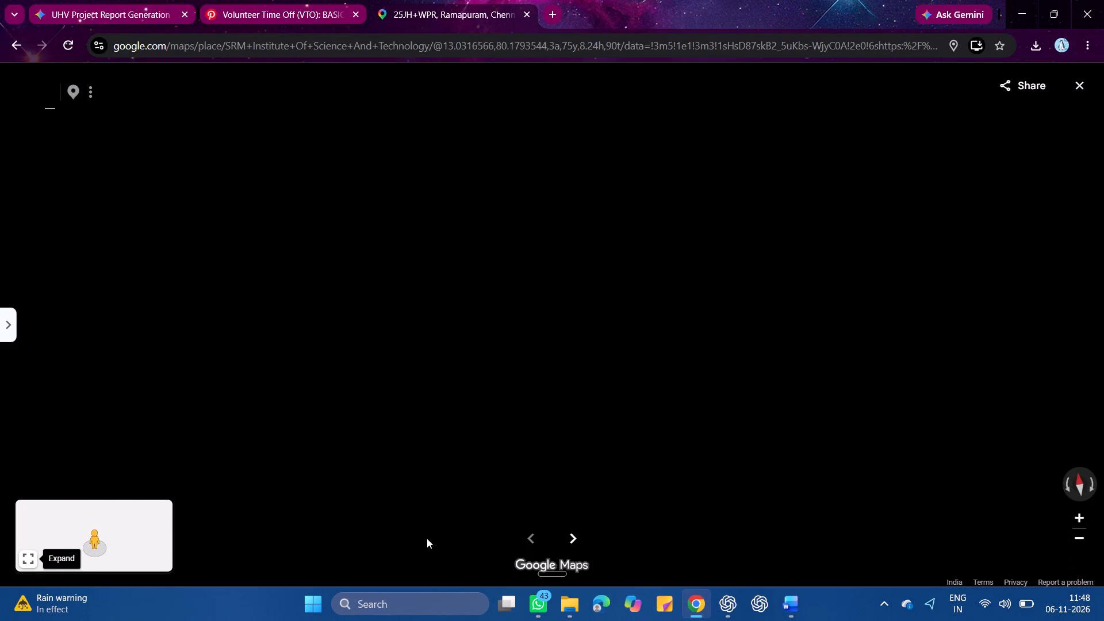
scroll(686, 462, "left", 1)
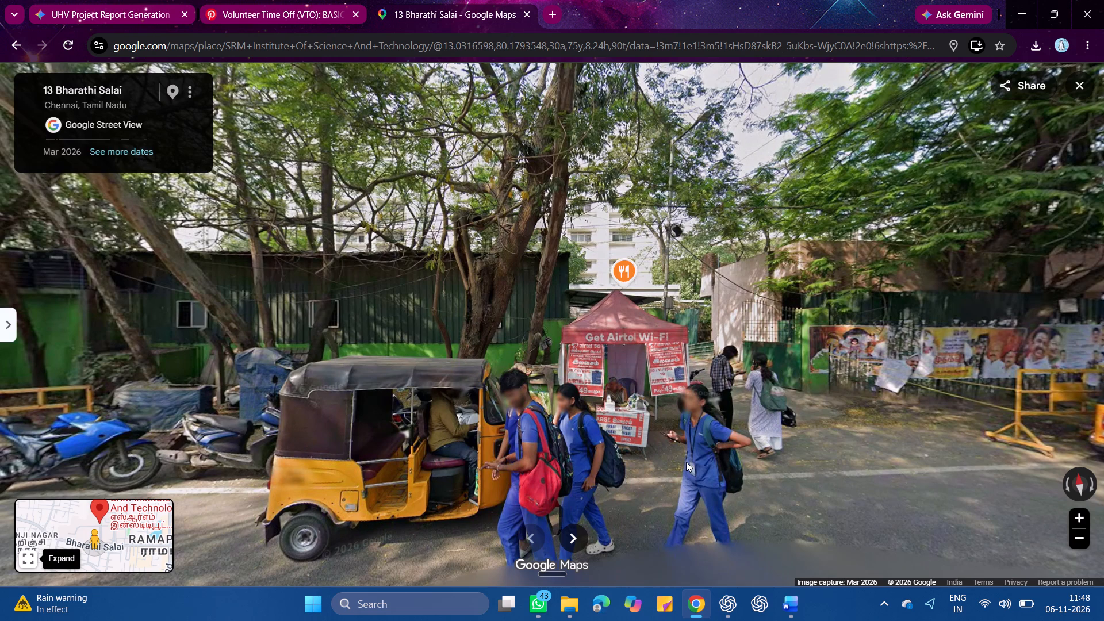
scroll(686, 462, "left", 1)
left_click_drag(952, 430, 780, 438)
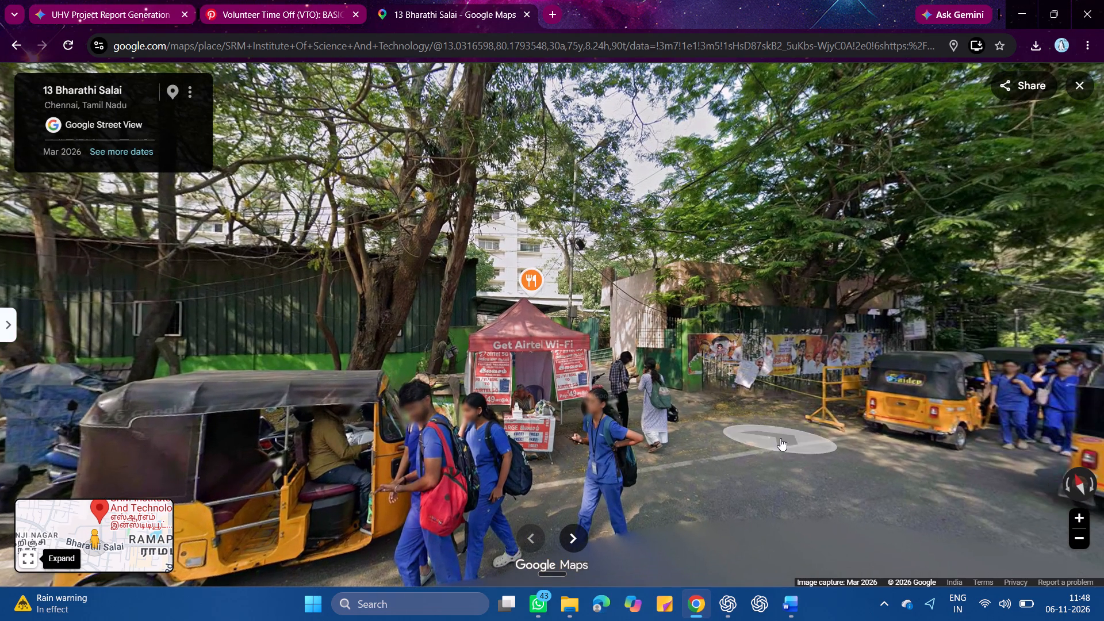
left_click_drag(891, 451, 0, 485)
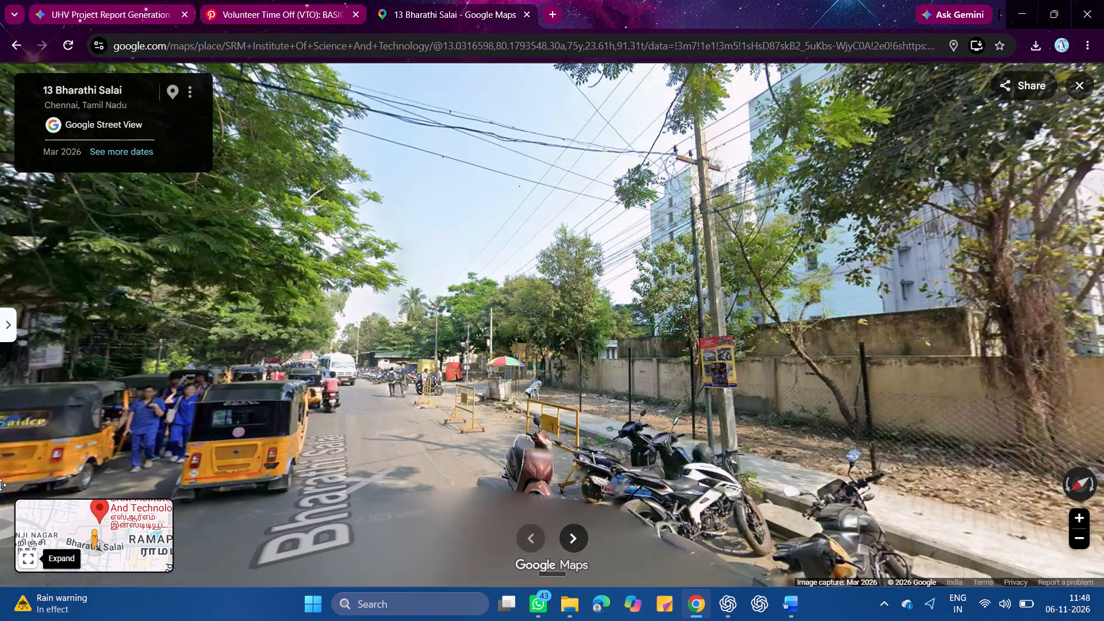
left_click_drag(0, 485, 790, 239)
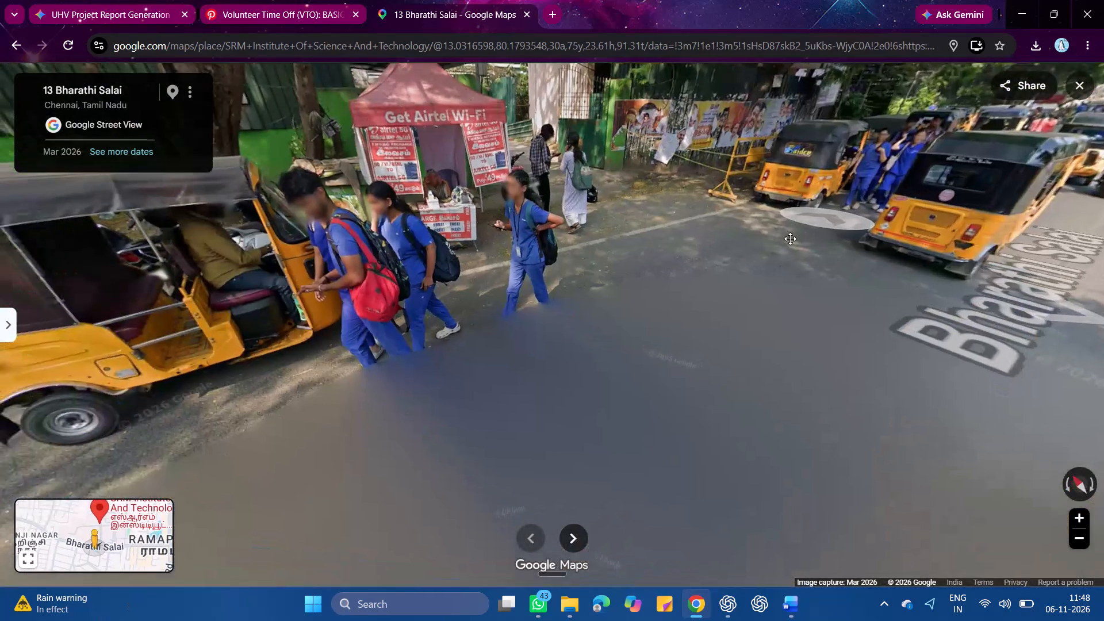
left_click_drag(790, 239, 900, 256)
left_click_drag(641, 281, 1072, 251)
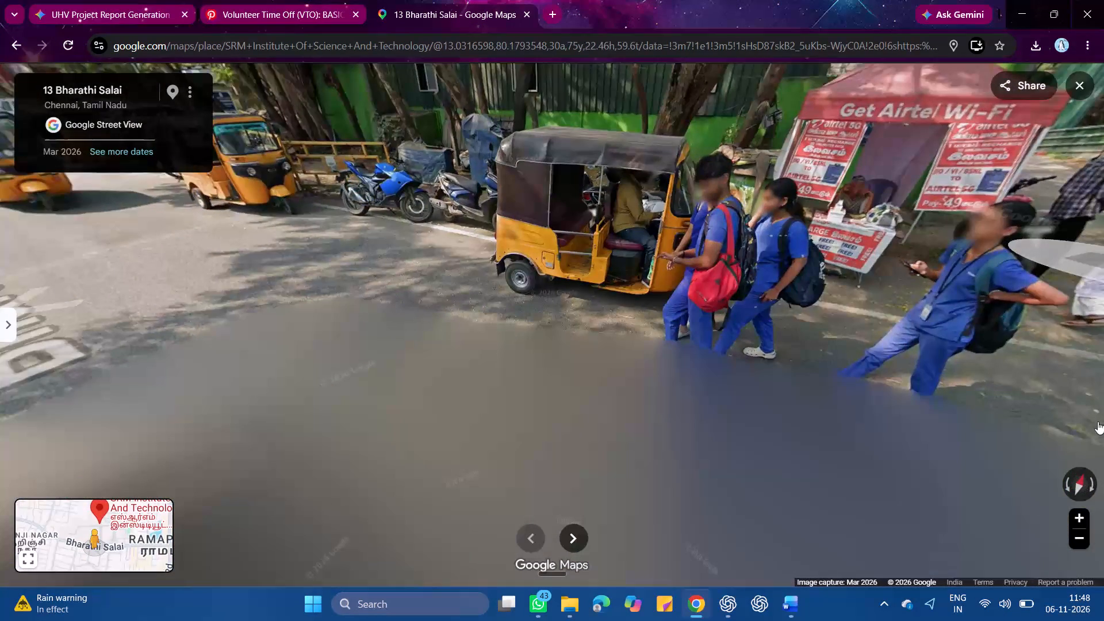
left_click_drag(762, 344, 1087, 532)
Check the Pinterest volunteer pin, return to Google Maps and leave Street View for the SRM Institute Of Science And Technology map.
left_click(466, 6)
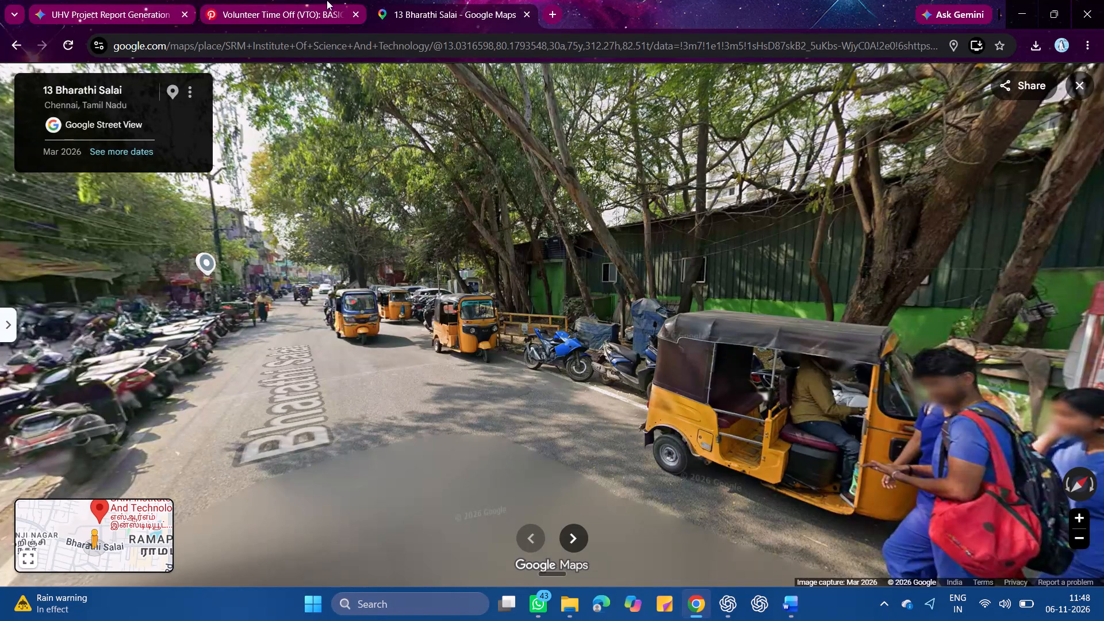
left_click(306, 14)
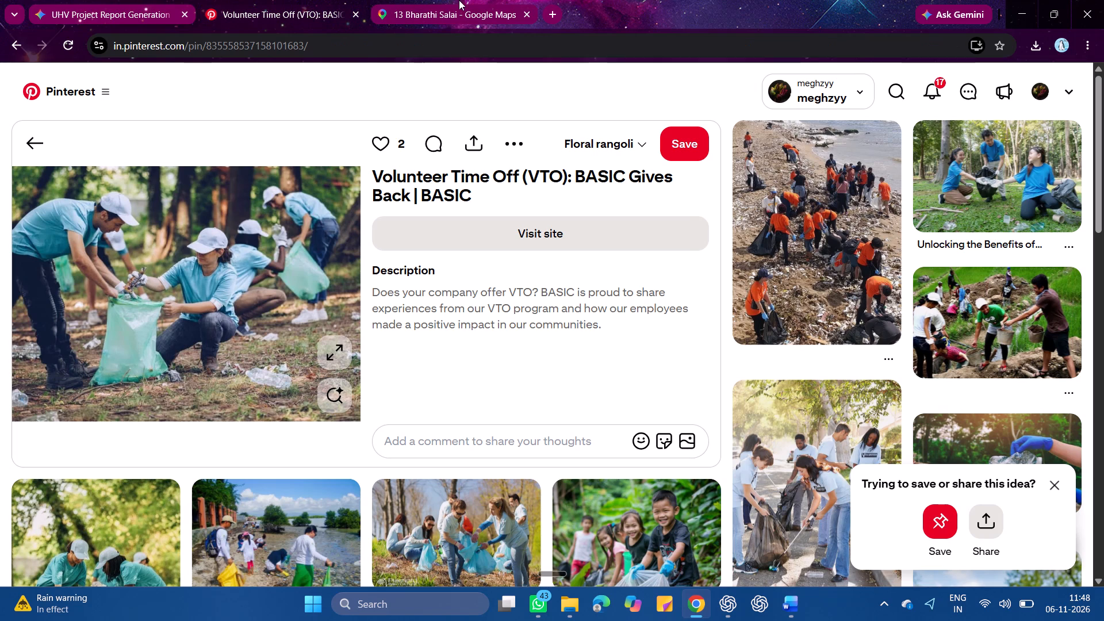
left_click(459, 0)
left_click(10, 46)
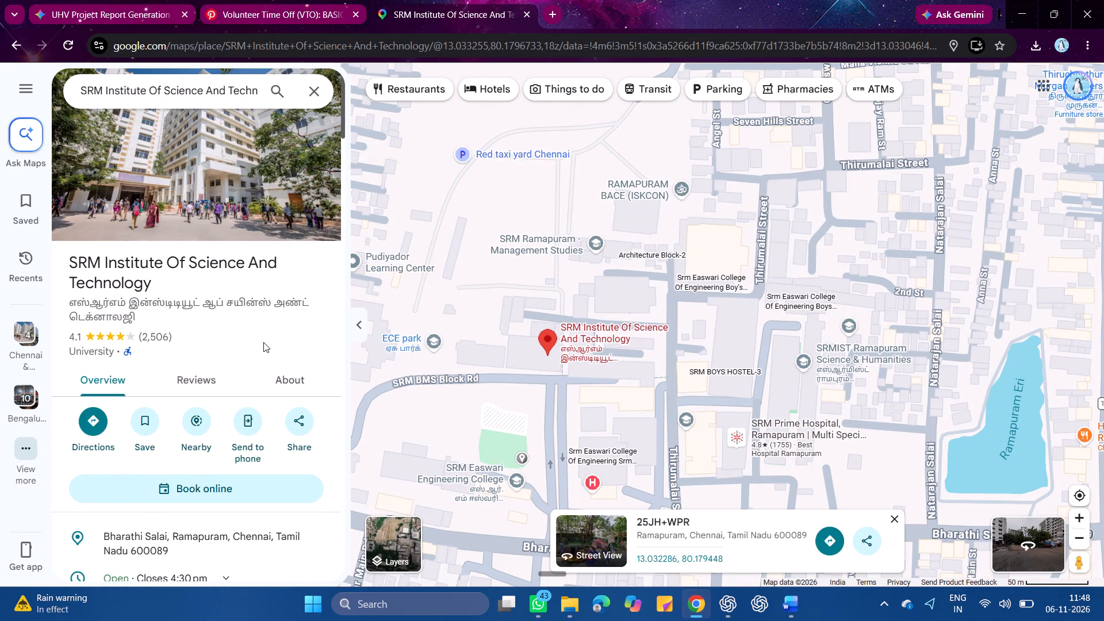
Mark the green area beside SRM Easwari Engineering College on the map and open that point's location details.
scroll(263, 342, "down", 1)
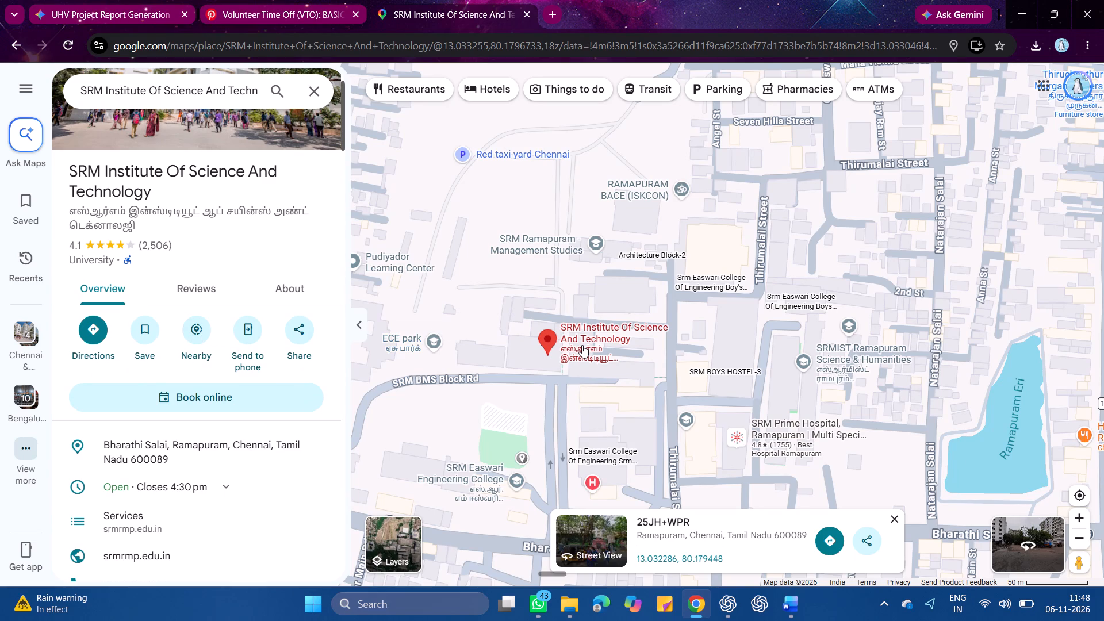
scroll(582, 345, "down", 1)
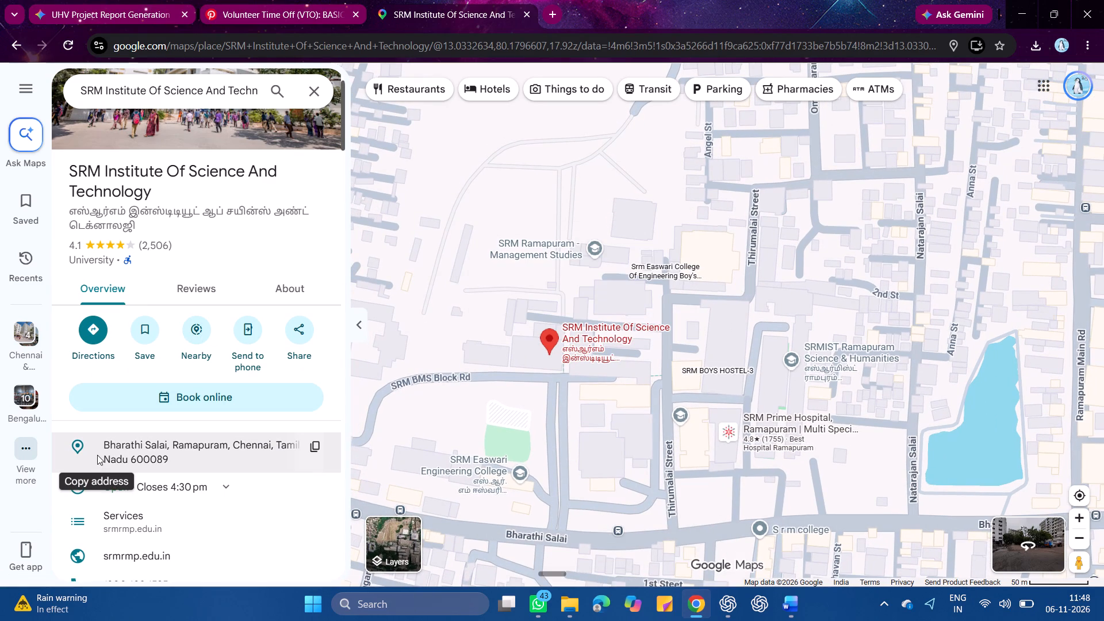
scroll(480, 327, "right", 1)
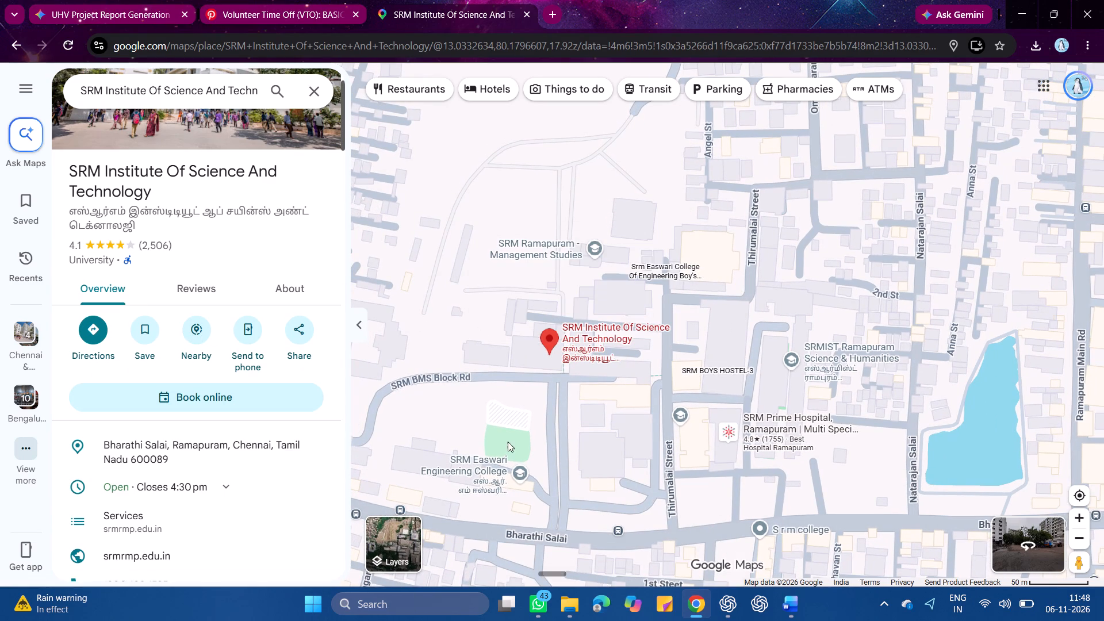
left_click(506, 443)
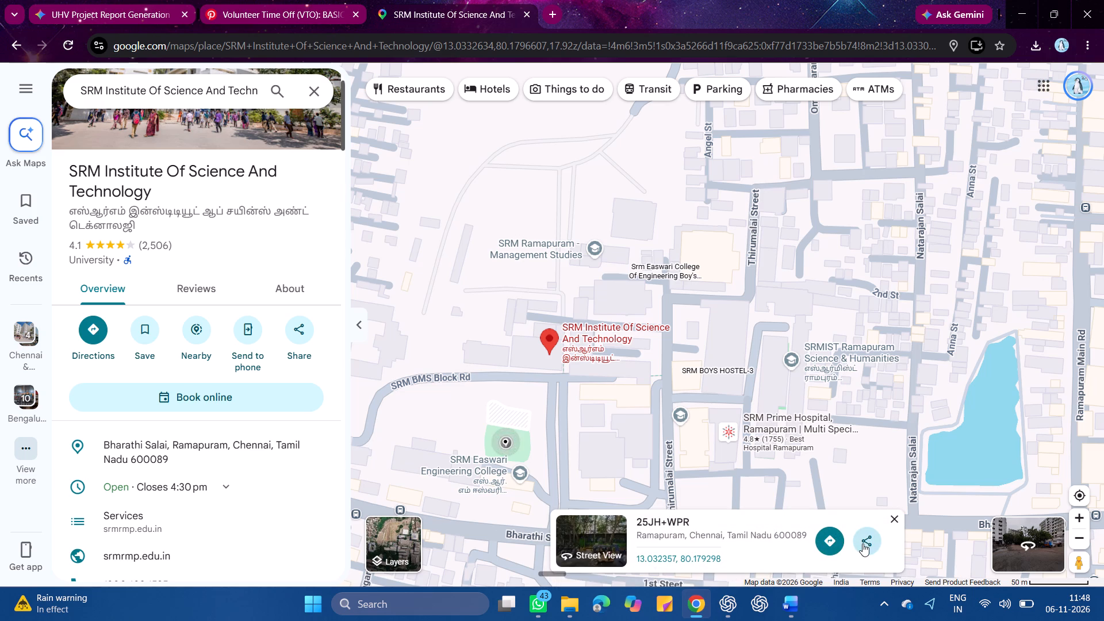
left_click(691, 562)
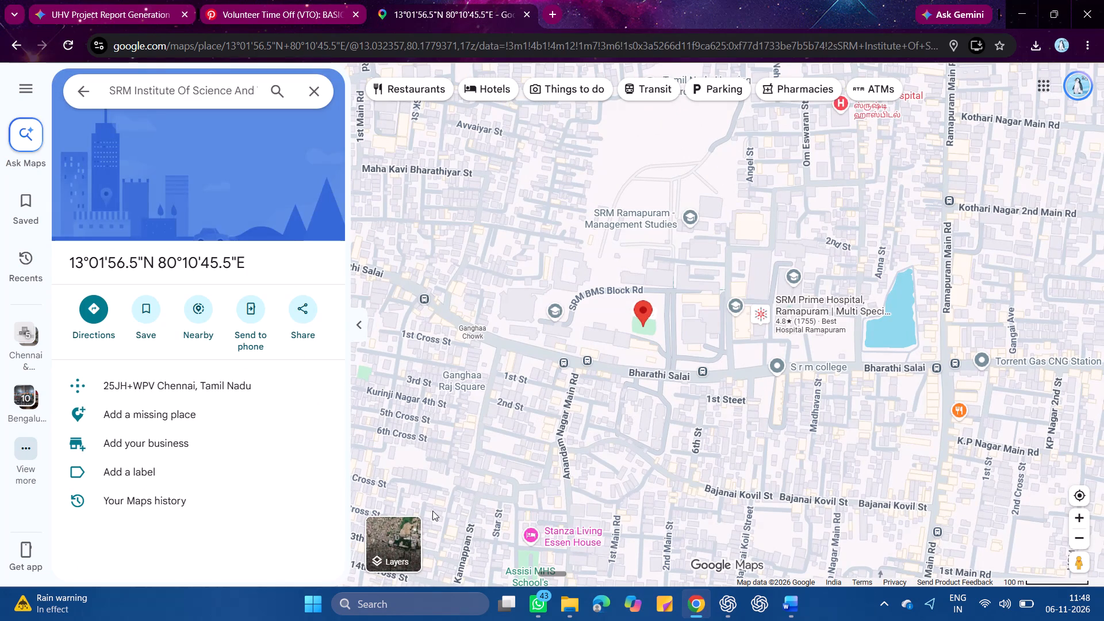
Find Ramapuram Lake Park on the map along Bharathi Salai, east of the campus, and open its place details.
scroll(577, 371, "down", 1)
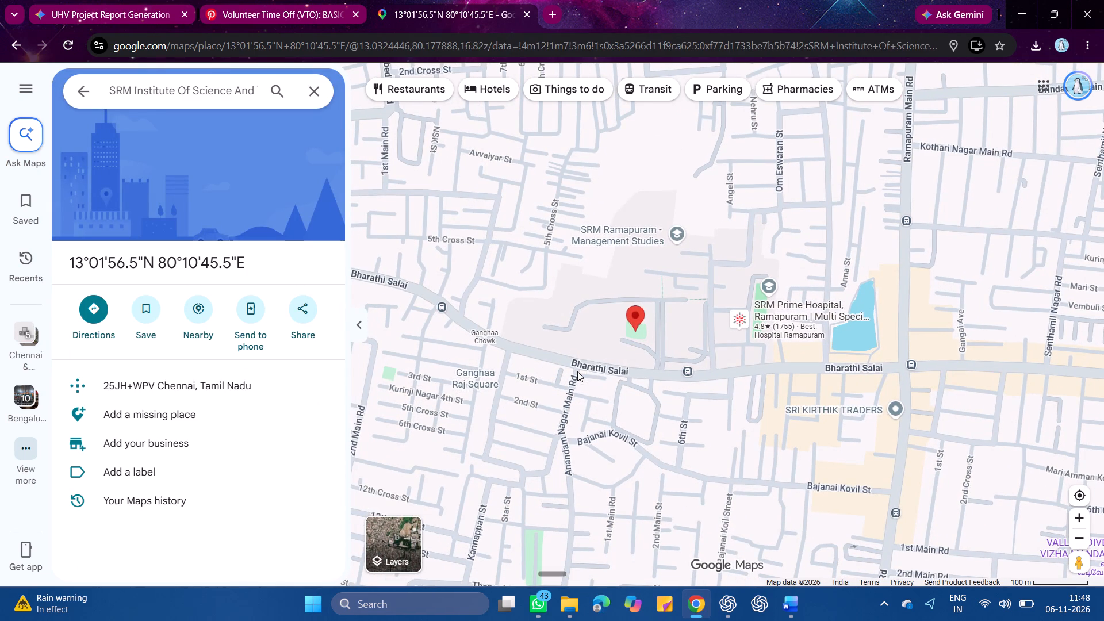
scroll(577, 371, "down", 2)
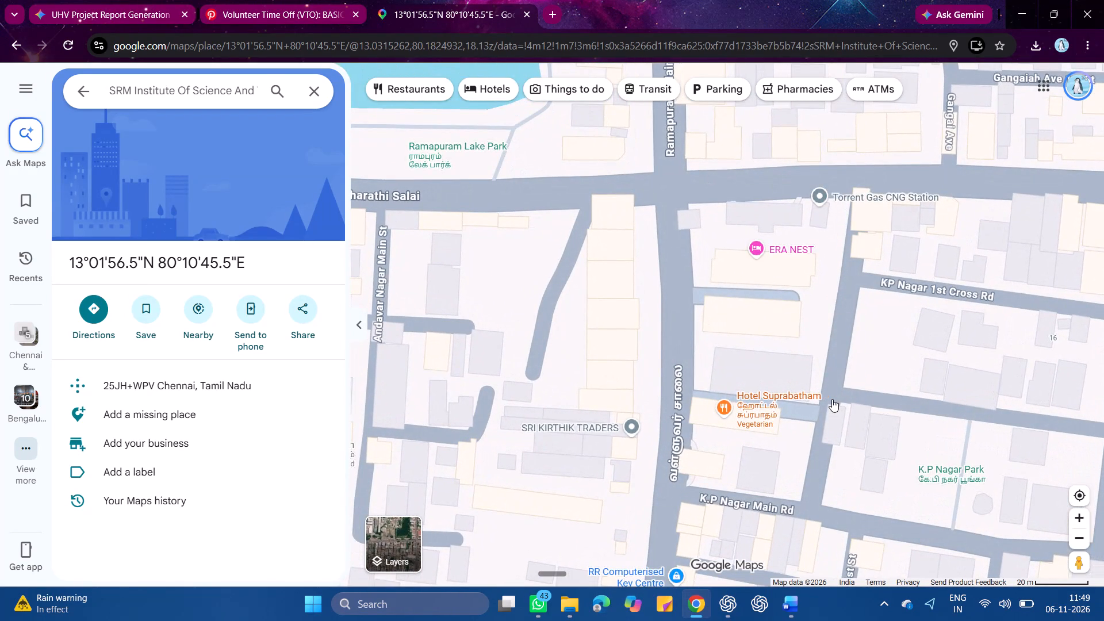
scroll(543, 250, "right", 1)
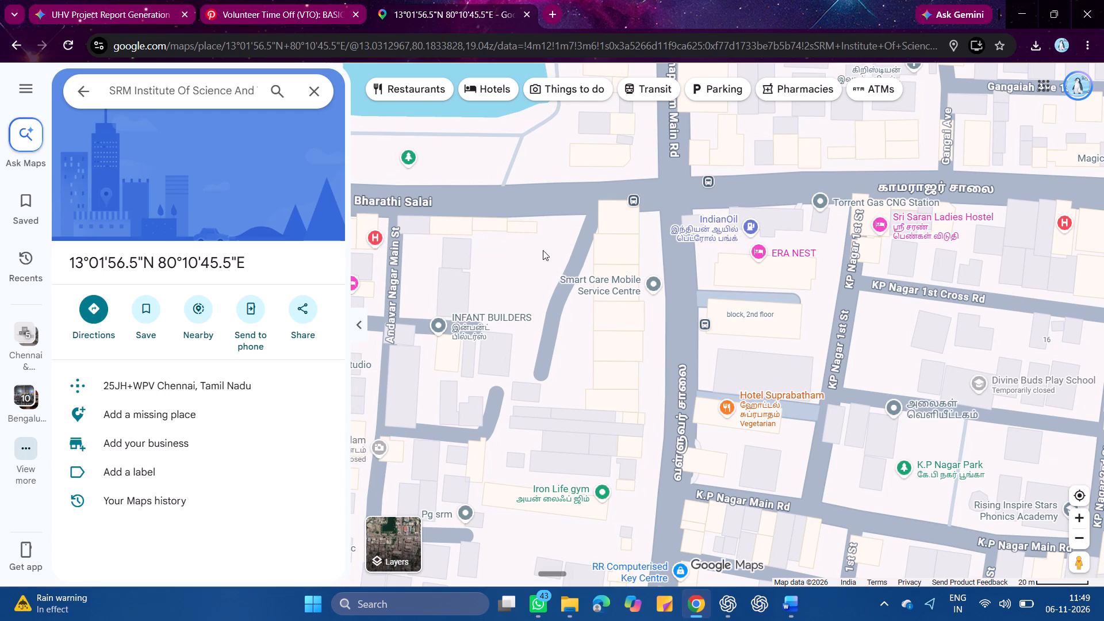
scroll(543, 250, "right", 1)
left_click(408, 166)
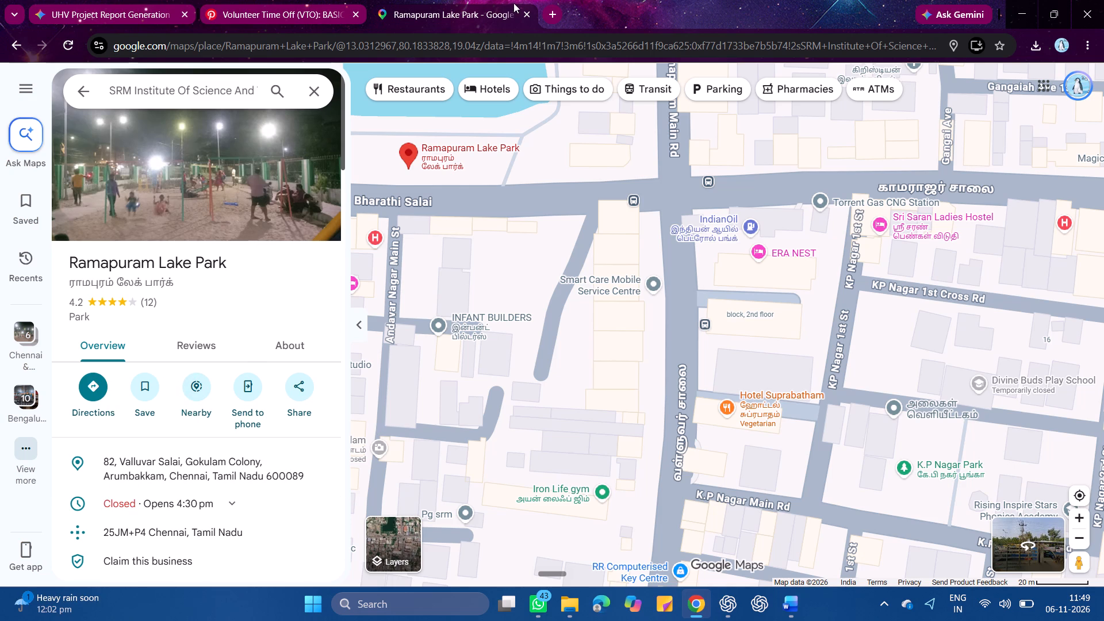
Search Google in a new tab for "ramapuram lake park" and look over the overview, images and place information.
left_click(552, 4)
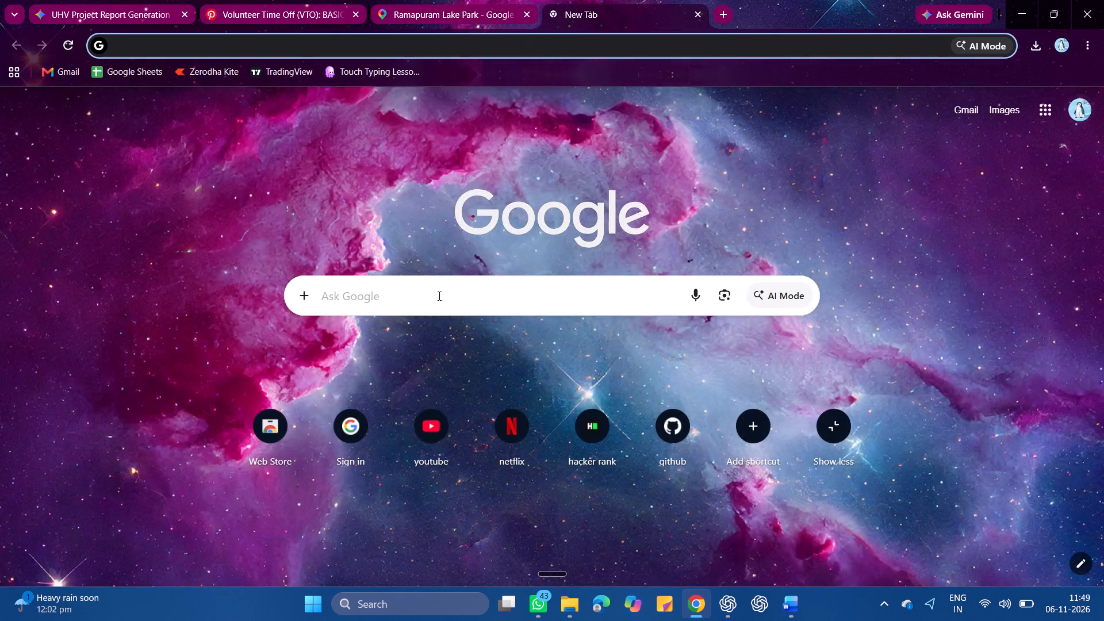
left_click(438, 296)
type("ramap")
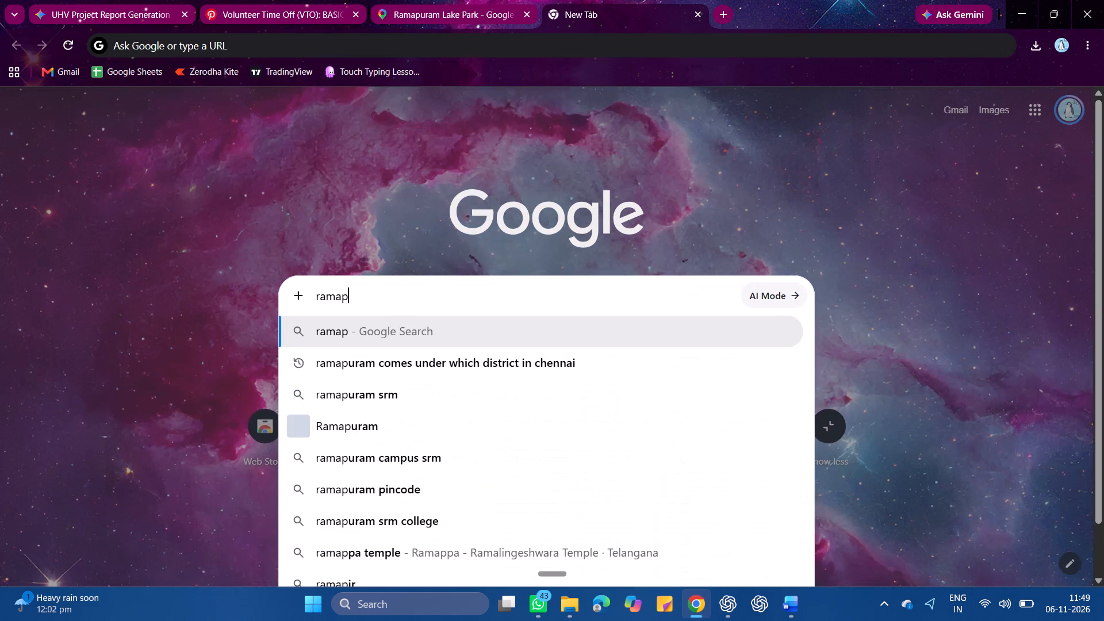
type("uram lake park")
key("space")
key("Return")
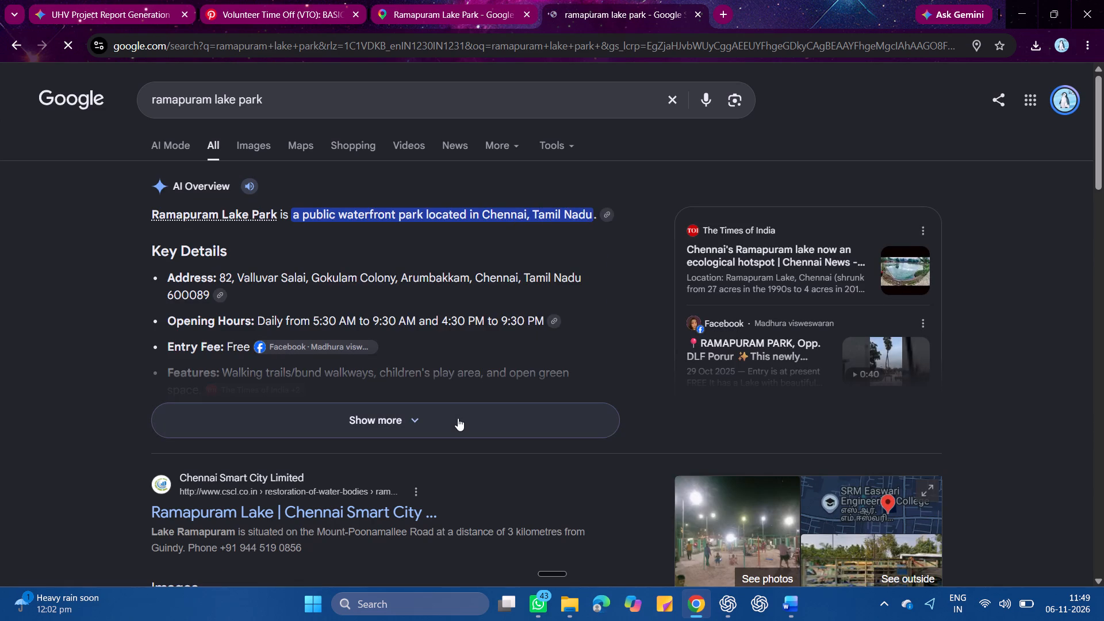
scroll(458, 418, "down", 2)
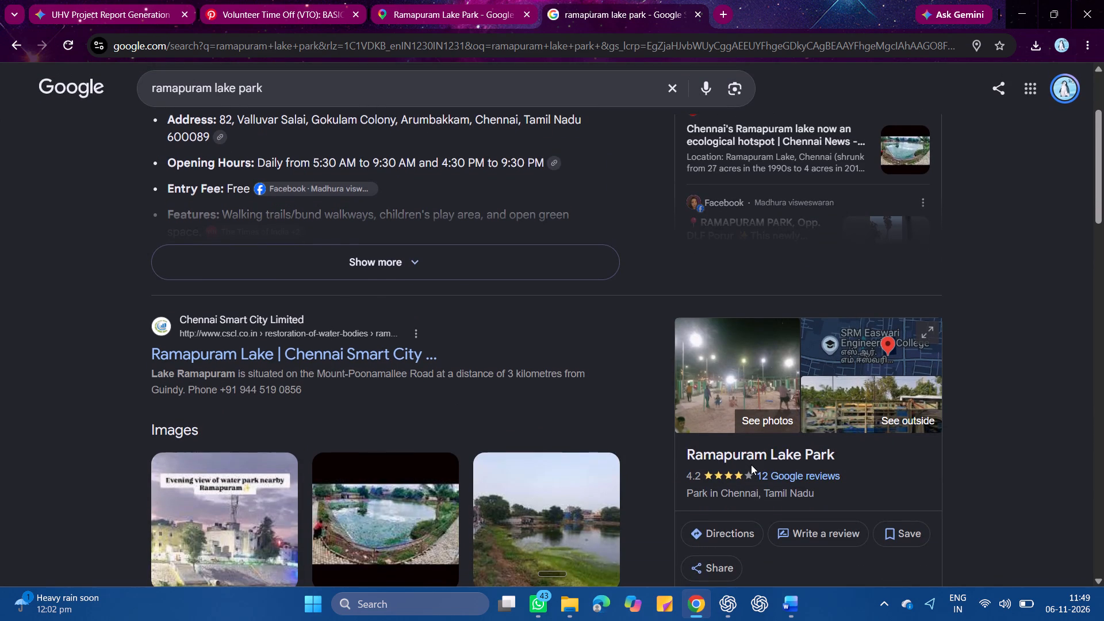
scroll(751, 465, "down", 1)
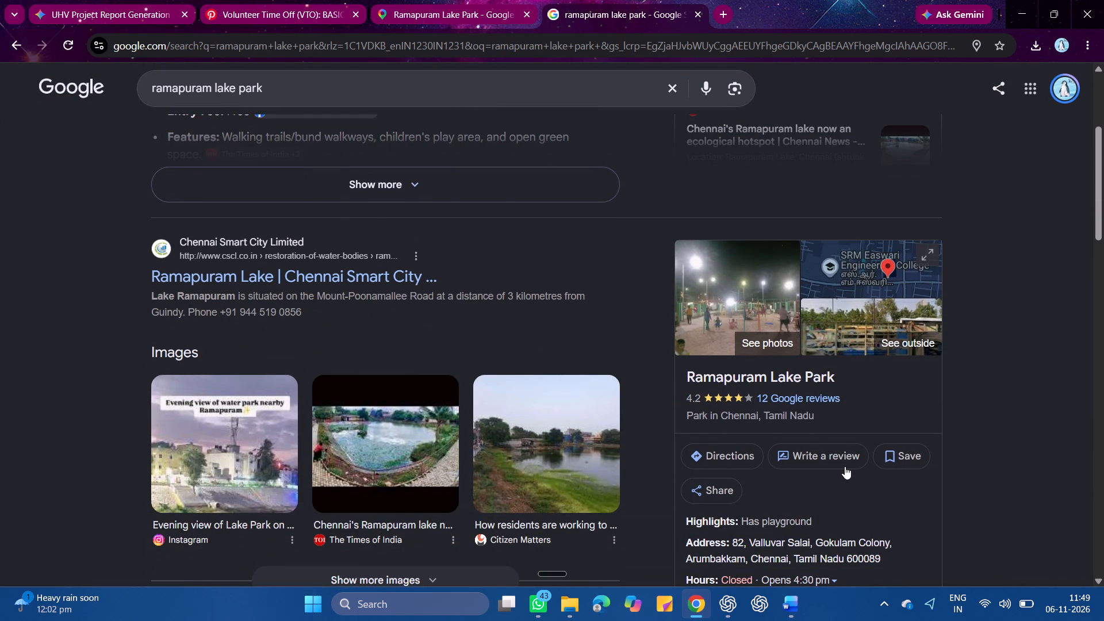
left_click(808, 432)
Return to Google Maps and examine Ramapuram Lake Park's details, photos and review summary.
left_click(437, 1)
scroll(322, 222, "down", 1)
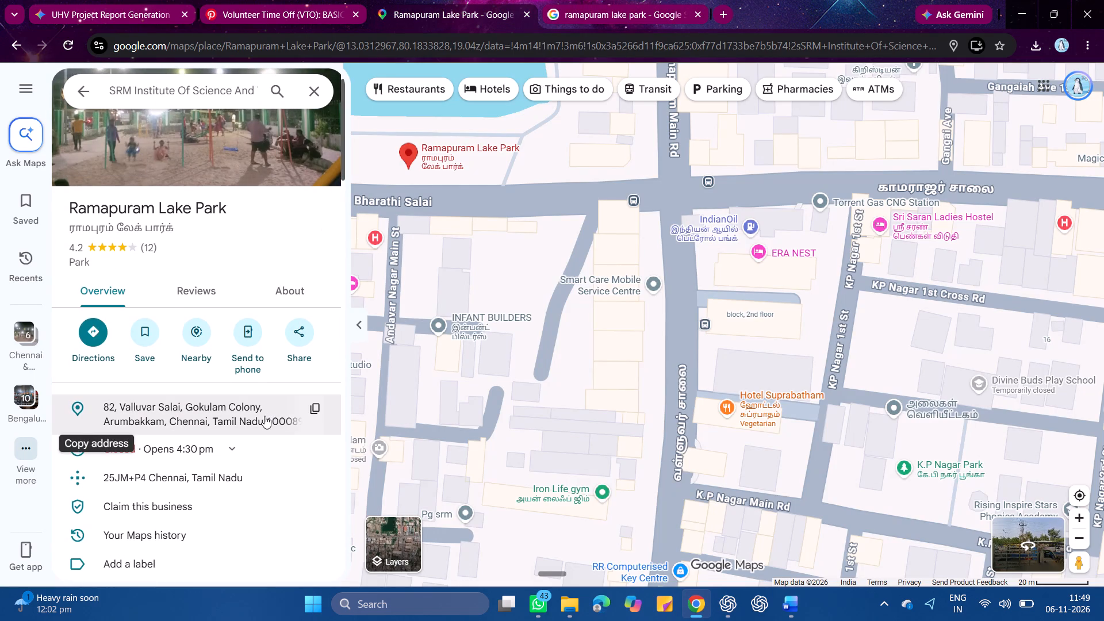
scroll(264, 416, "down", 2)
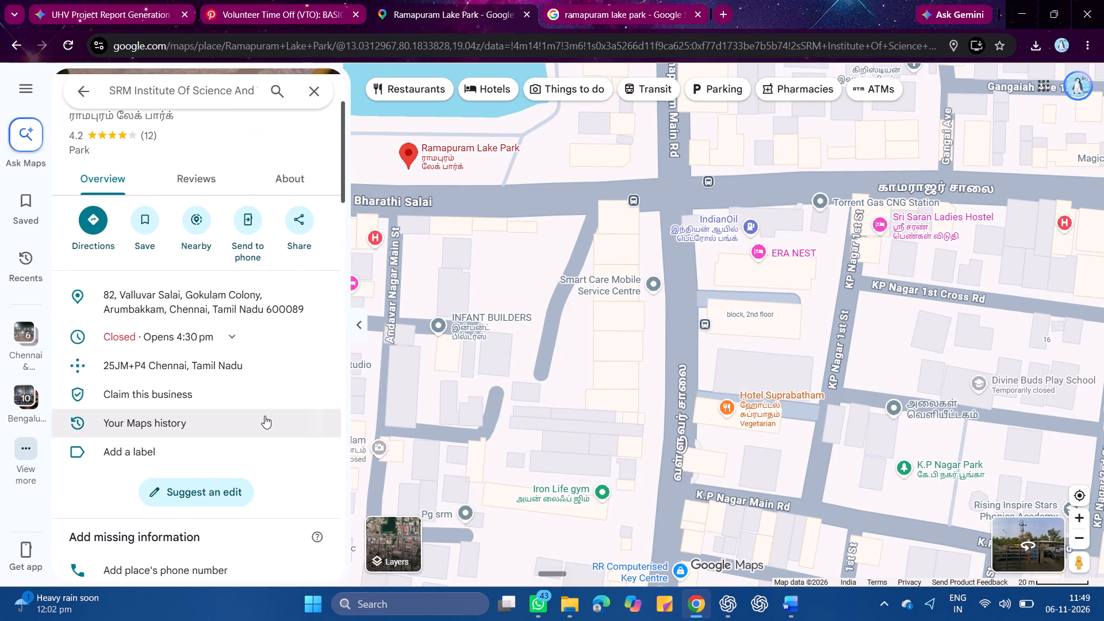
scroll(264, 416, "down", 7)
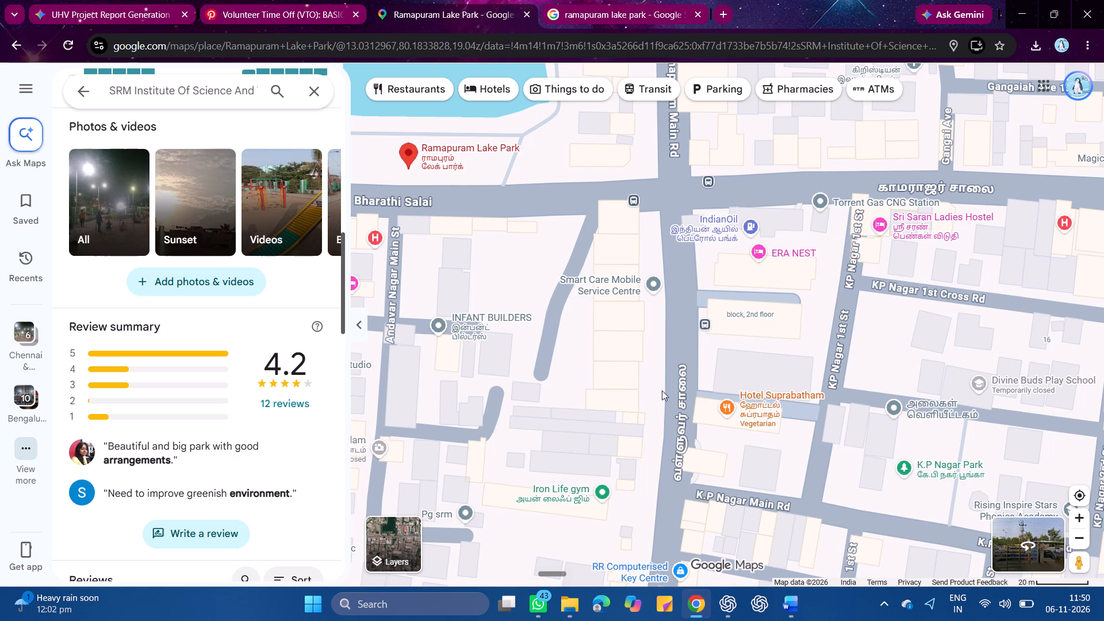
Switch to Word and review the pasted image of volunteers collecting litter in the UHV project report.
left_click(796, 612)
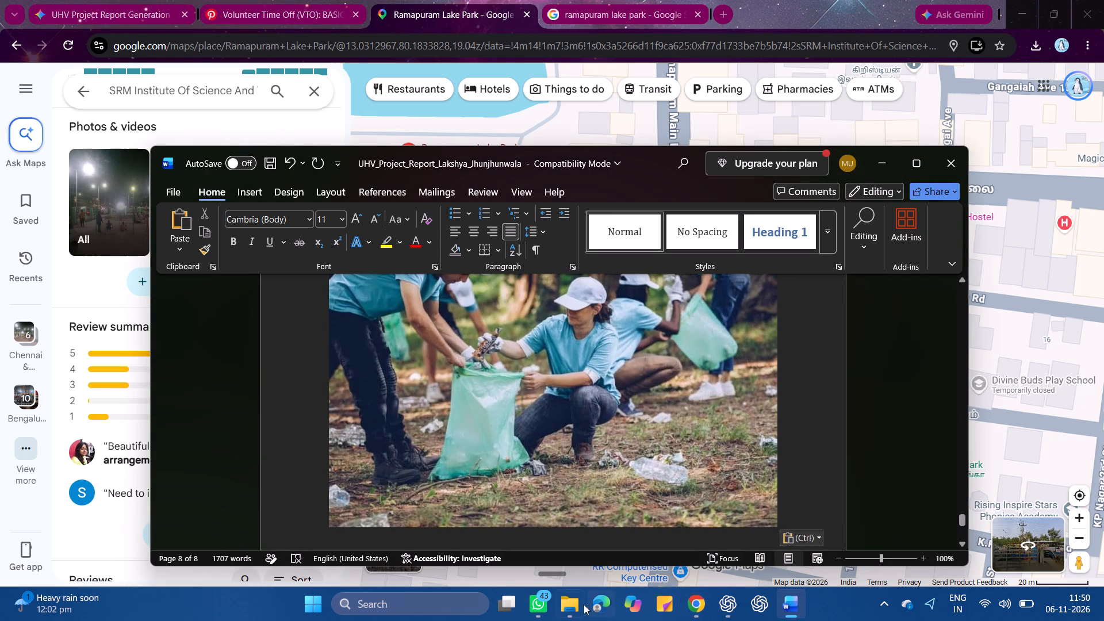
scroll(615, 459, "up", 1)
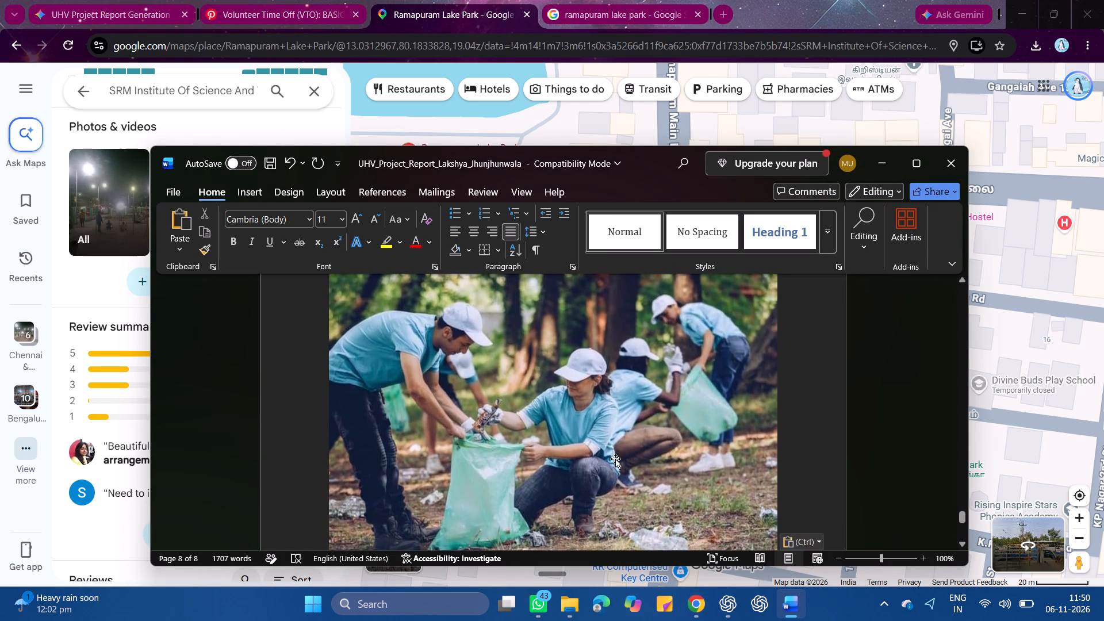
scroll(615, 459, "up", 1)
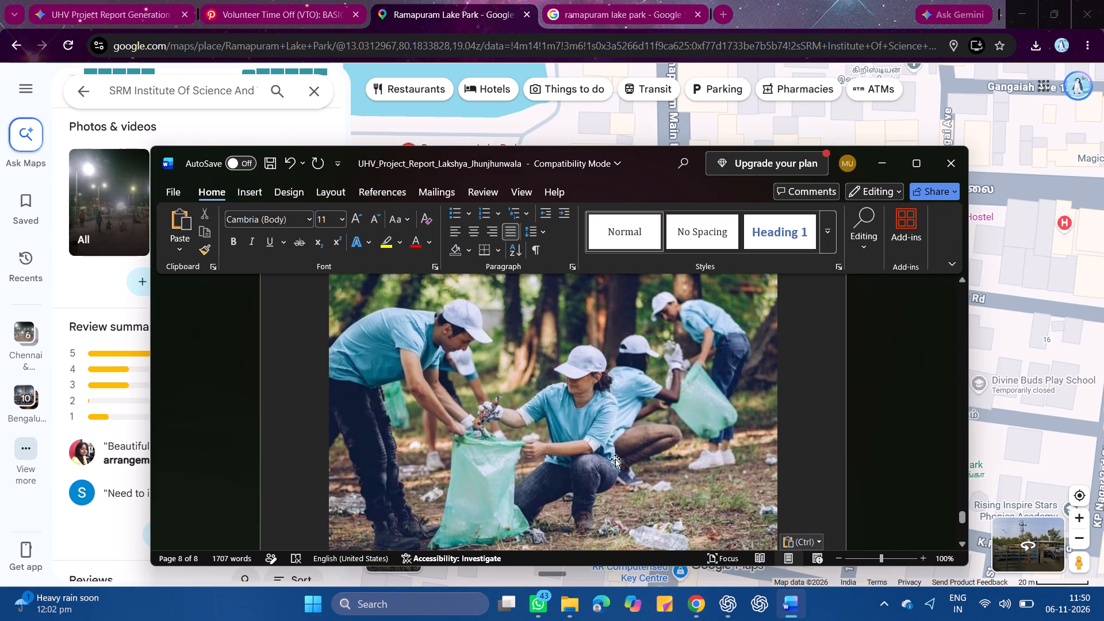
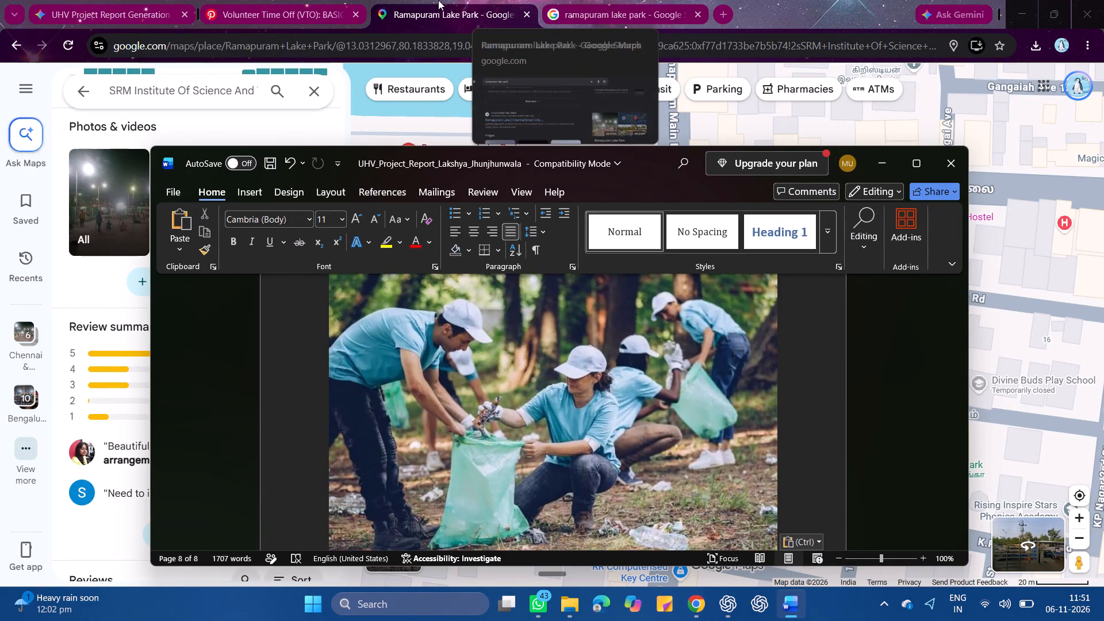
Switch to Pinterest and look through the pins related to the volunteer litter-cleaning picture for another suitable image.
left_click(291, 0)
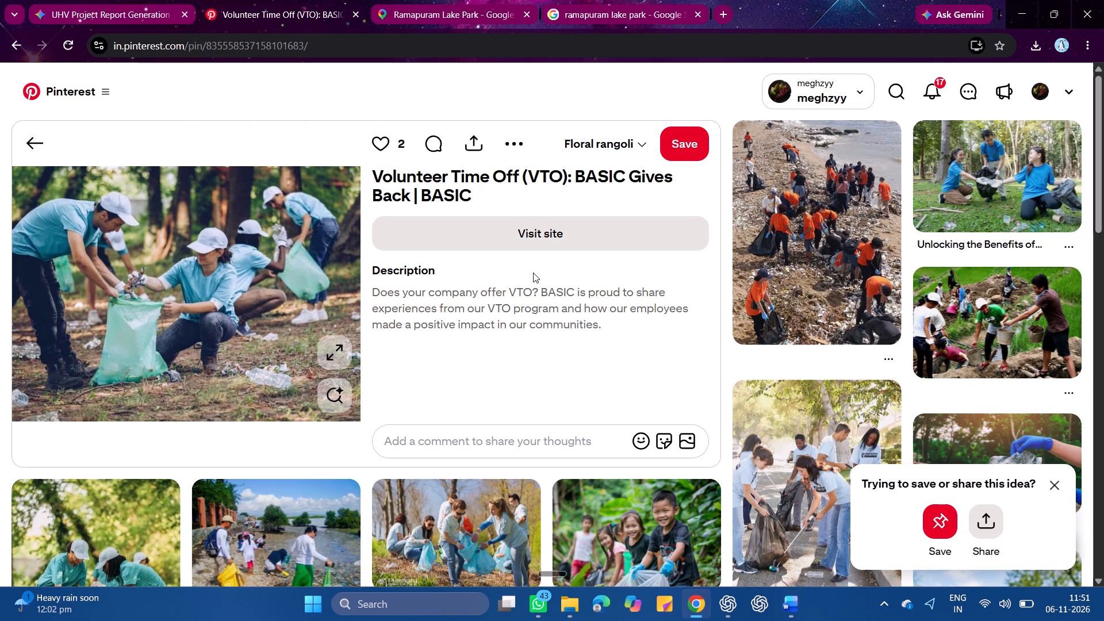
scroll(533, 273, "up", 2)
scroll(745, 471, "down", 3)
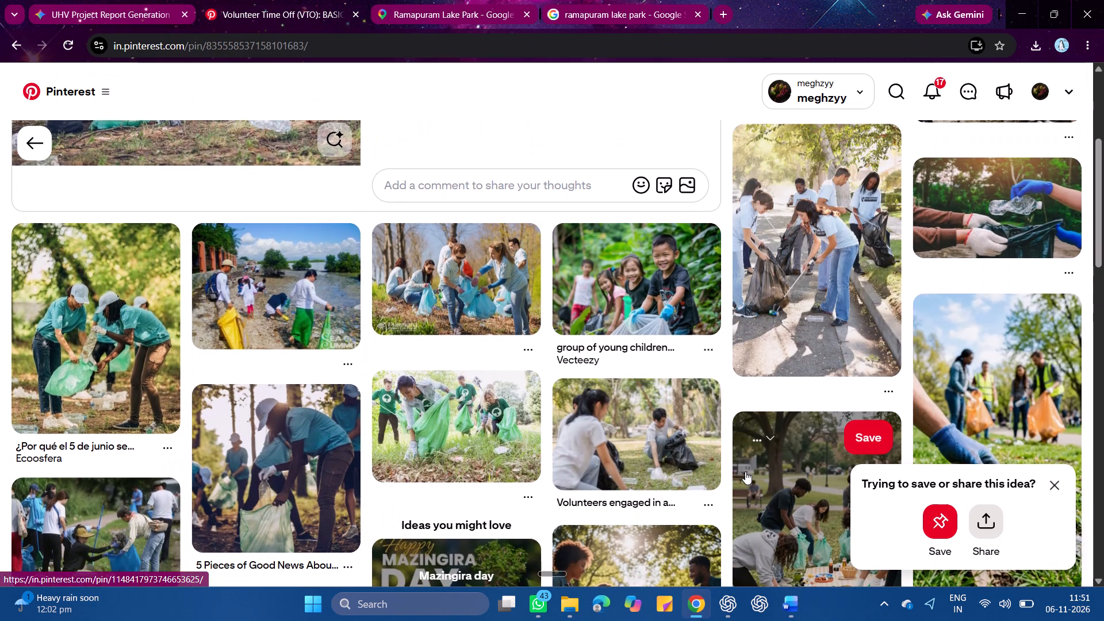
scroll(745, 471, "down", 5)
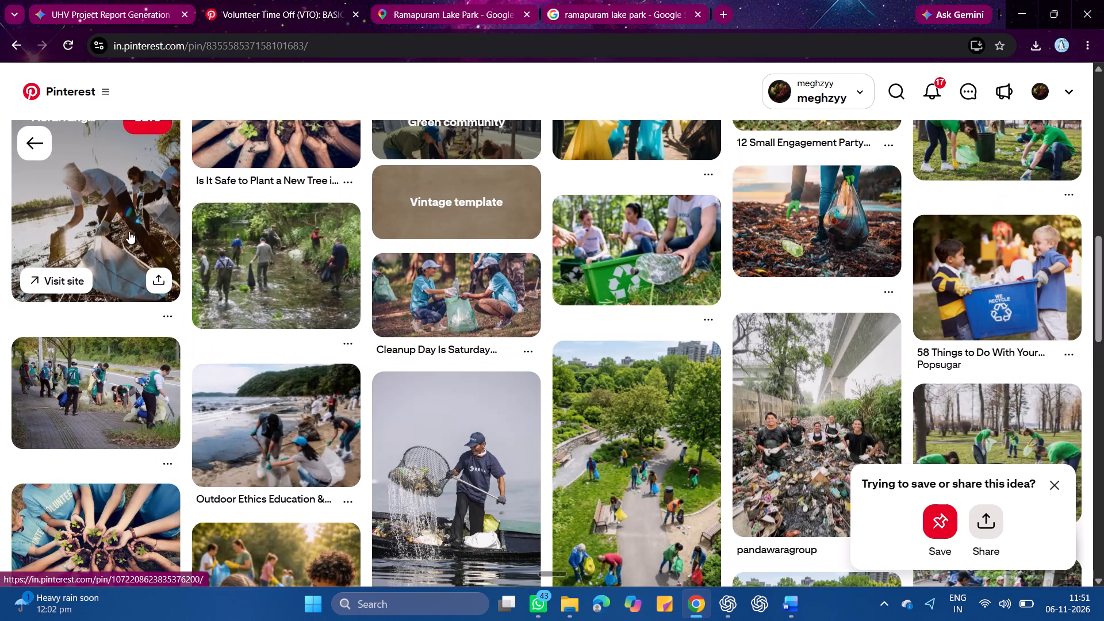
scroll(491, 400, "down", 1)
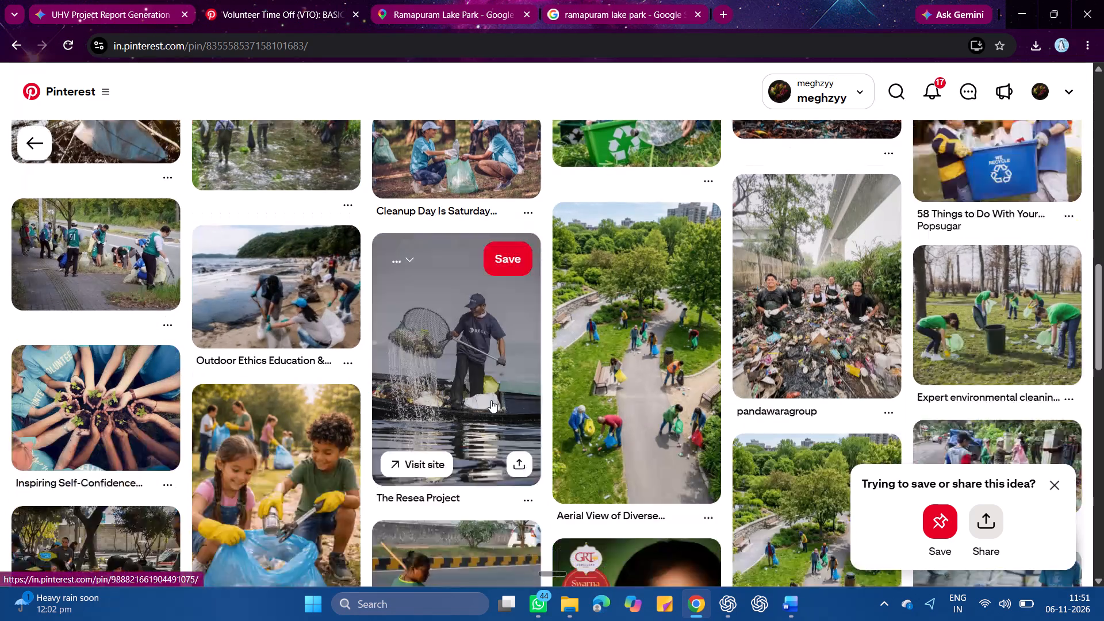
scroll(491, 400, "down", 3)
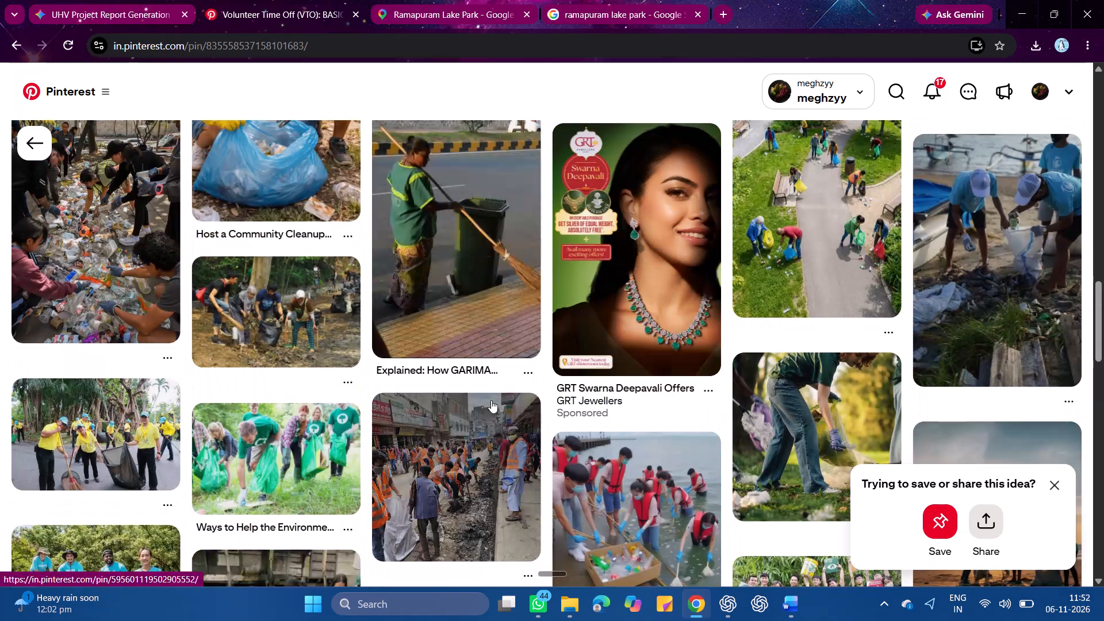
Switch to Word and review the UHV project report back up to its title and abstract.
left_click(786, 609)
scroll(718, 377, "up", 7)
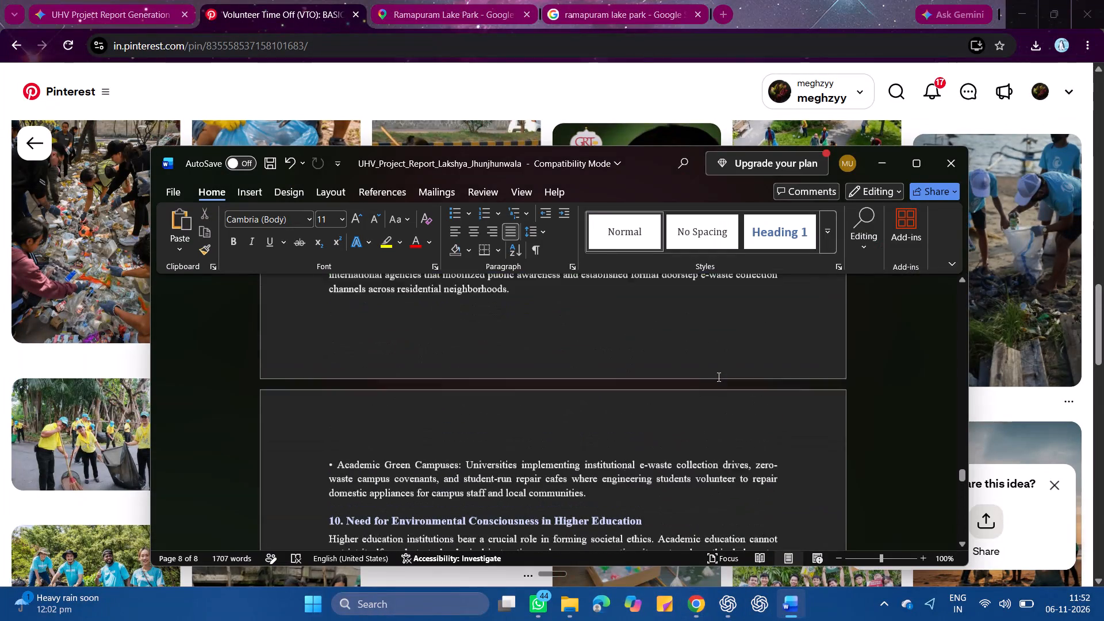
scroll(718, 377, "up", 4)
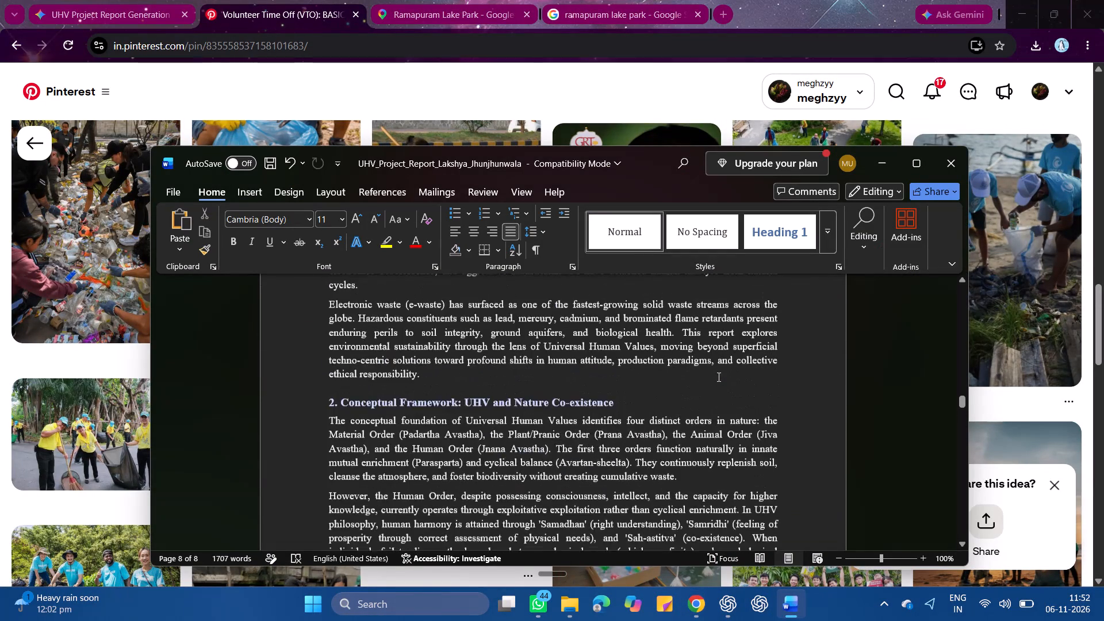
scroll(718, 377, "up", 4)
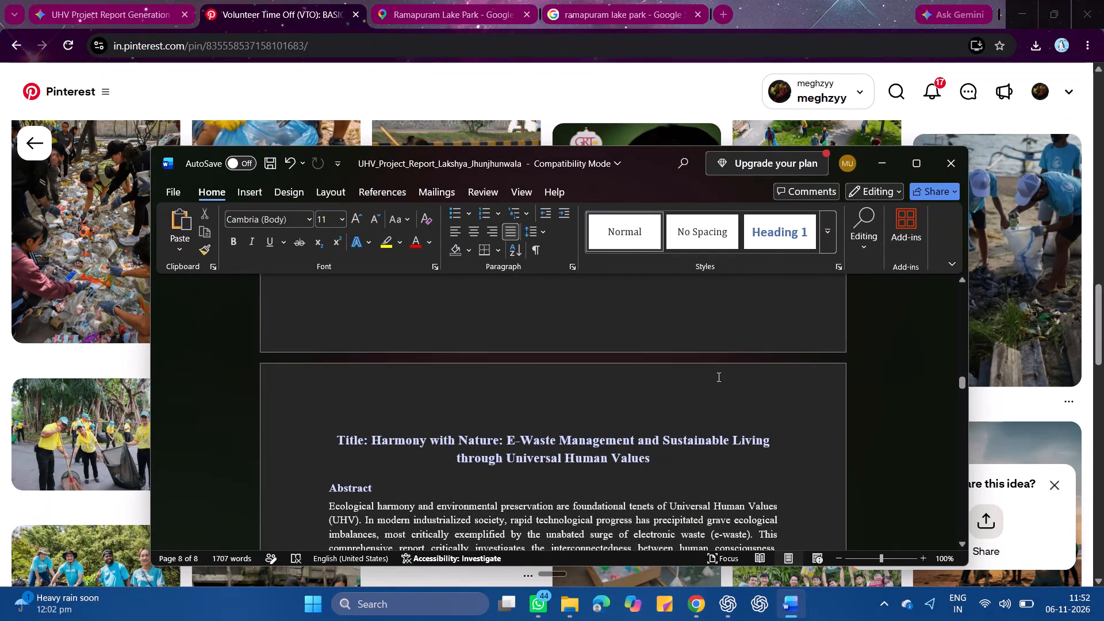
Return to Pinterest and go back through the previously viewed volunteer cleanup pins.
left_click(34, 133)
scroll(394, 293, "up", 10)
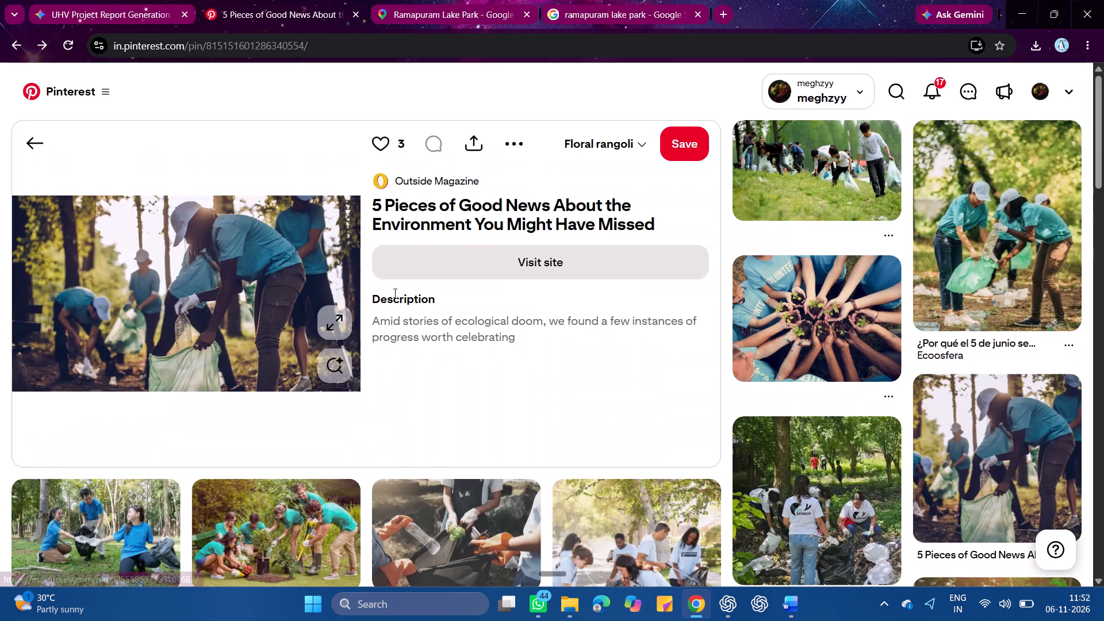
left_click(34, 131)
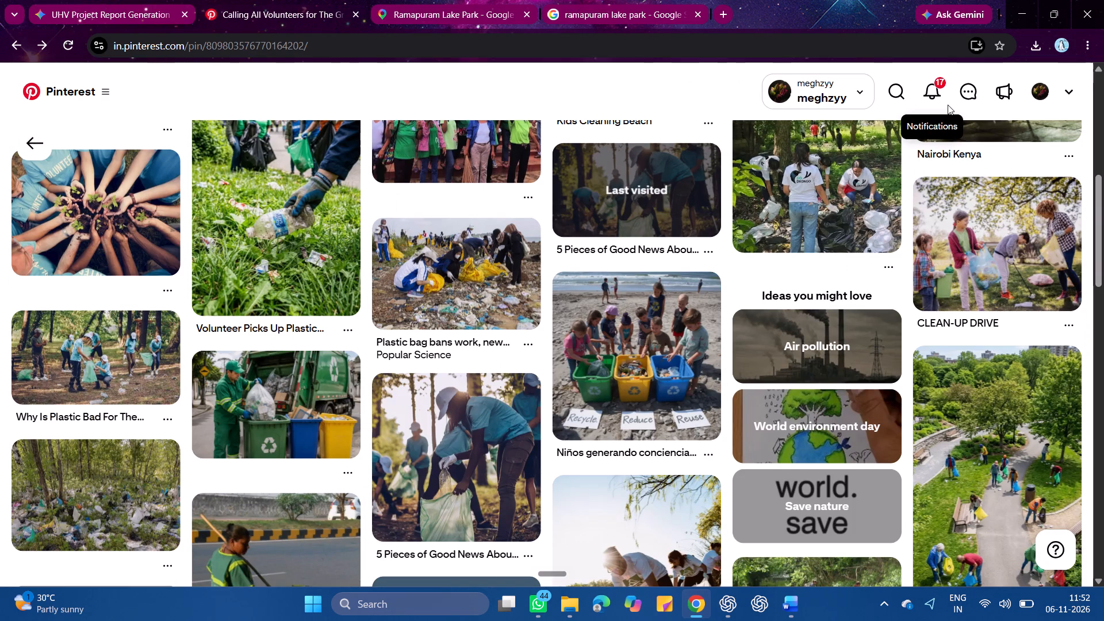
Search Pinterest for "harmony and e waste".
left_click(891, 99)
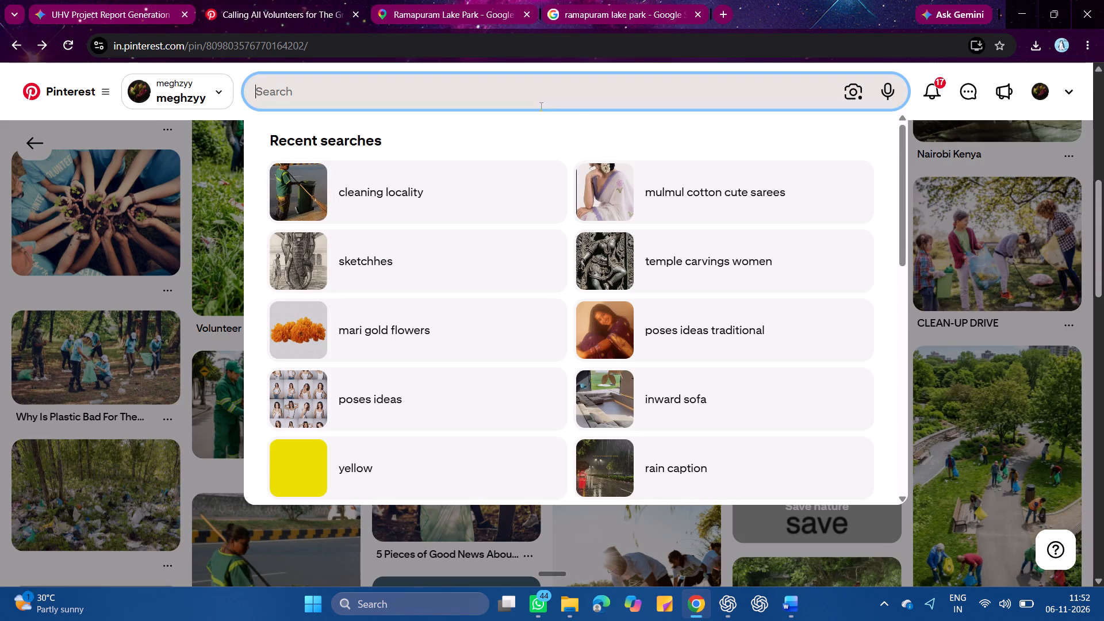
left_click(530, 89)
type("harmony and")
key("space")
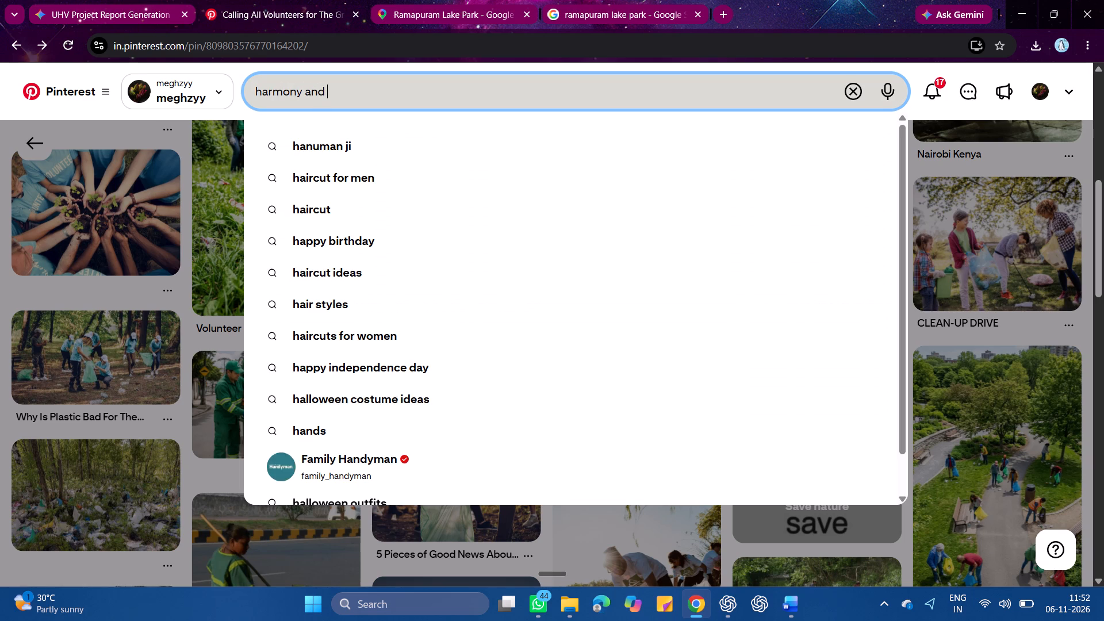
type("e wate")
key("space")
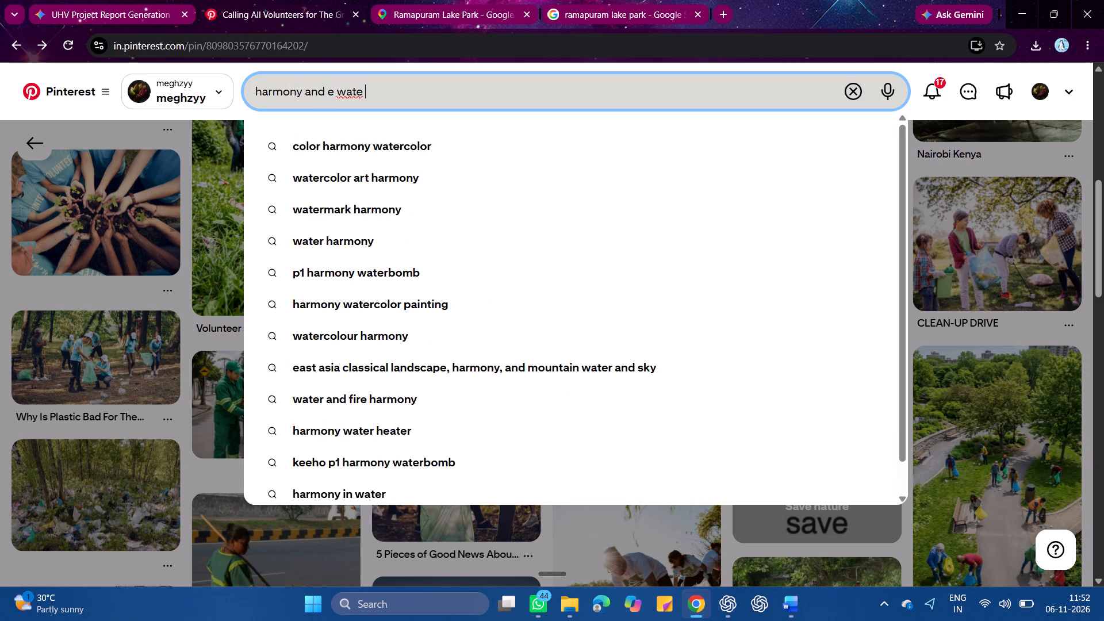
key("Return")
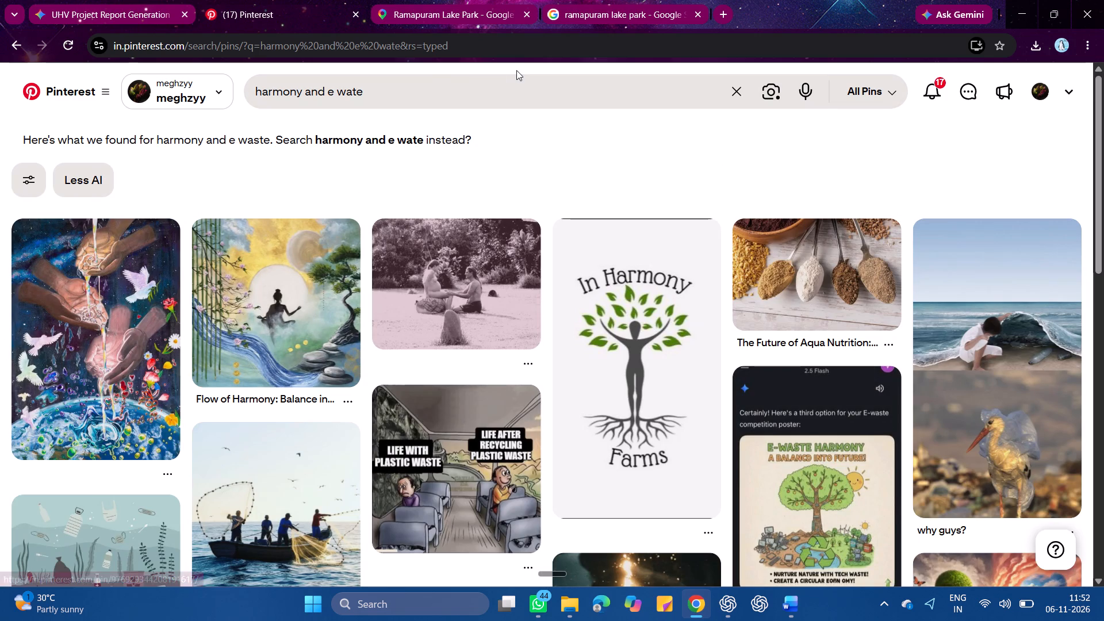
left_click(400, 78)
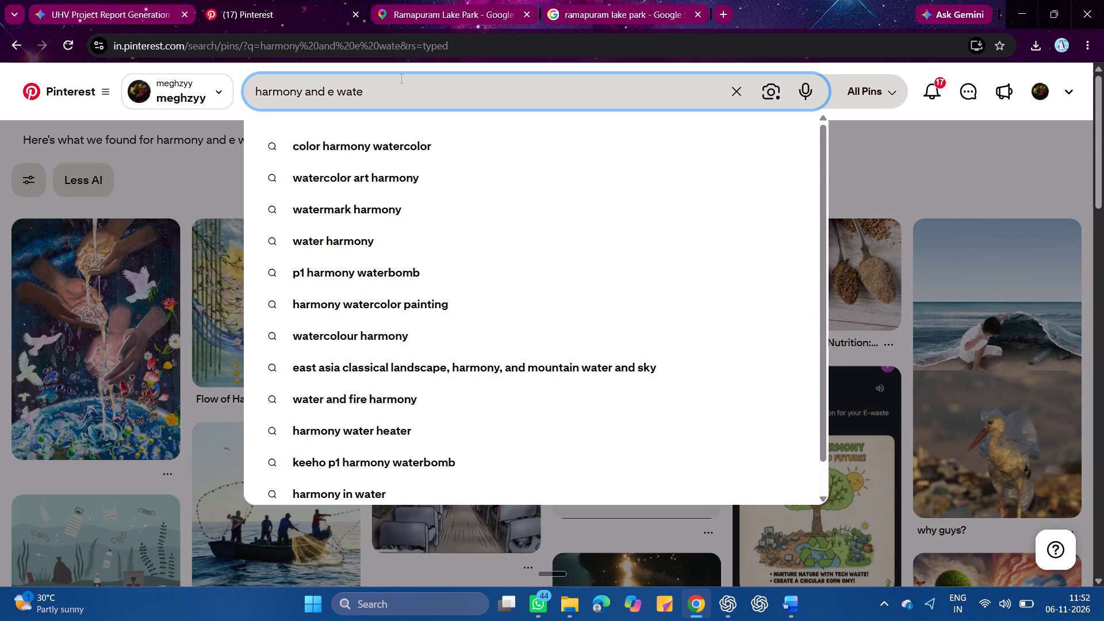
key("BackSpace")
key("BackSpace")
type("ste")
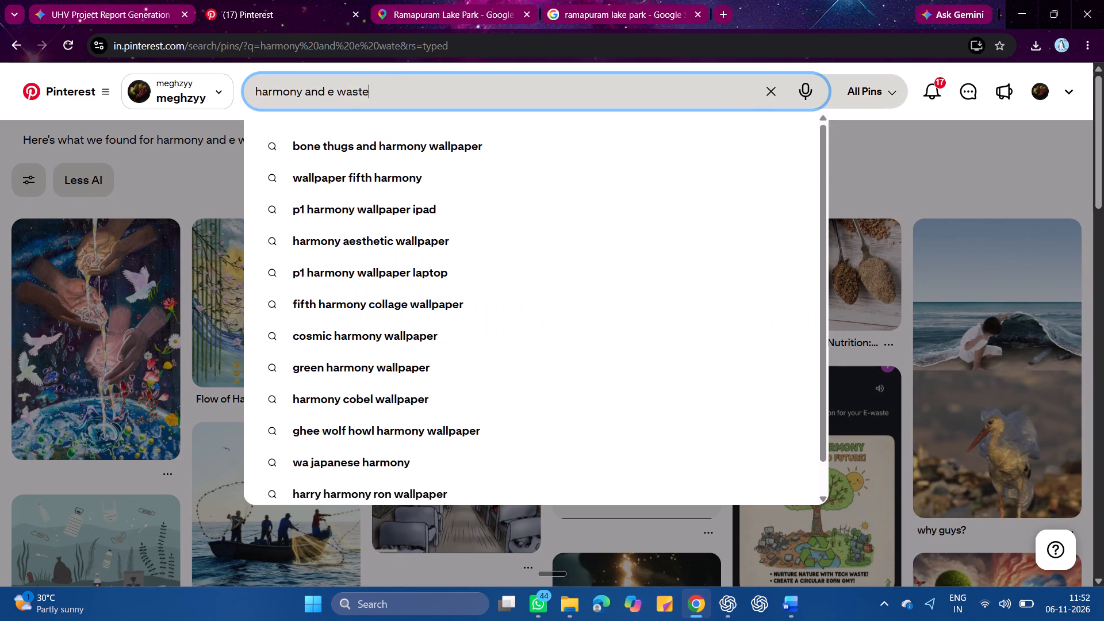
key("space")
key("Return")
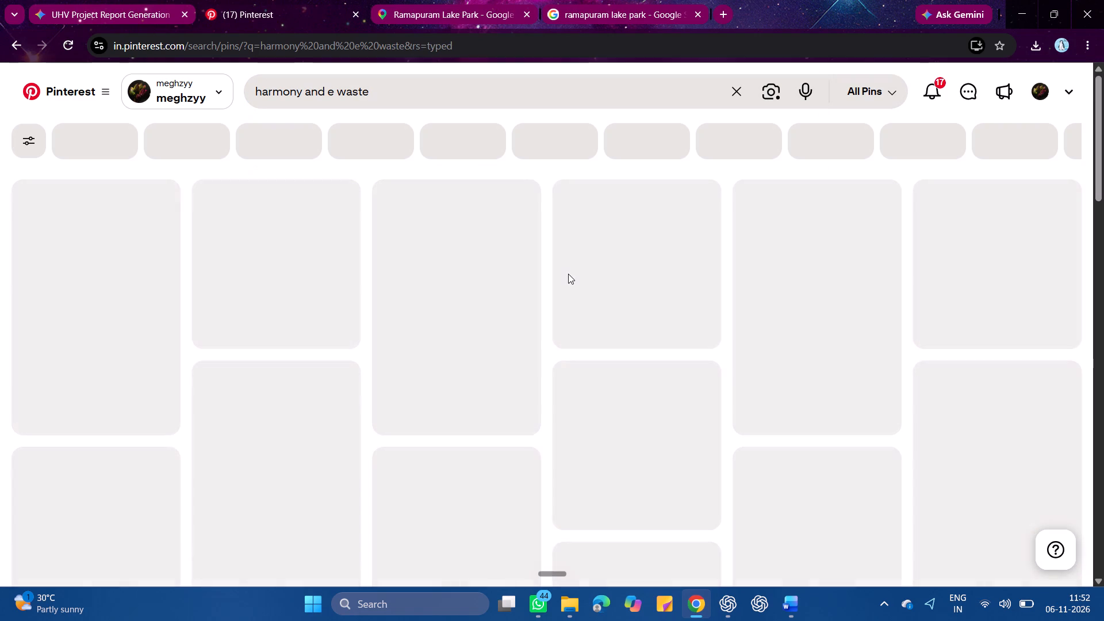
Examine the harmony and e-waste search results for a picture suitable for the report.
scroll(568, 274, "down", 1)
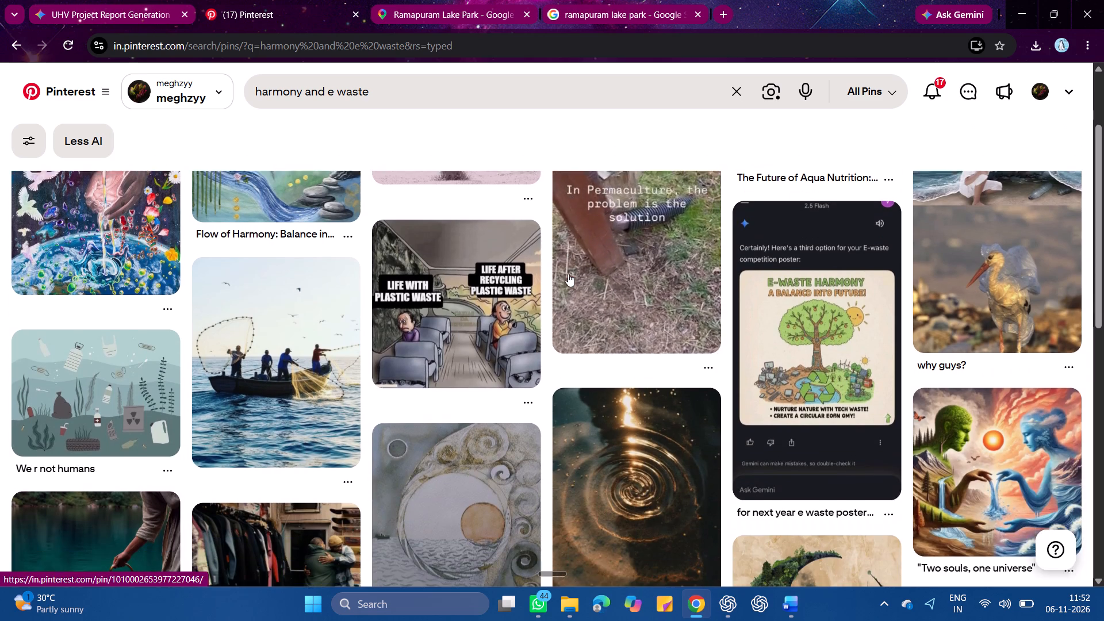
scroll(568, 274, "down", 4)
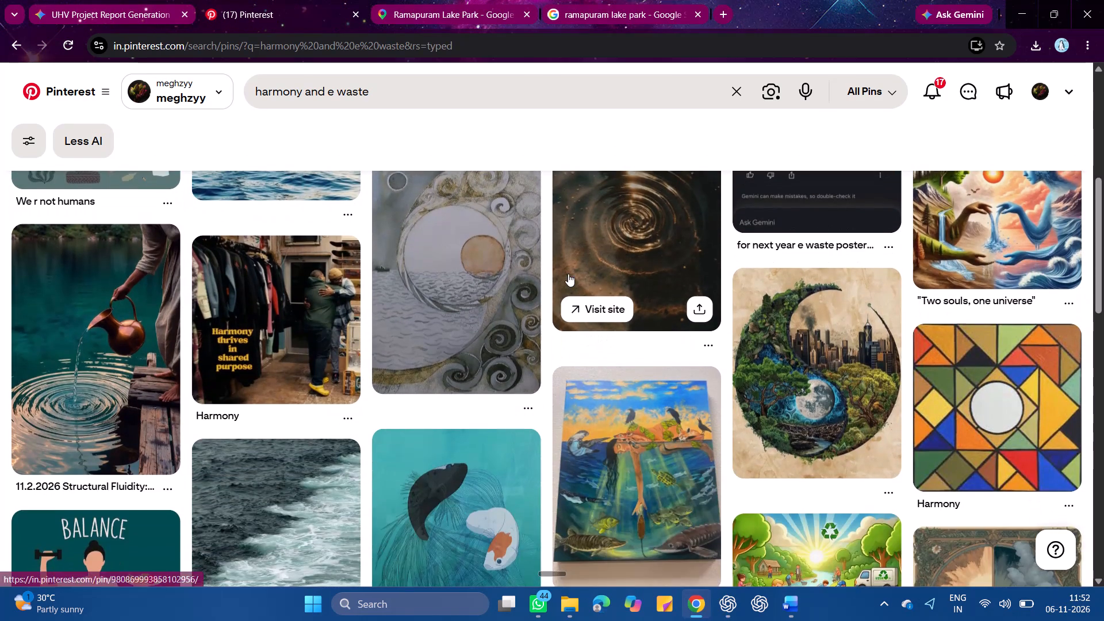
scroll(568, 274, "down", 3)
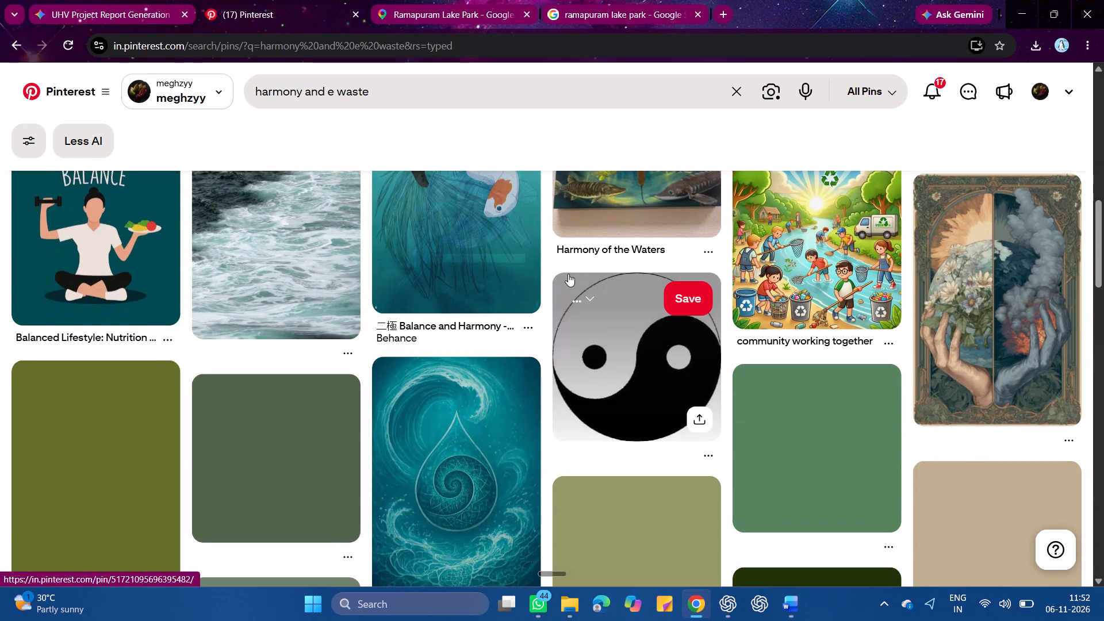
scroll(568, 274, "down", 4)
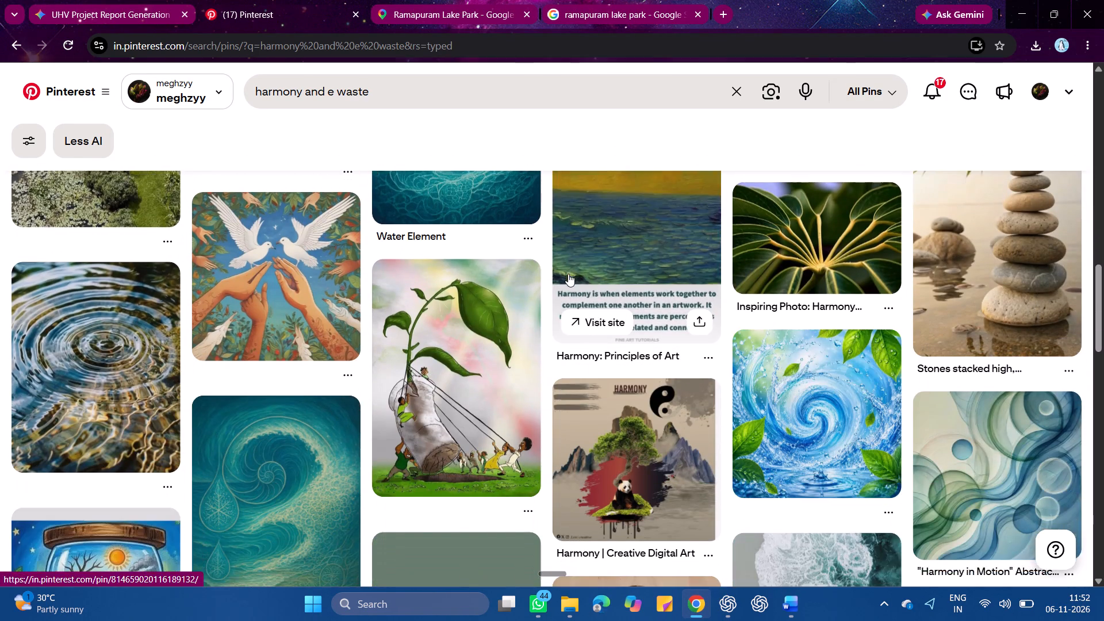
scroll(568, 274, "down", 2)
Extend the Pinterest search to "harmony and e waste realistic iamge s" and look through the resulting pictures.
right_click(508, 89)
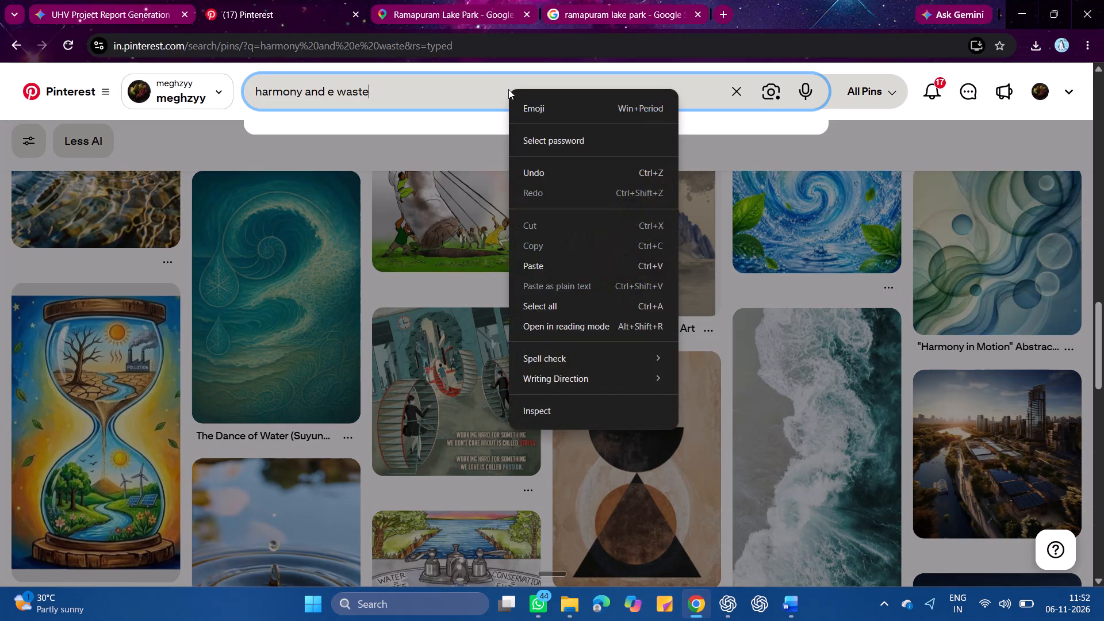
key("space")
type("re")
key("super+period")
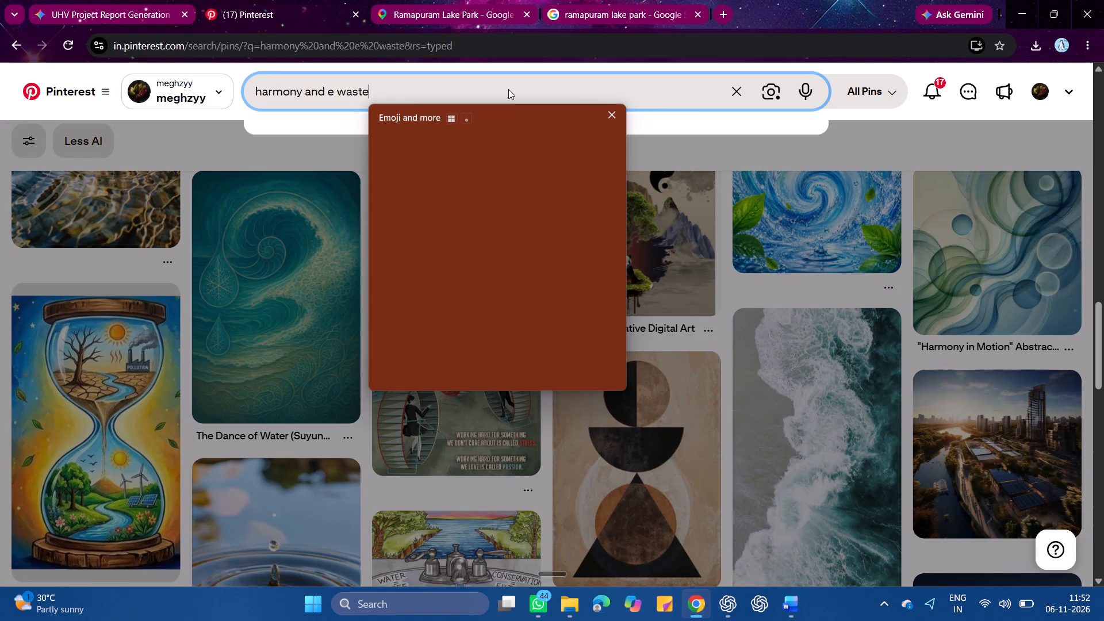
left_click(612, 110)
key("space")
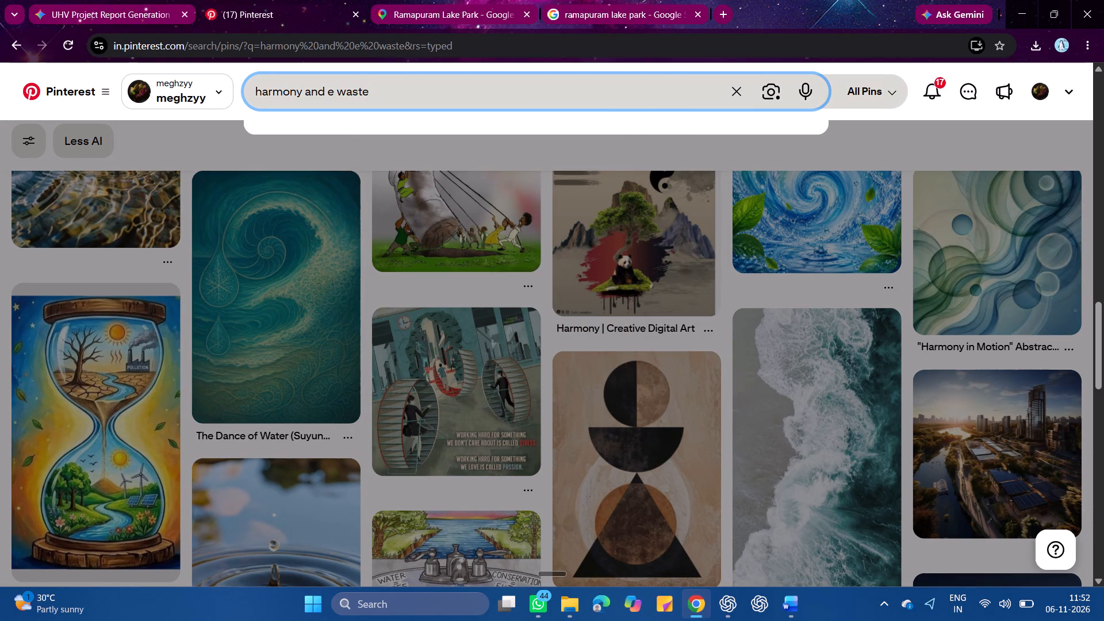
type("realistic iamge s")
key("Return")
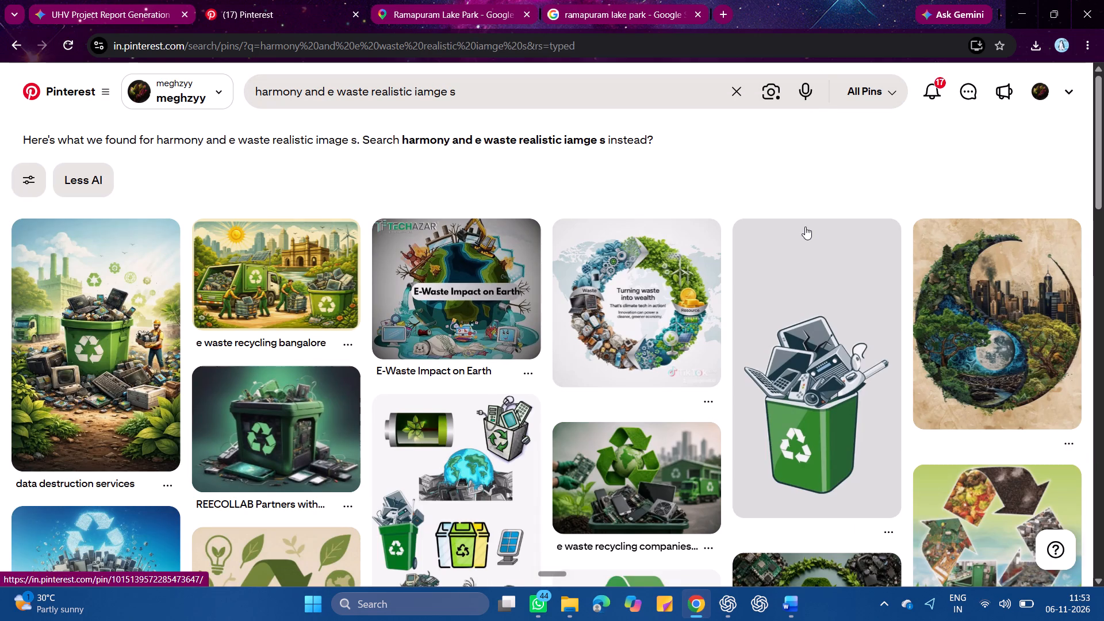
scroll(805, 227, "down", 5)
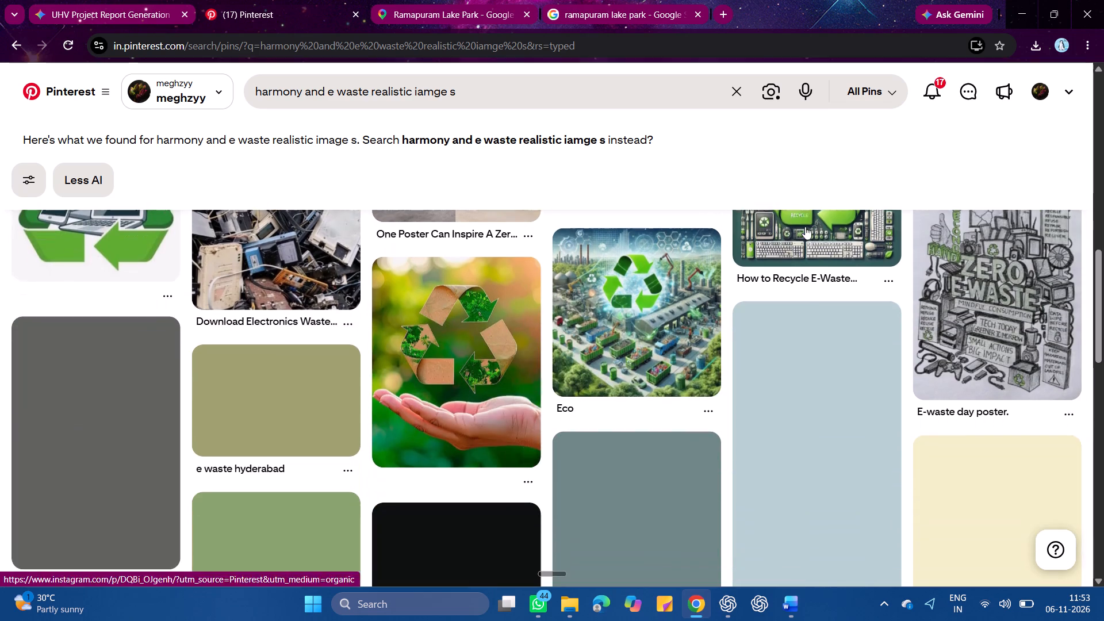
scroll(805, 227, "down", 2)
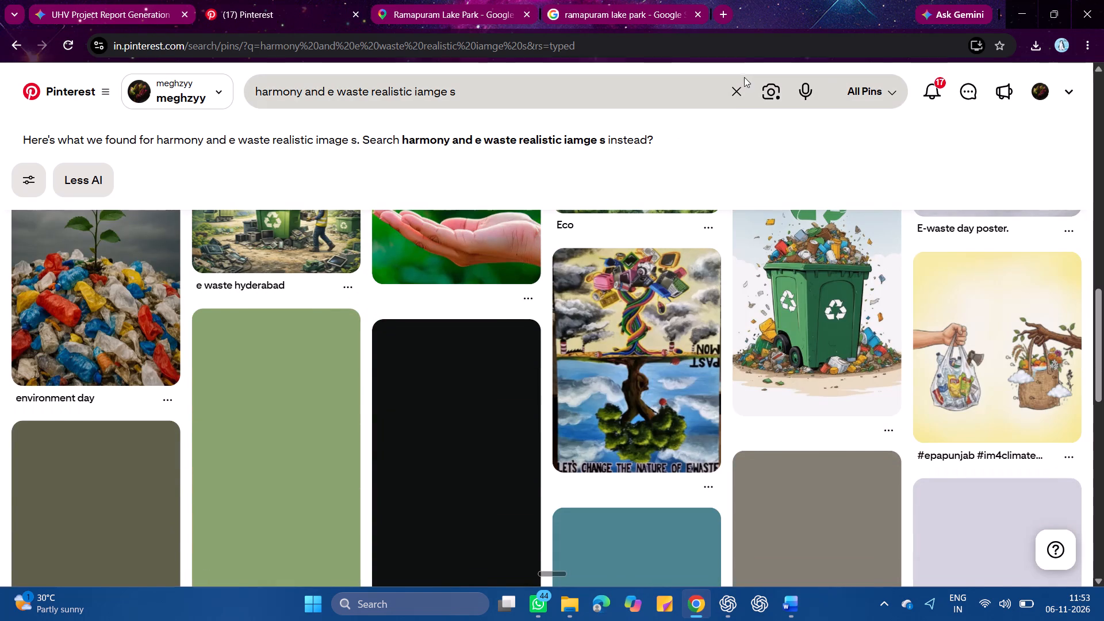
Search Pinterest for "feeding a dog" and copy the image from the "Feeding dogs!!" pin.
left_click(737, 95)
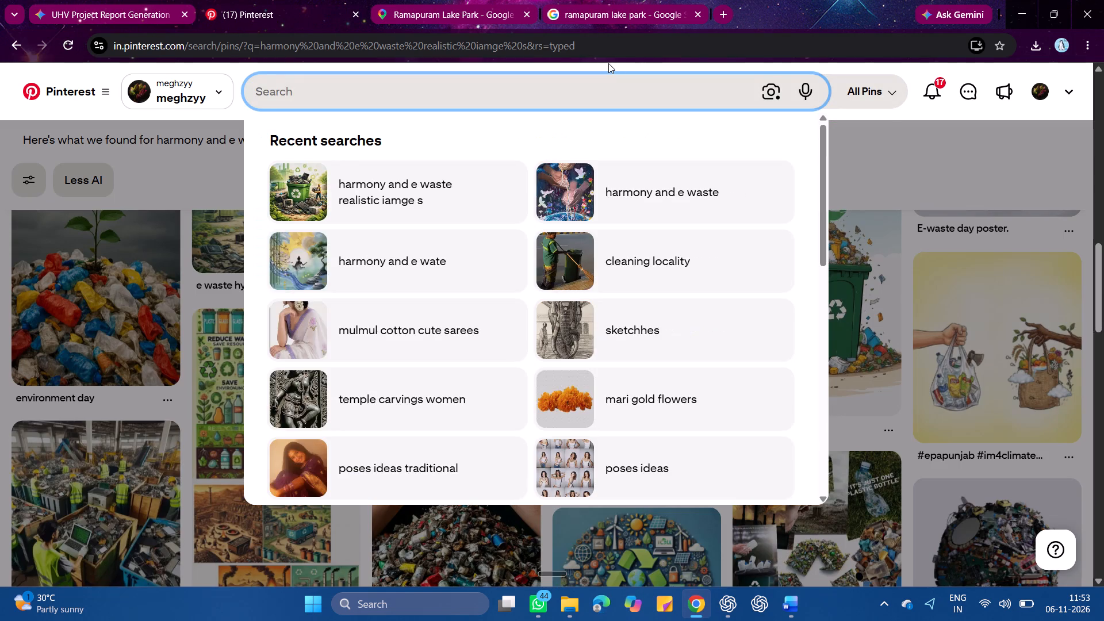
type("feeding a dog")
key("space")
key("Return")
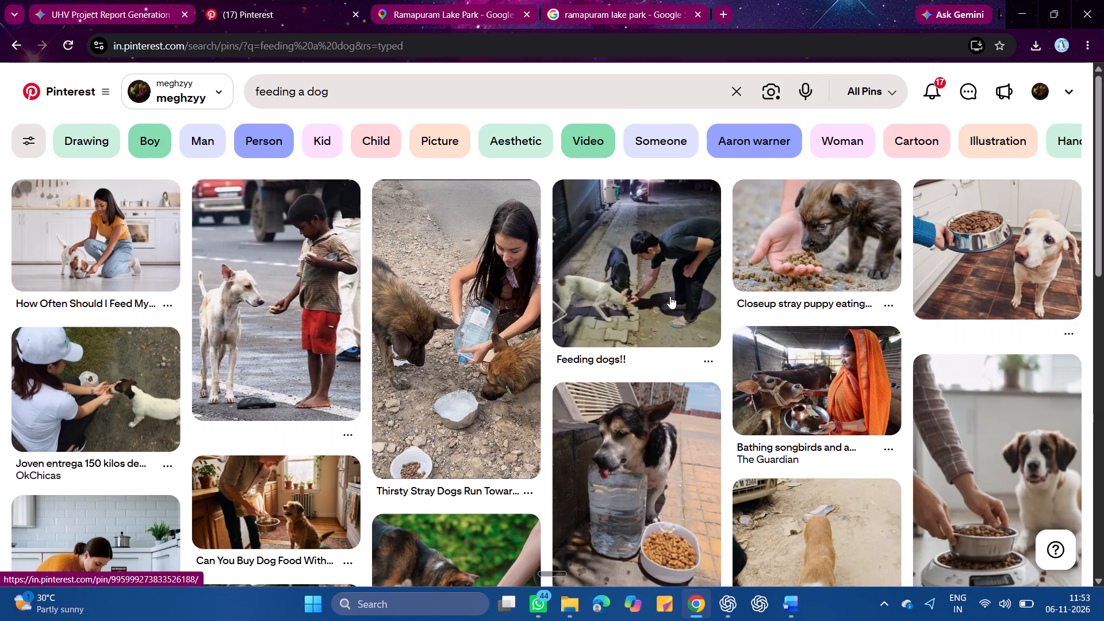
right_click(670, 296)
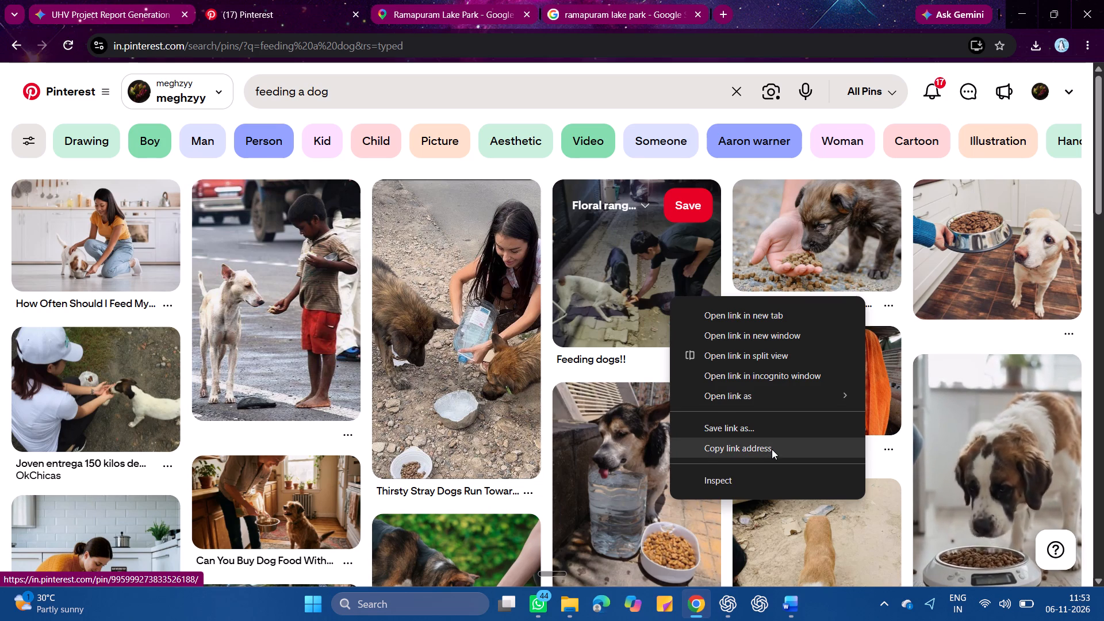
left_click(610, 257)
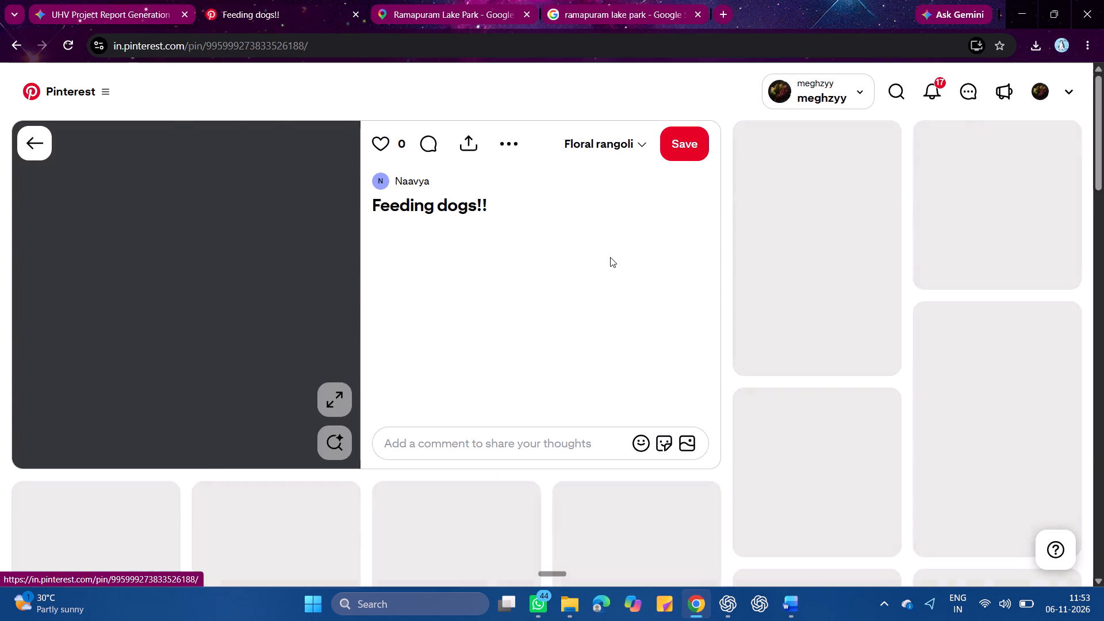
right_click(237, 235)
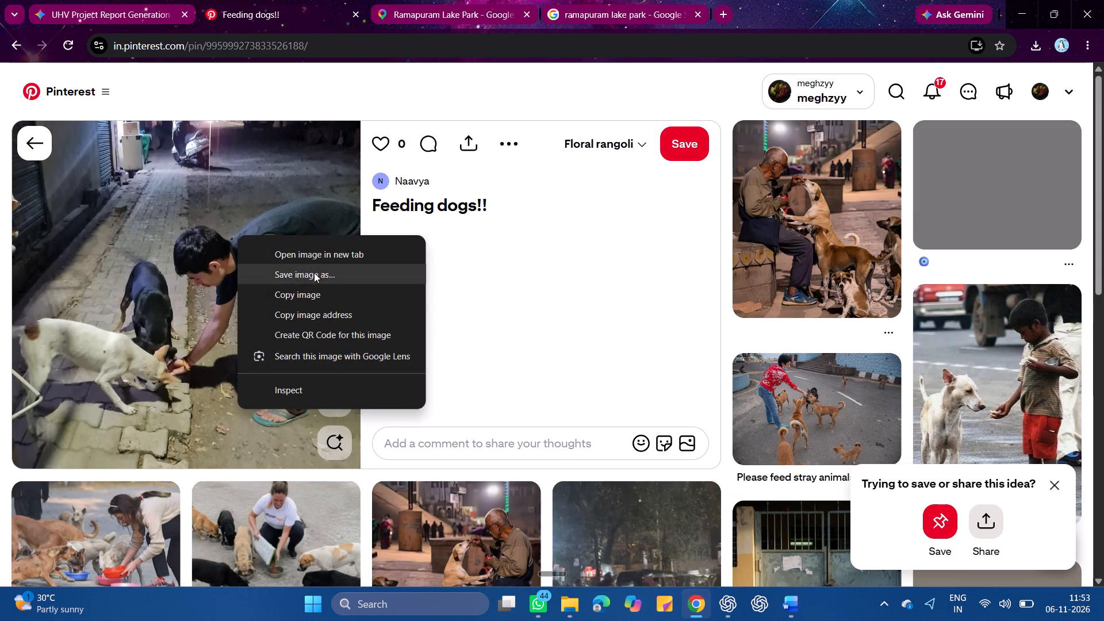
left_click(327, 293)
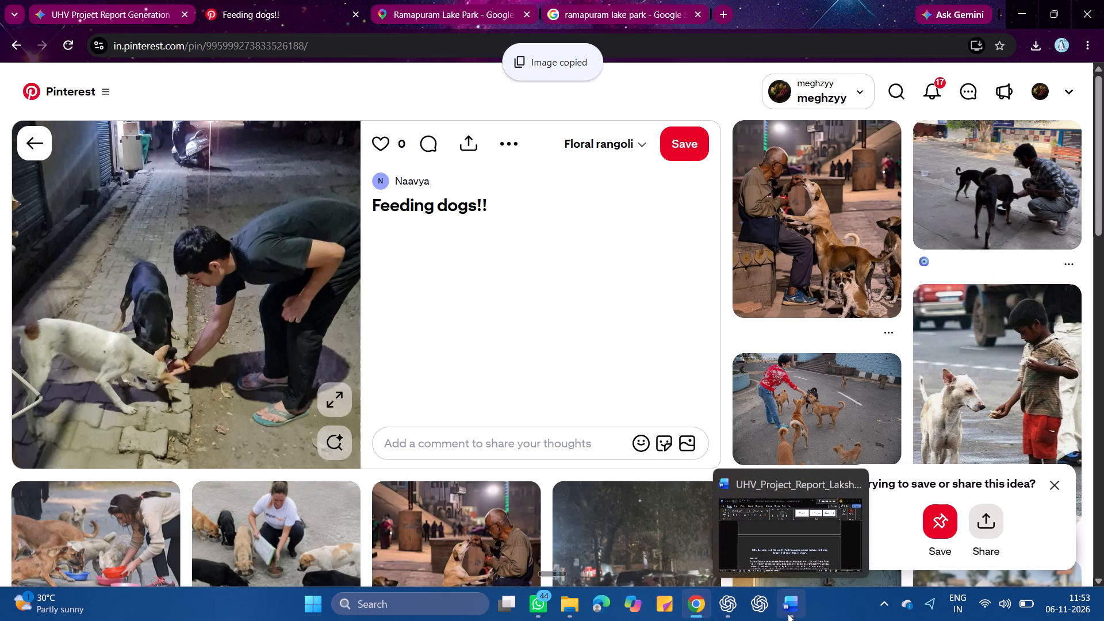
Switch to the Word report and add blank lines below the Figure 1 caption until the Figure 2 caption moves onto a new page.
left_click(781, 554)
scroll(679, 455, "down", 7)
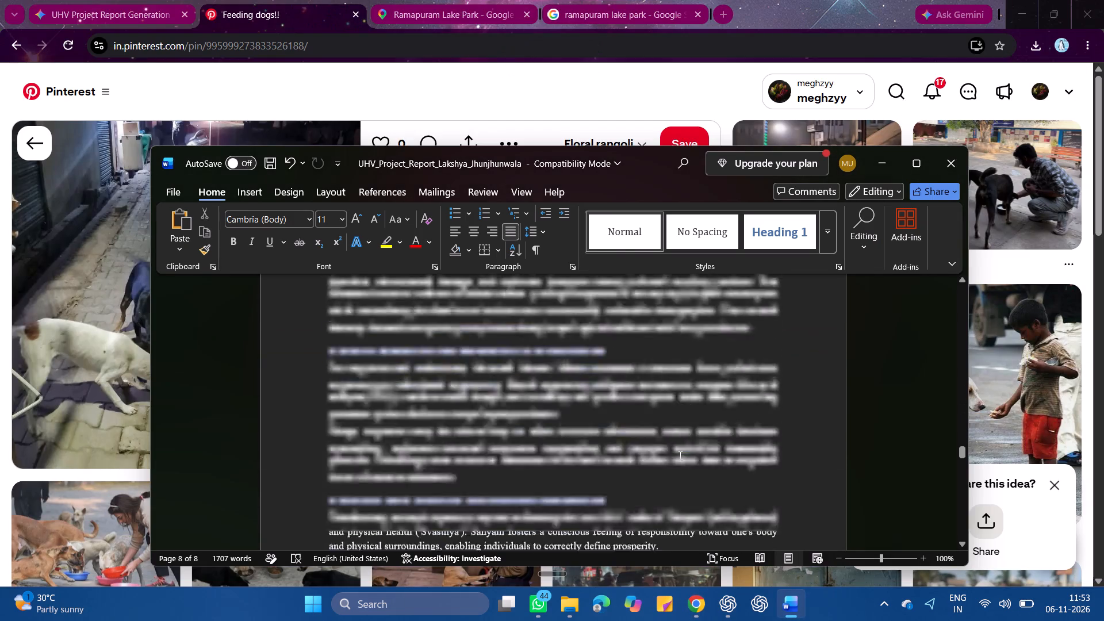
scroll(679, 455, "down", 9)
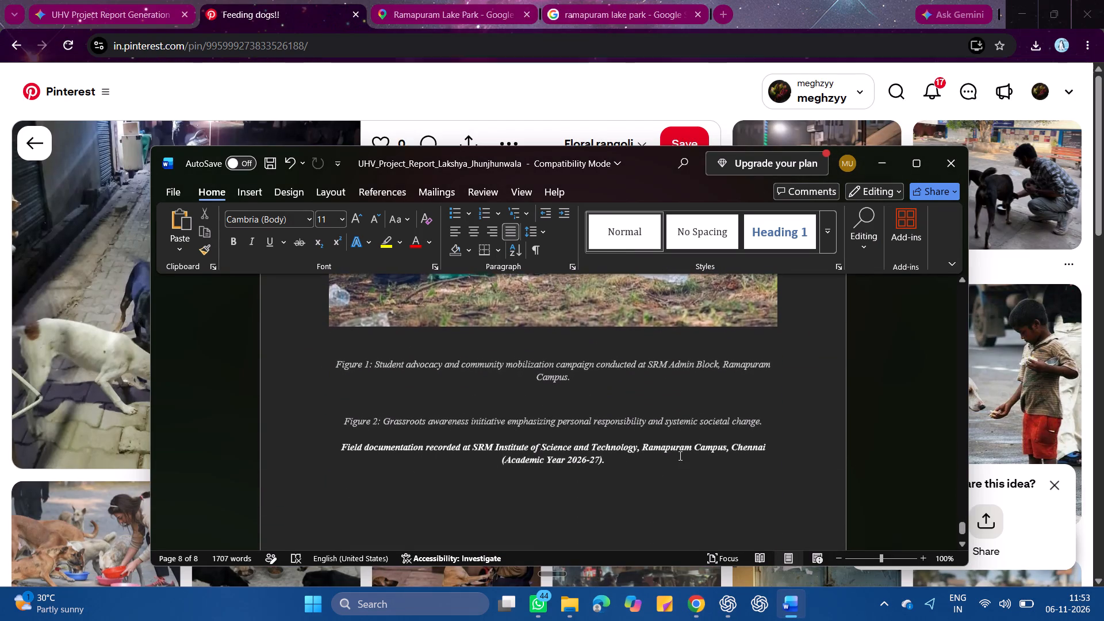
left_click(599, 393)
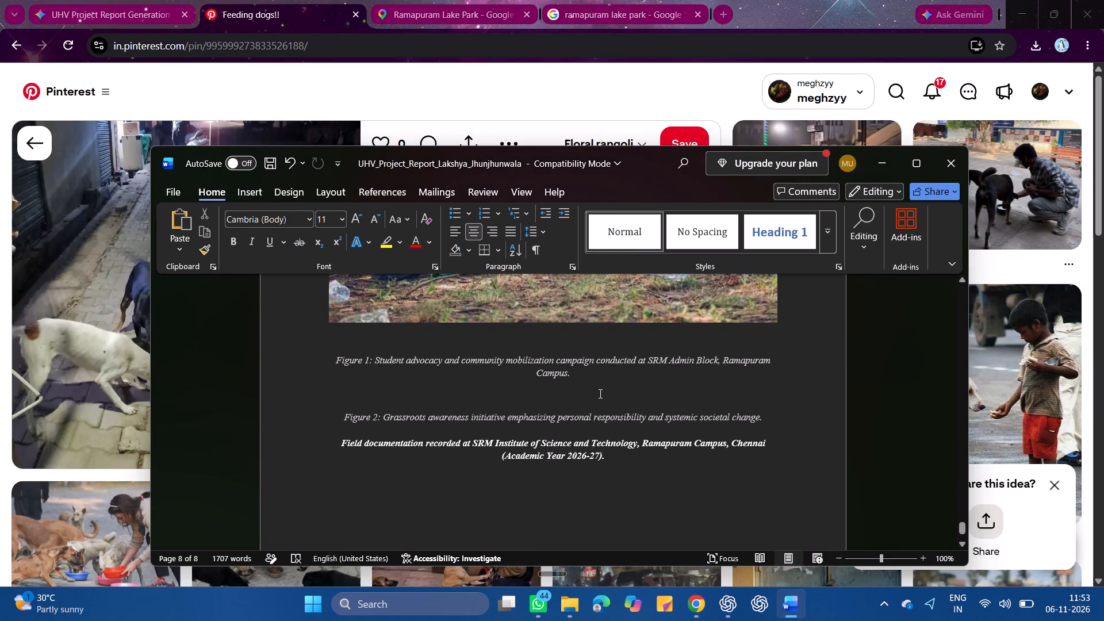
key("space")
key("Return")
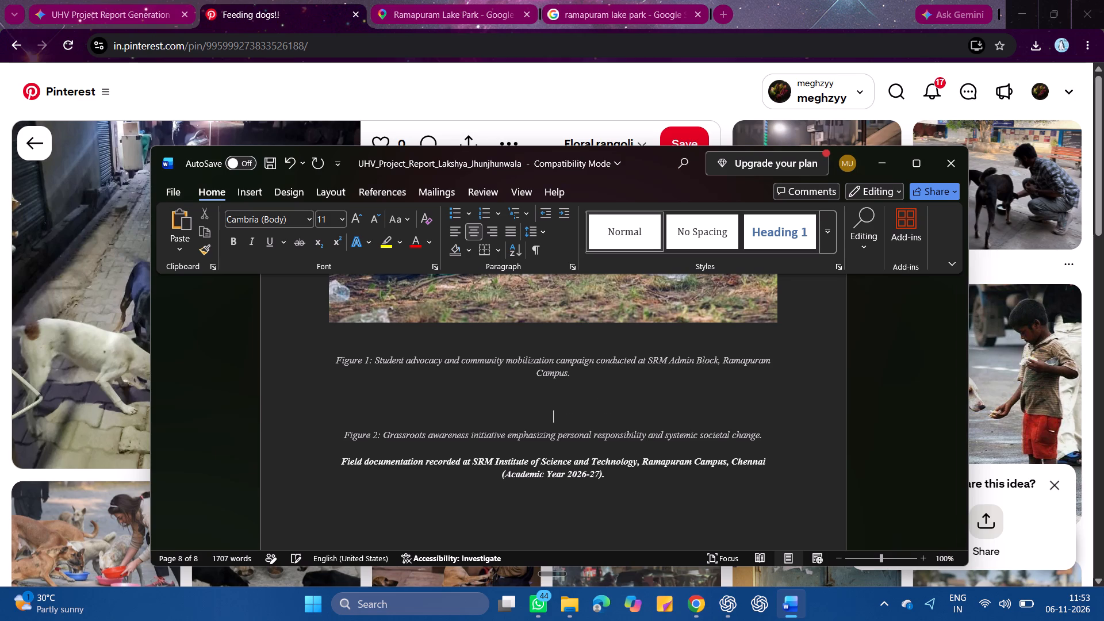
key("Return")
key("Return")
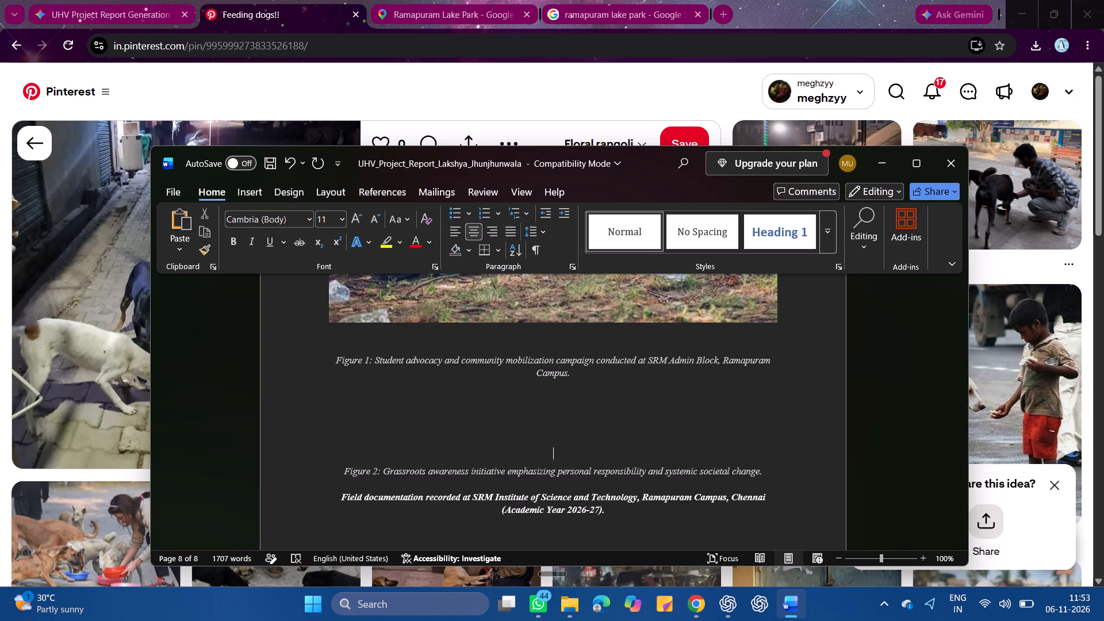
key("Return")
key("Return")
key("Return")
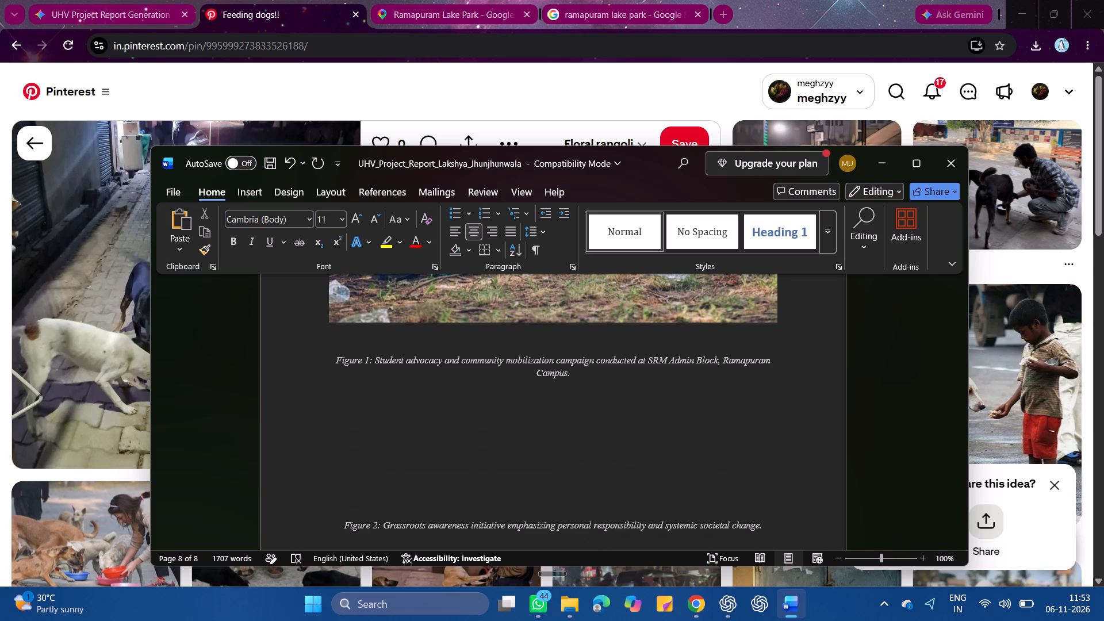
key("Return")
key("Return")
key("Return")
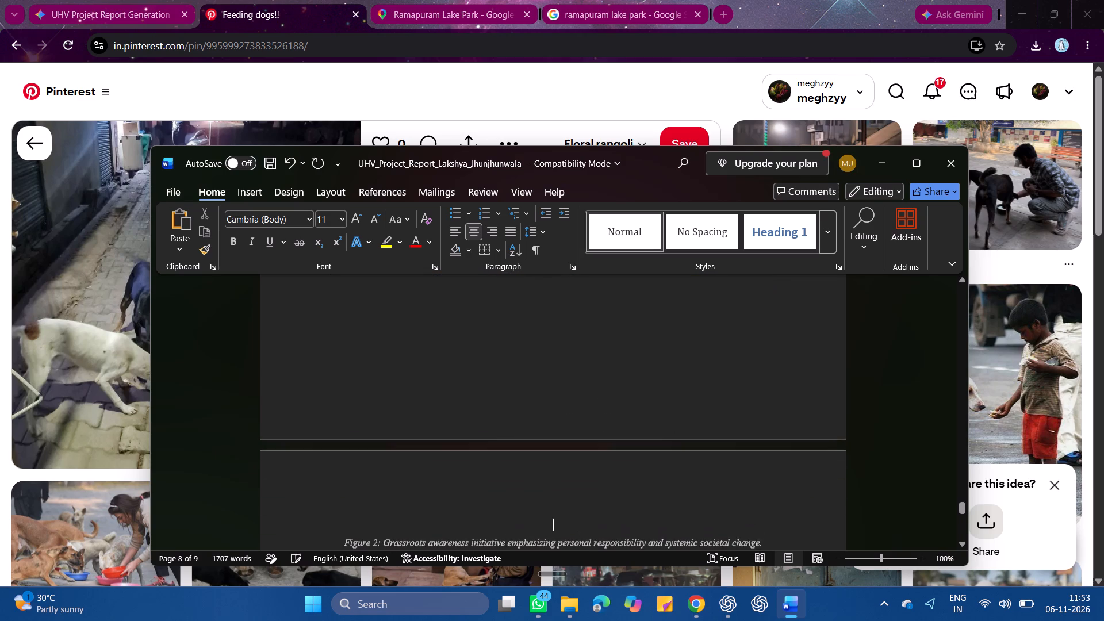
key("Return")
key("Return")
key("Return")
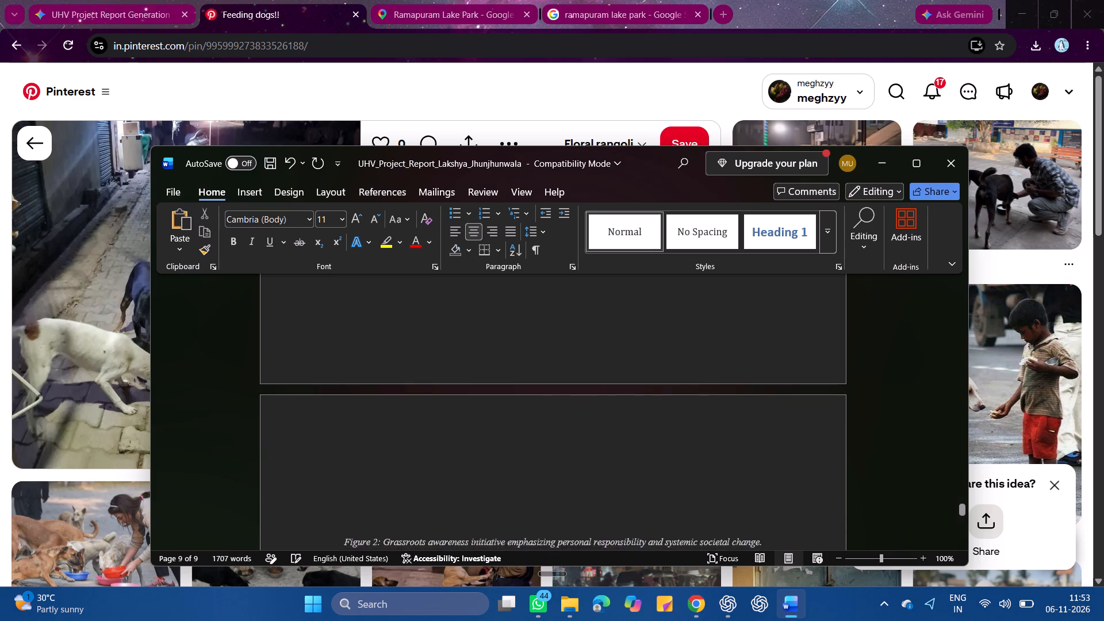
key("Return")
Paste the copied dog-feeding picture directly above the Figure 2 caption.
key("ctrl+v")
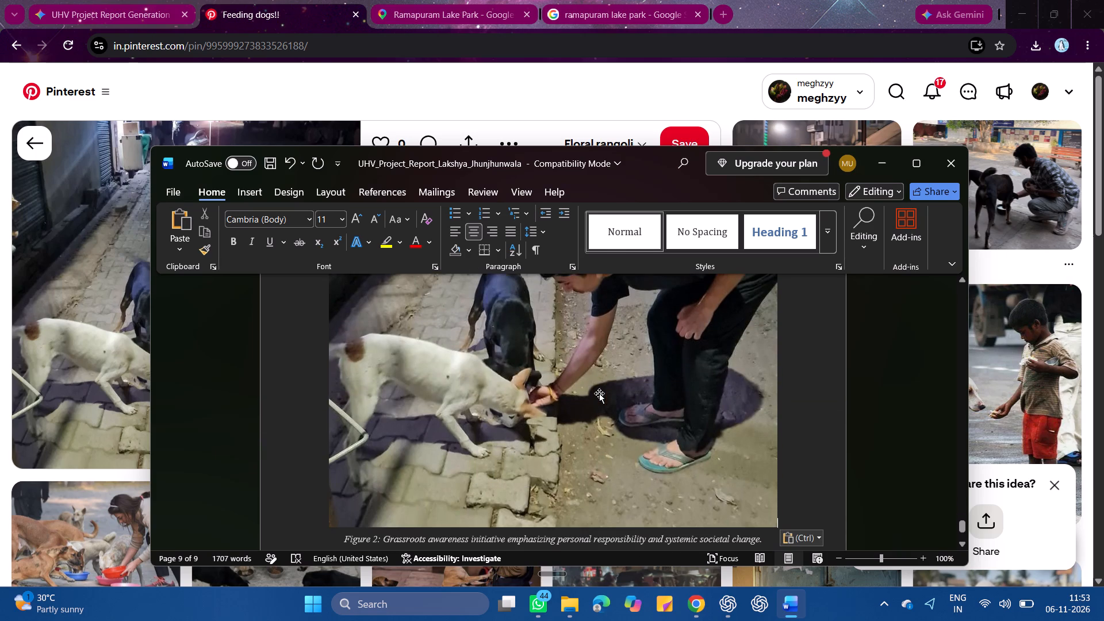
scroll(599, 393, "up", 1)
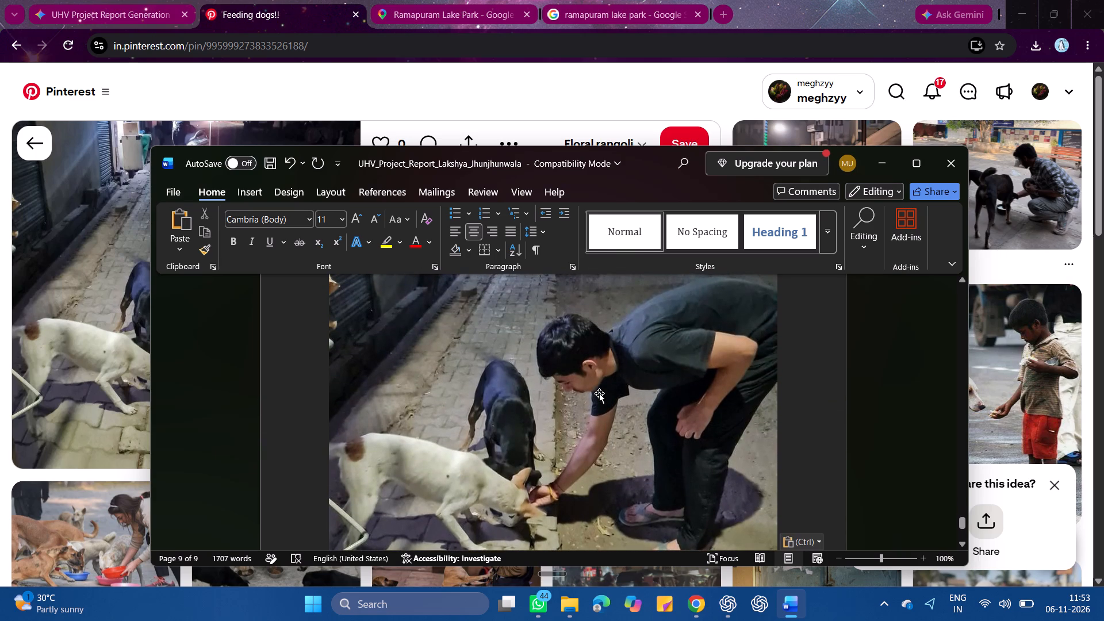
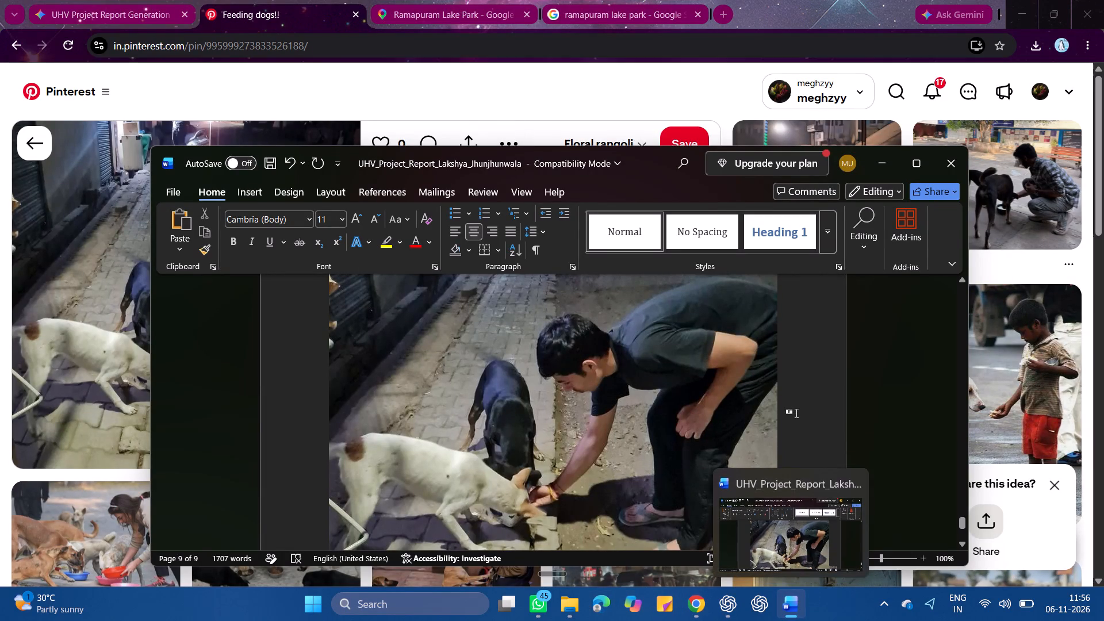
Replace the description in the Figure 2 caption with "Feeding street dogs", keeping the "Figure 2:" label.
scroll(796, 413, "down", 2)
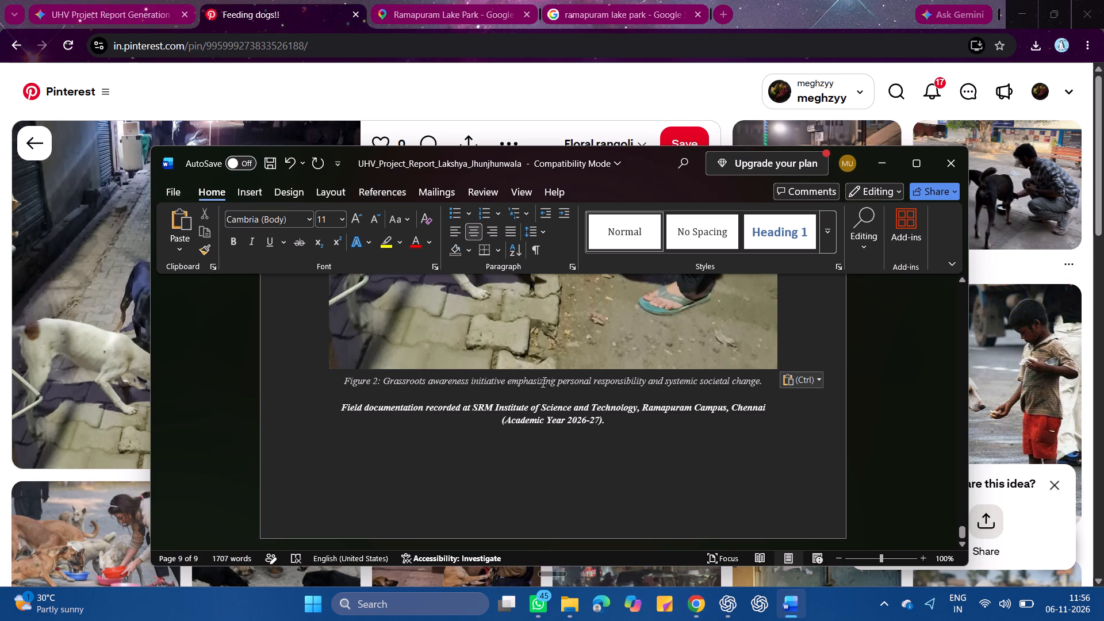
left_click(754, 390)
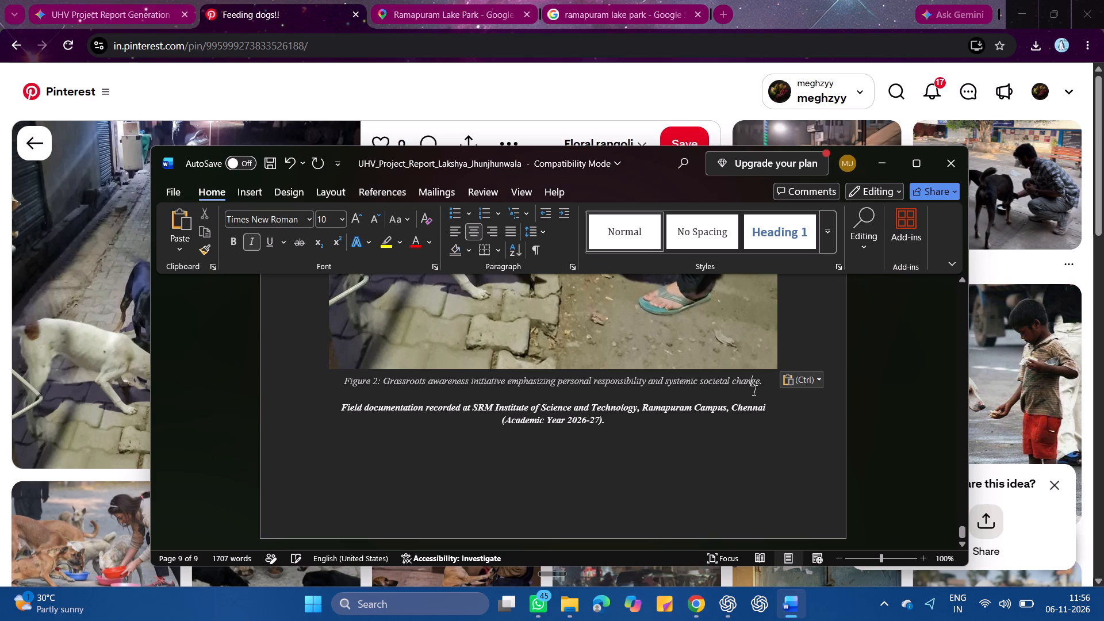
left_click(769, 385)
key("BackSpace")
key("BackSpace")
key("BackSpace")
key("BackSpace")
key("BackSpace")
key("BackSpace")
key("BackSpace")
key("BackSpace")
key("BackSpace")
key("BackSpace")
key("BackSpace")
key("BackSpace")
key("BackSpace")
key("BackSpace")
key("BackSpace")
key("BackSpace")
key("BackSpace")
key("BackSpace")
key("BackSpace")
key("BackSpace")
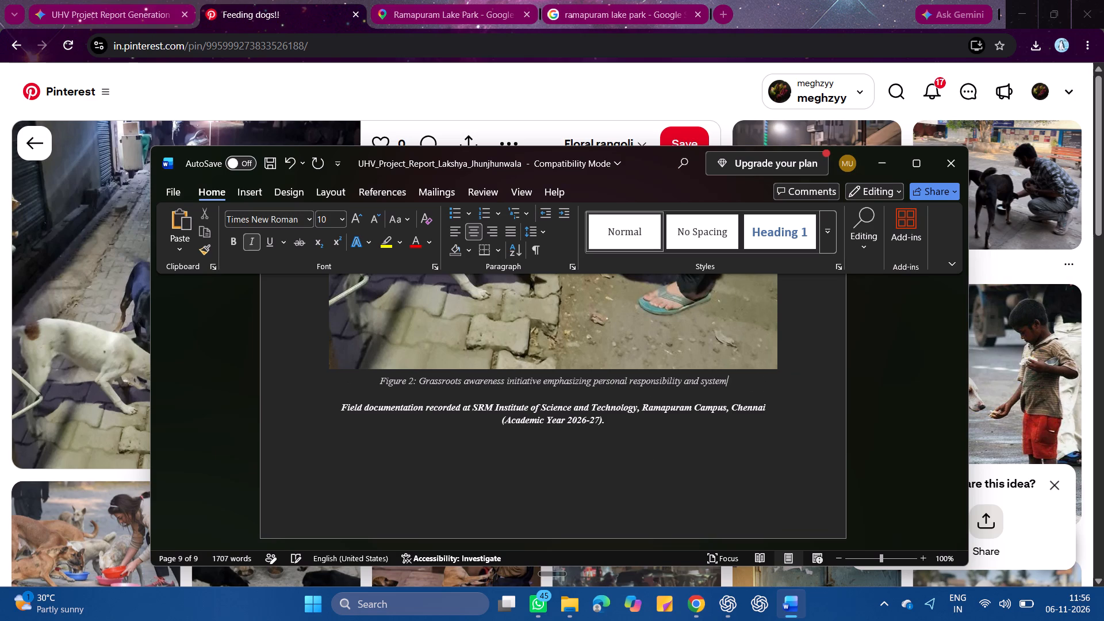
key("BackSpace")
key("BackSpace")
key("BackSpace")
key("BackSpace")
key("BackSpace")
key("BackSpace")
key("BackSpace")
key("BackSpace")
key("BackSpace")
key("BackSpace")
key("BackSpace")
key("BackSpace")
key("BackSpace")
key("BackSpace")
key("BackSpace")
key("BackSpace")
key("BackSpace")
key("BackSpace")
key("BackSpace")
key("BackSpace")
key("BackSpace")
key("BackSpace")
key("BackSpace")
key("BackSpace")
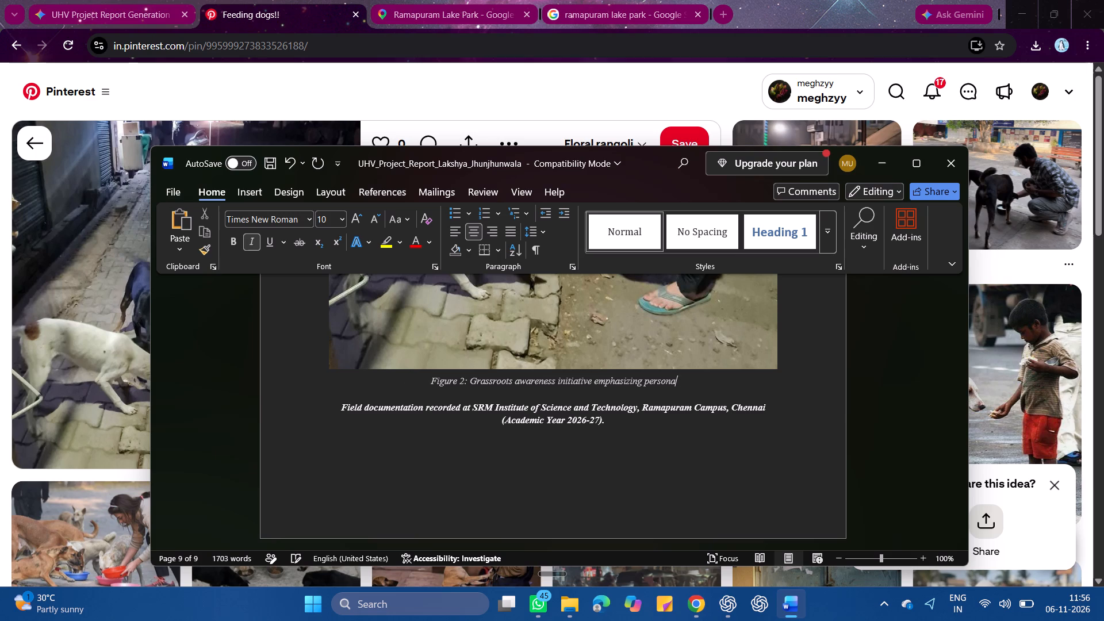
key("BackSpace")
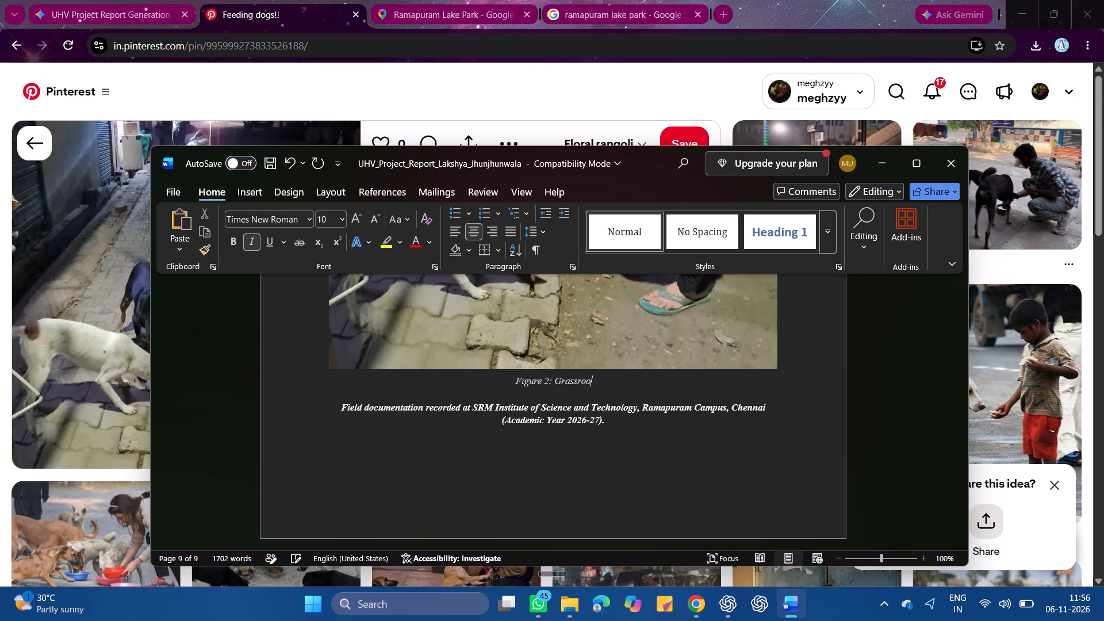
key("BackSpace")
key("BackSpace")
key("BackSpace")
key("BackSpace")
key("BackSpace")
key("BackSpace")
key("BackSpace")
key("BackSpace")
key("shift+f")
type("eeding street dogs")
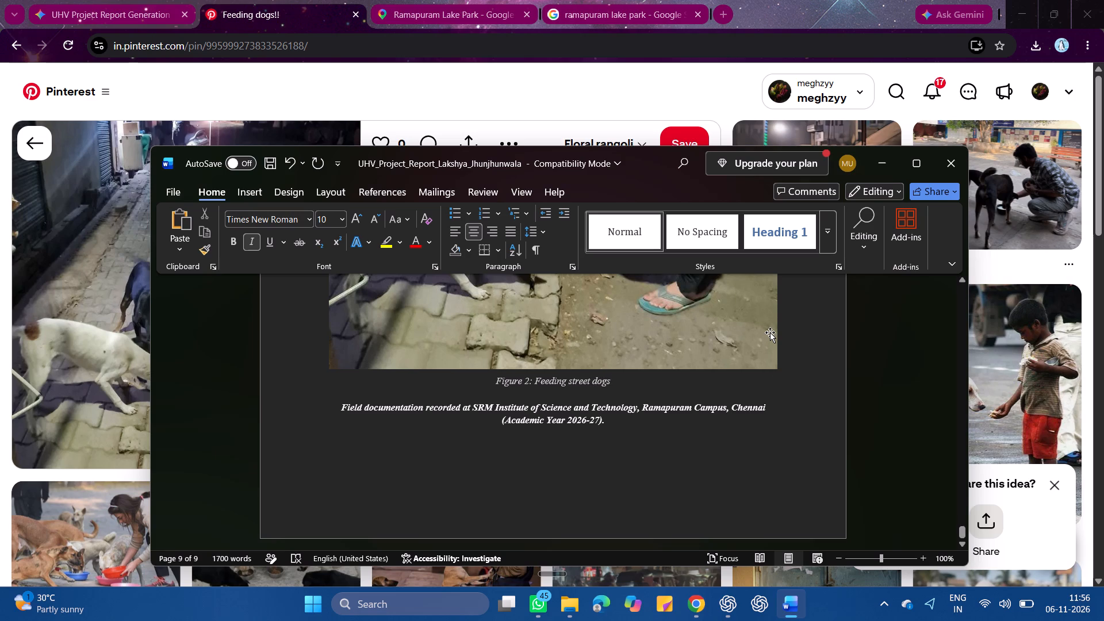
Replace the Figure 1 caption's description with new text starting with "Cleaning", keeping the "Figure 1:" label.
scroll(770, 332, "up", 4)
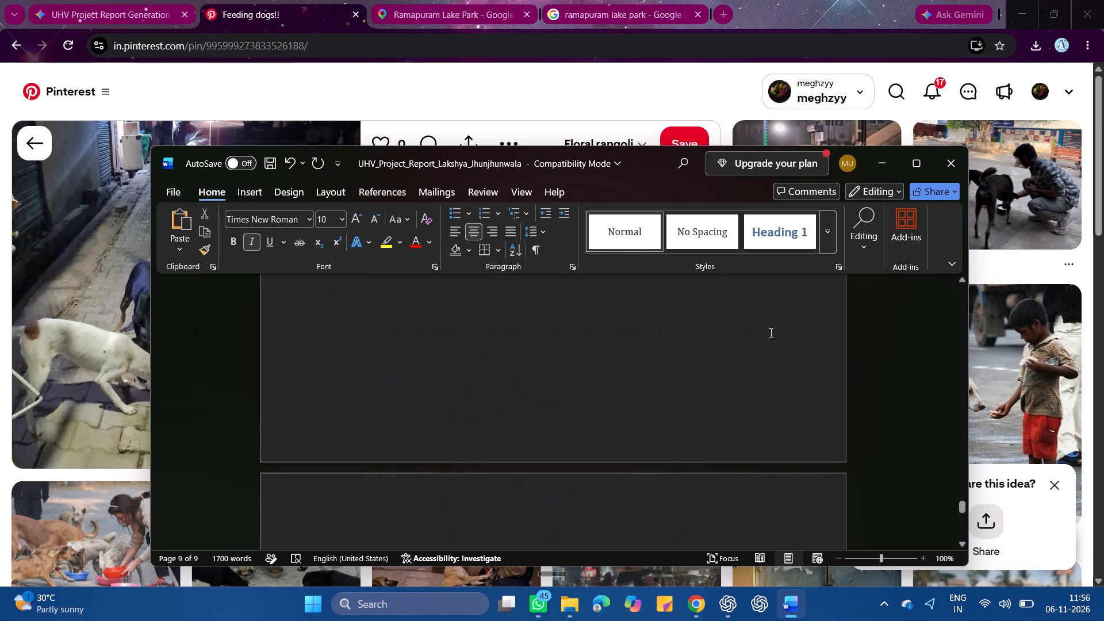
scroll(770, 332, "up", 1)
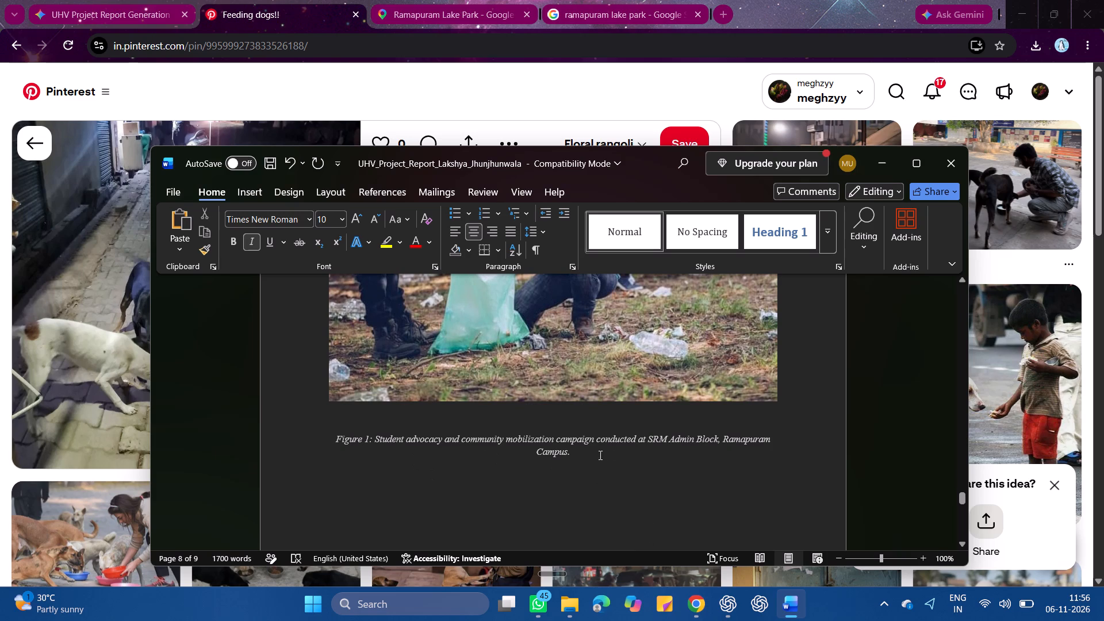
left_click(577, 458)
key("BackSpace")
key("BackSpace")
key("BackSpace")
key("BackSpace")
key("BackSpace")
key("BackSpace")
key("BackSpace")
key("BackSpace")
key("BackSpace")
key("BackSpace")
key("BackSpace")
key("BackSpace")
key("BackSpace")
key("BackSpace")
key("BackSpace")
key("BackSpace")
key("BackSpace")
key("BackSpace")
key("BackSpace")
key("BackSpace")
key("BackSpace")
key("BackSpace")
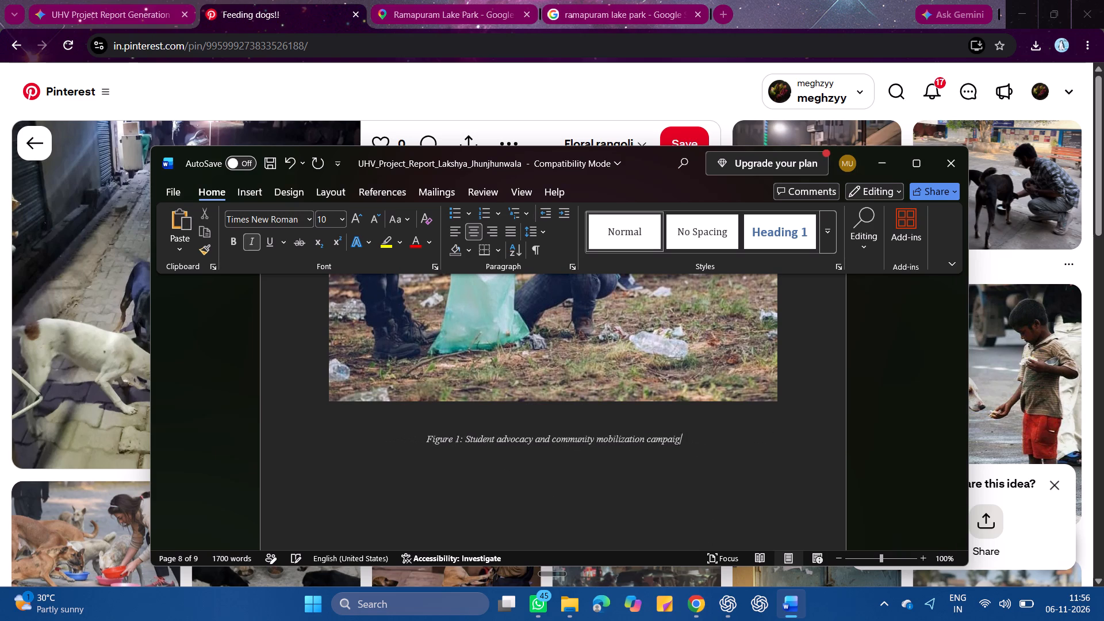
key("BackSpace")
key("BackSpace")
key("BackSpace")
key("BackSpace")
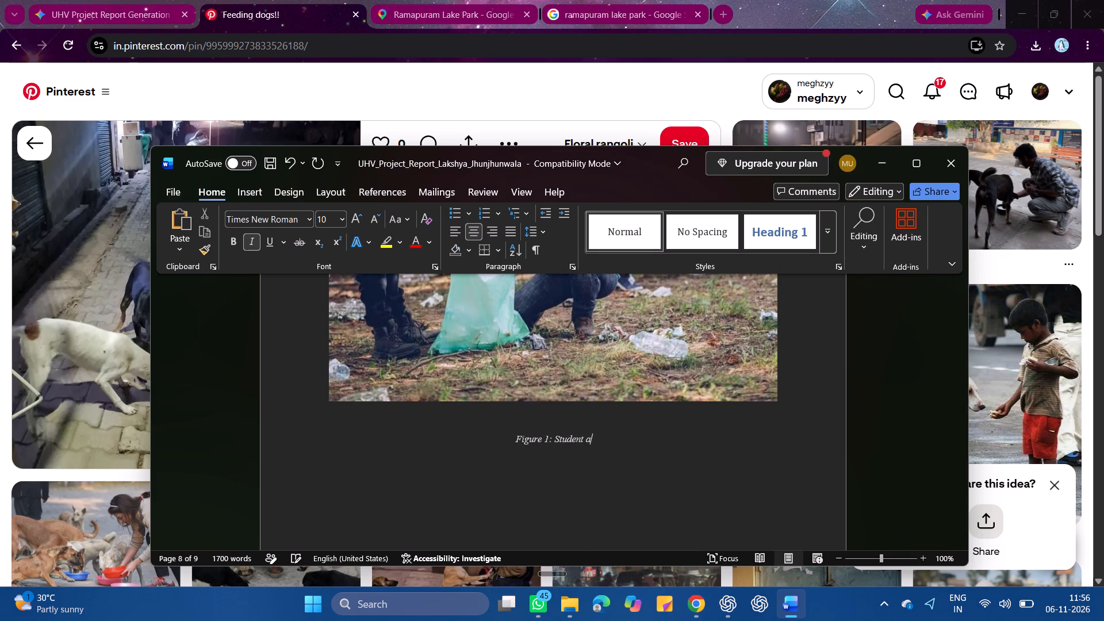
key("BackSpace")
key("BackSpace")
key("BackSpace")
key("BackSpace")
key("BackSpace")
key("BackSpace")
key("BackSpace")
key("BackSpace")
key("BackSpace")
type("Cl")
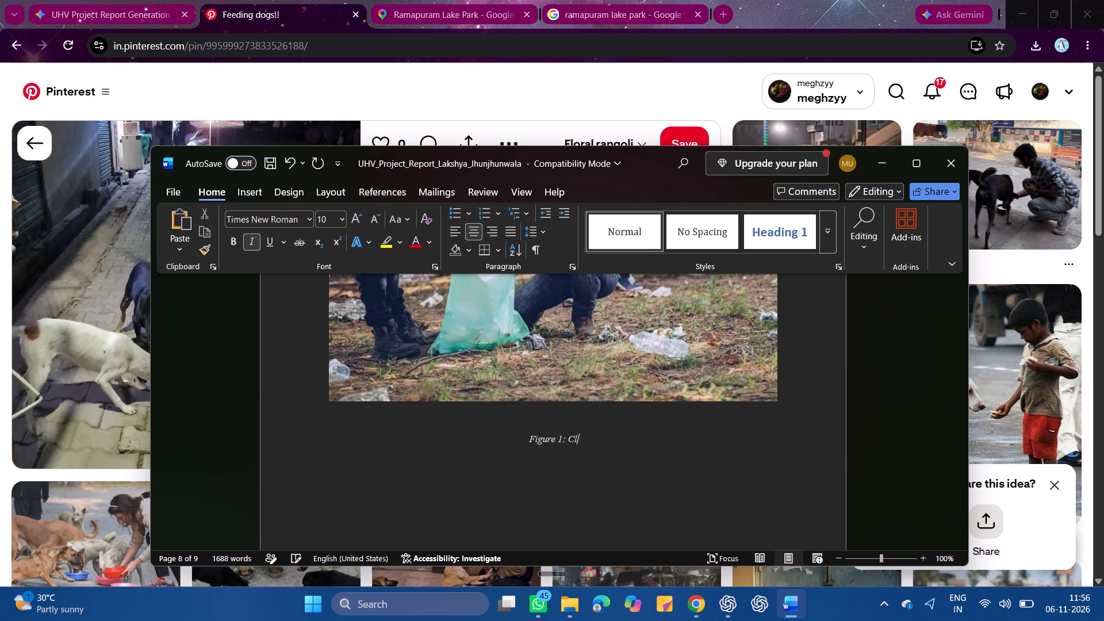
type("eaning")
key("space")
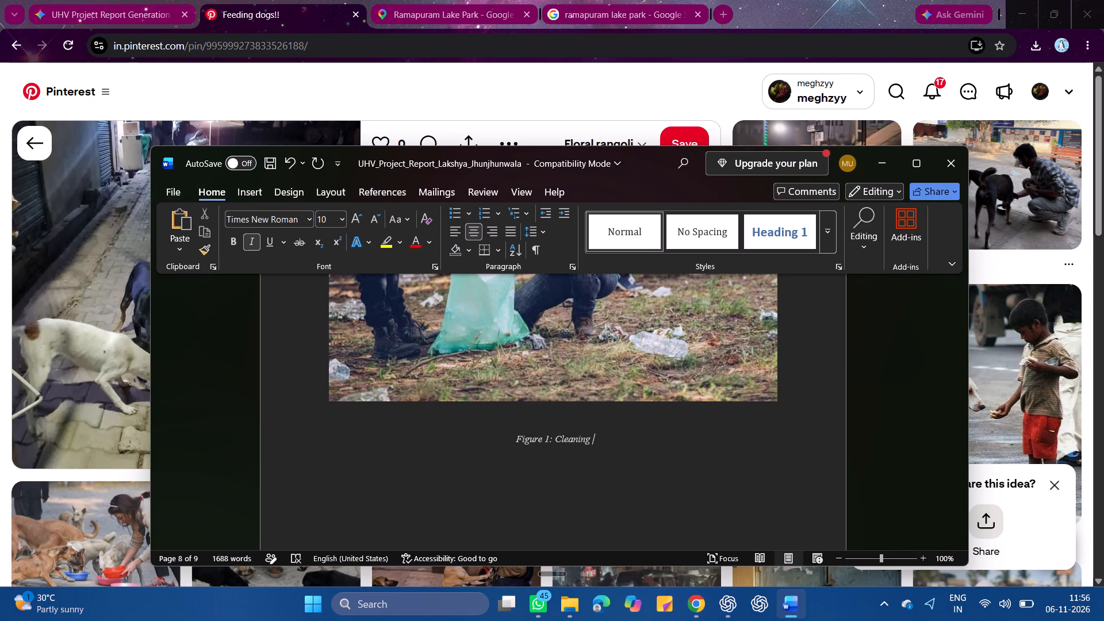
Complete the Figure 1 caption after "Cleaning" with "a messy place to make it cleaner and peaceful place".
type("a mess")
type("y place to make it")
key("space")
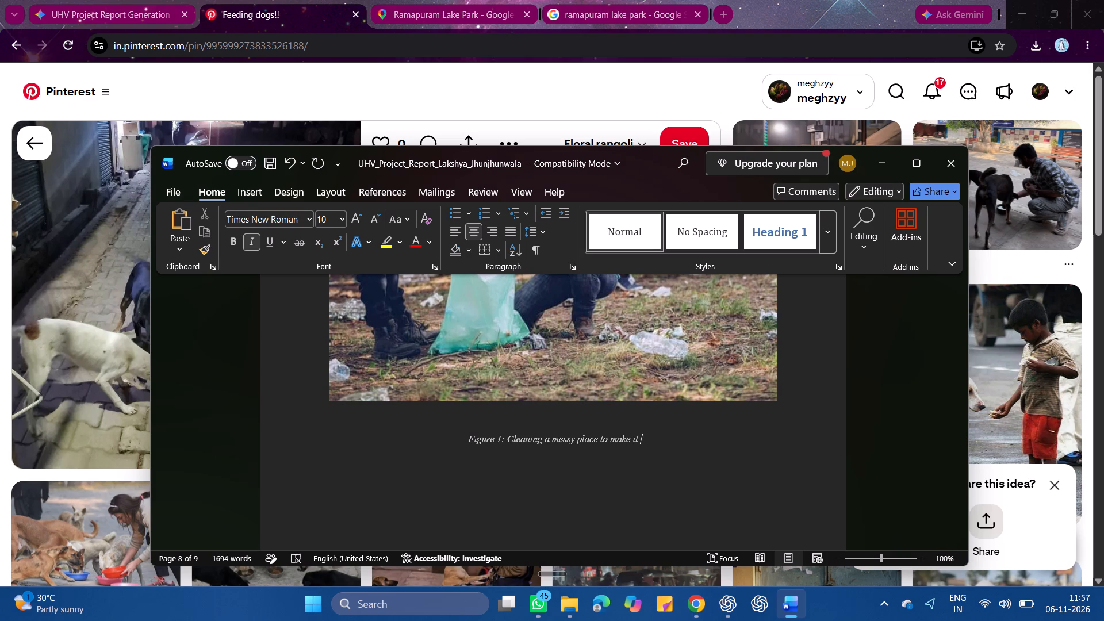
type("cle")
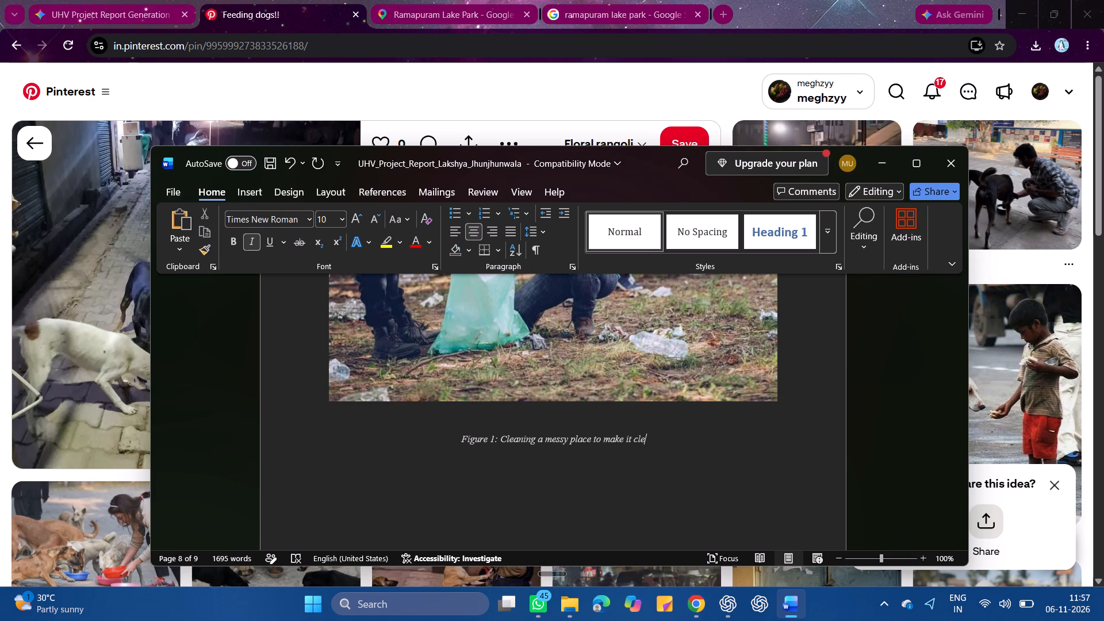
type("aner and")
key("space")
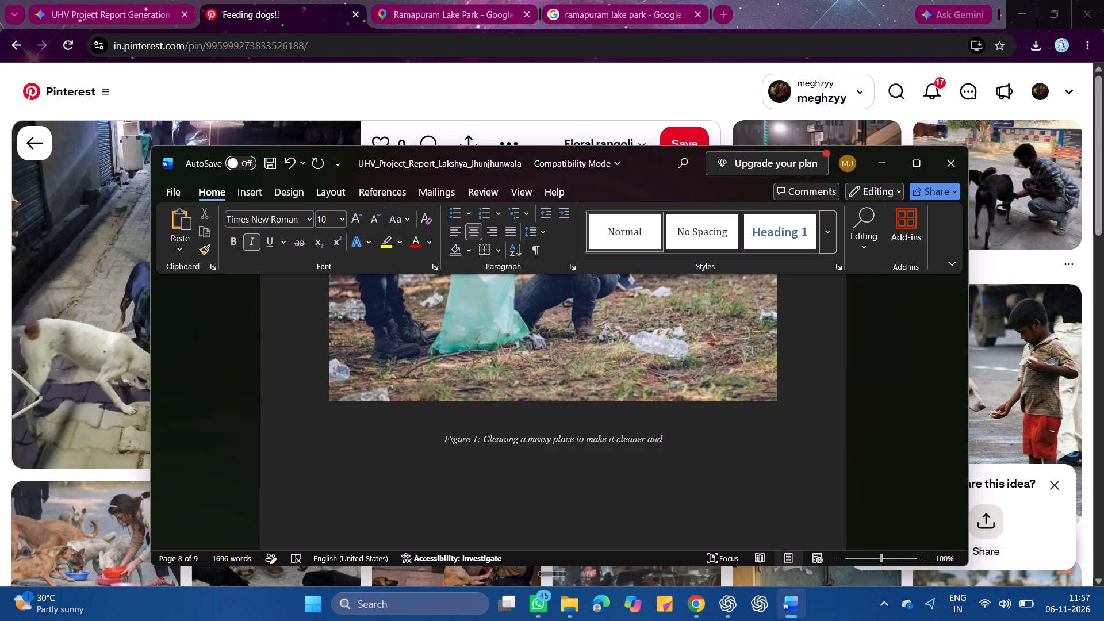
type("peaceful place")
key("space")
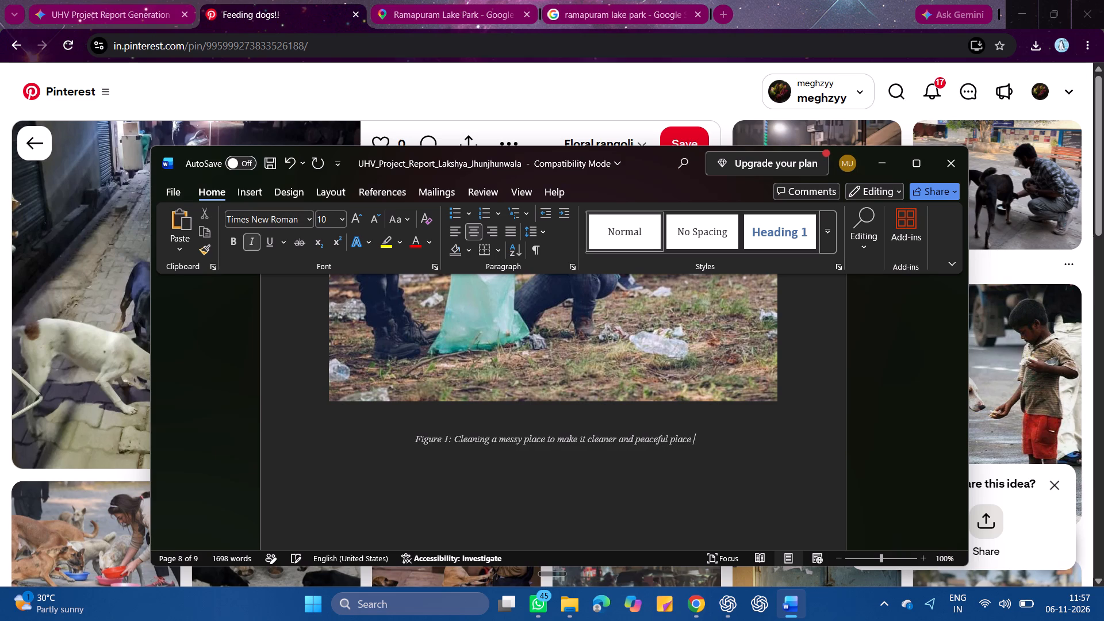
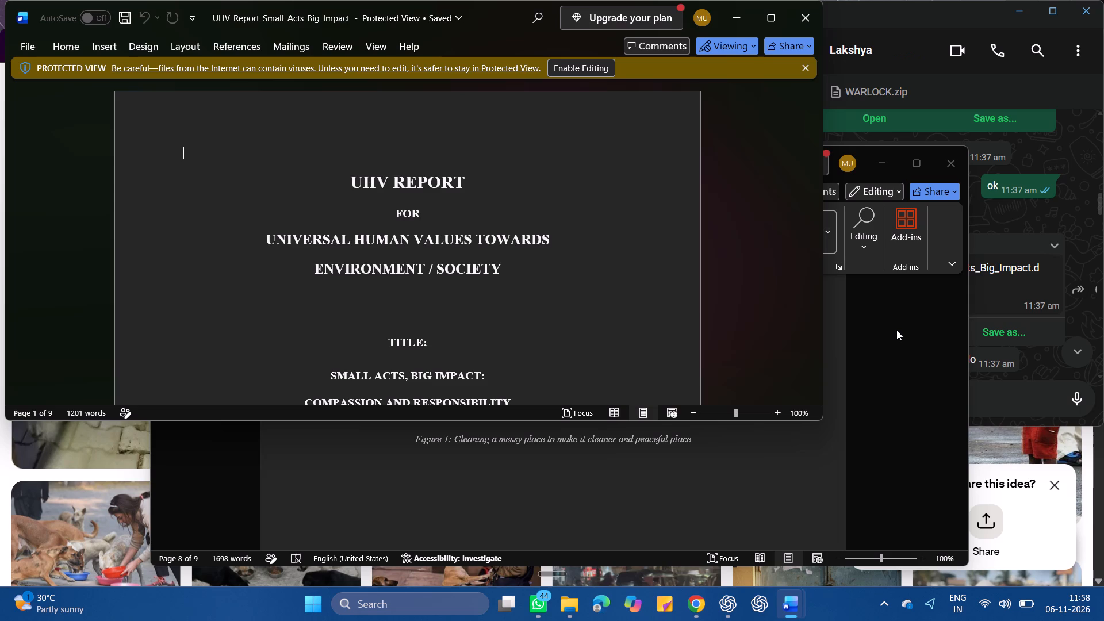
Examine the figures and captions in the UHV_Report_Small_Acts_Big_Impact document.
scroll(896, 330, "down", 4)
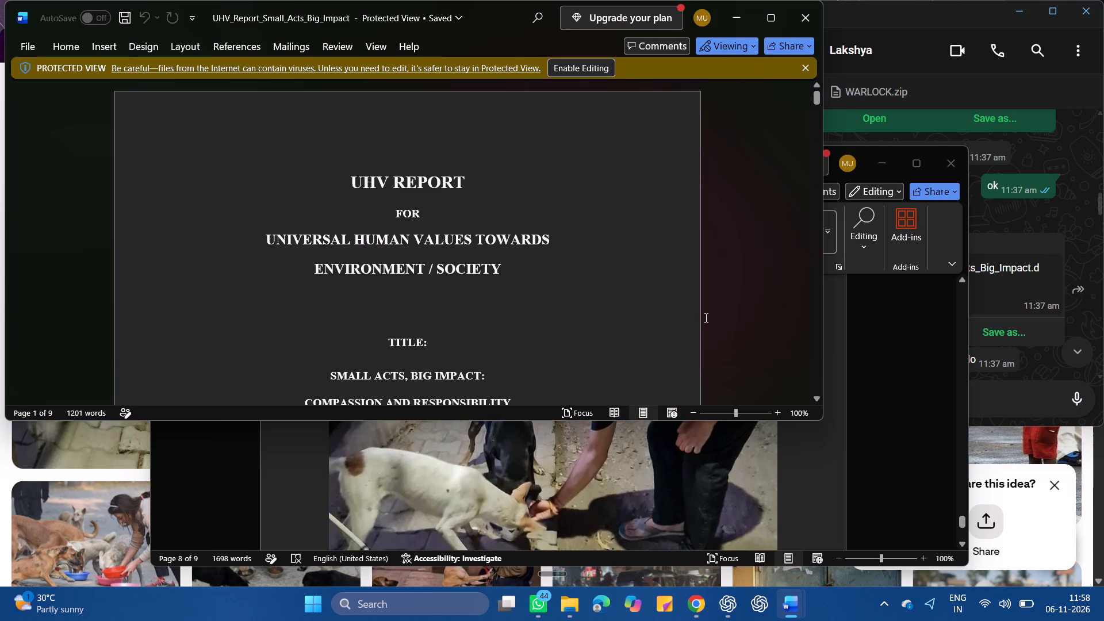
scroll(705, 317, "down", 10)
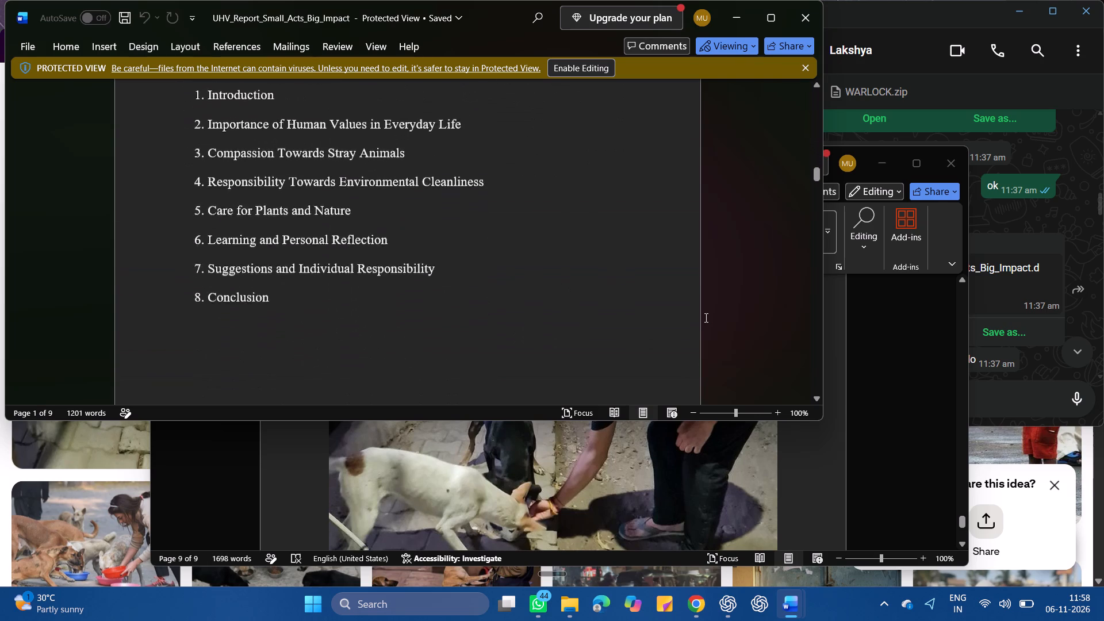
scroll(705, 317, "down", 7)
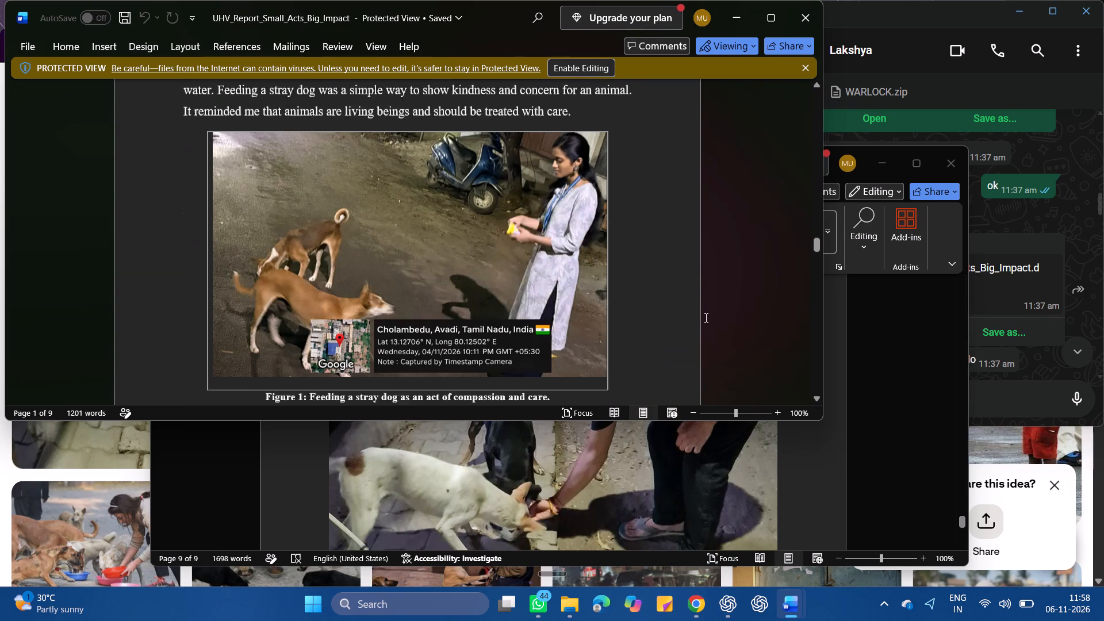
scroll(705, 317, "down", 2)
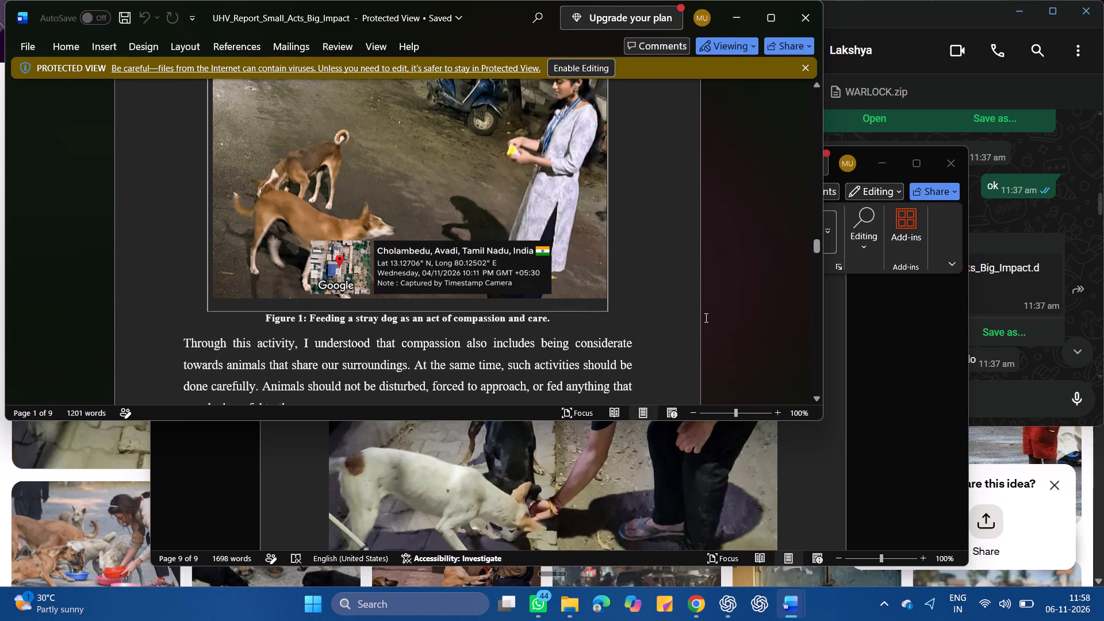
scroll(705, 317, "down", 4)
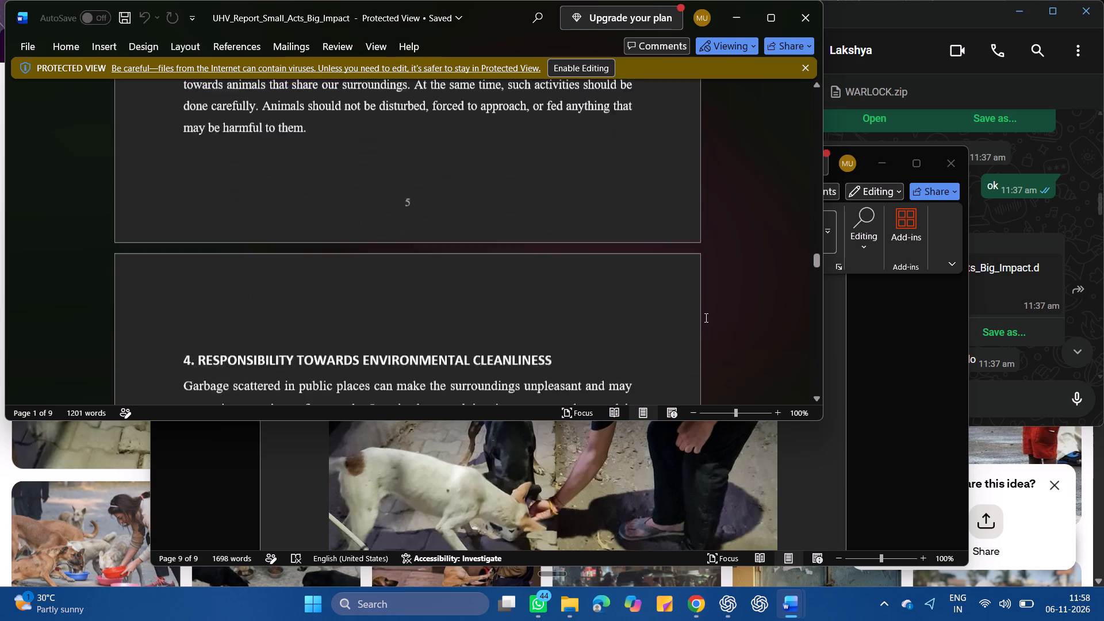
scroll(705, 317, "down", 3)
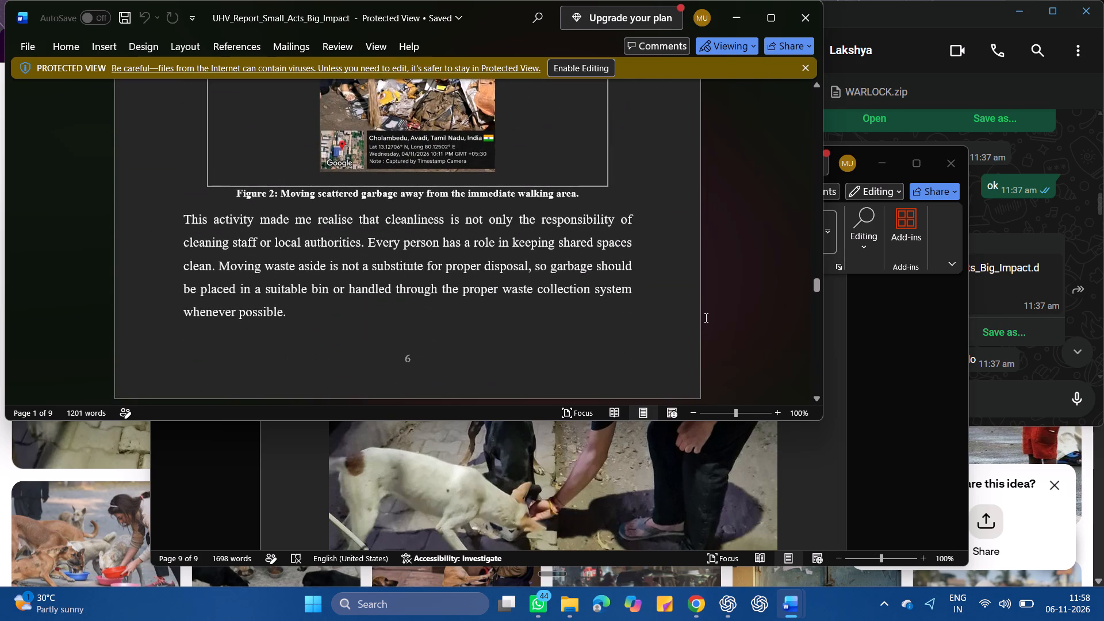
Capture a screenshot of only the map and location stamp on the Figure 1 dog-feeding photo, and close that reference report.
scroll(705, 317, "up", 6)
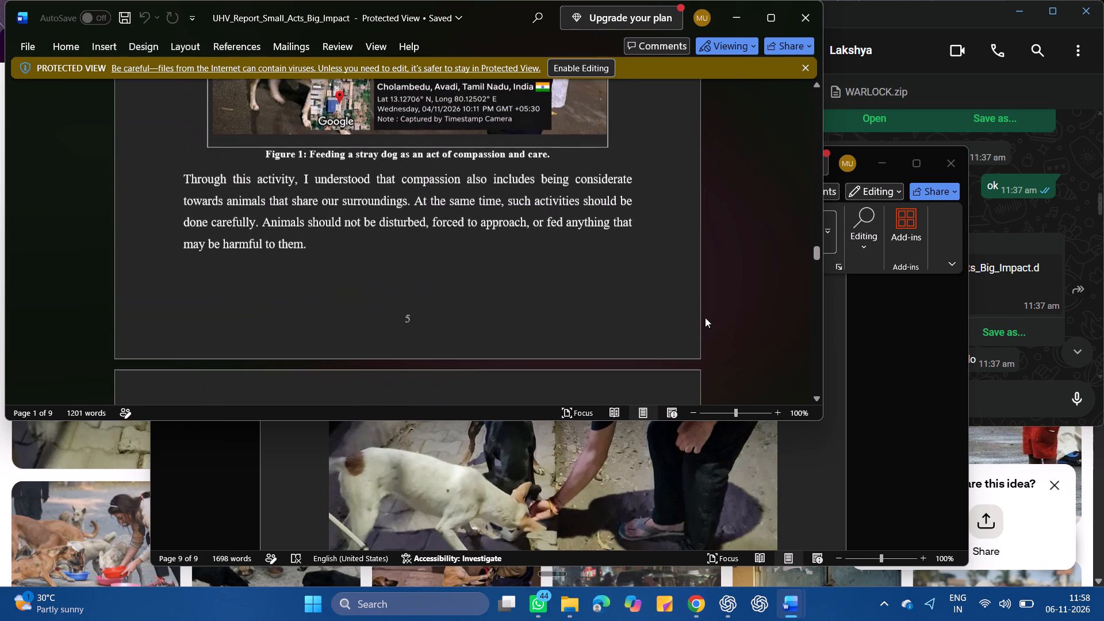
scroll(705, 317, "up", 1)
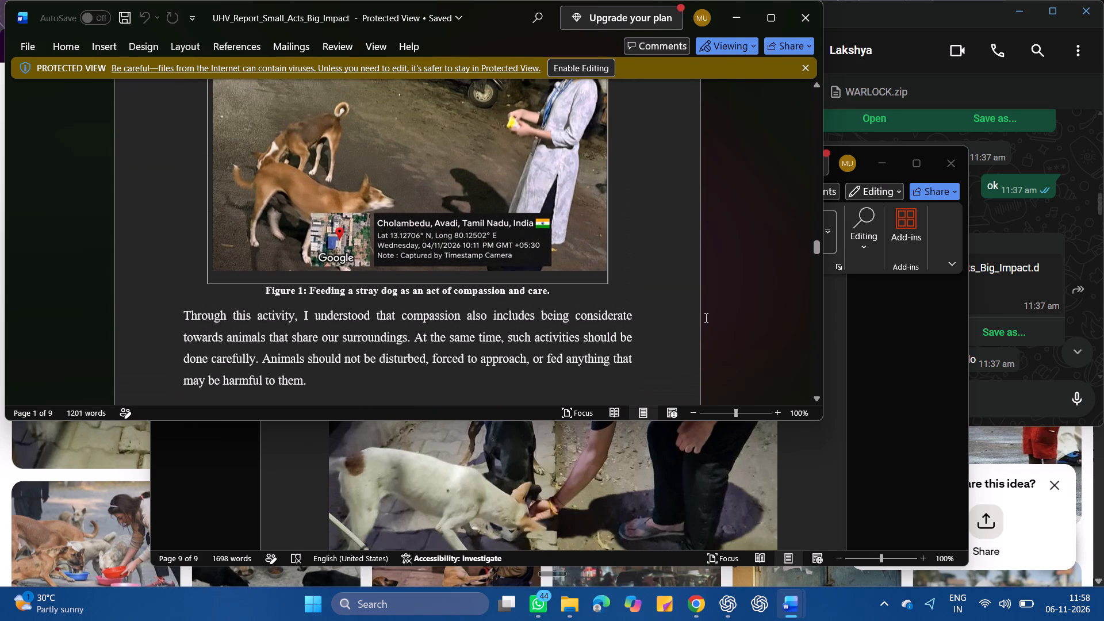
key("Print")
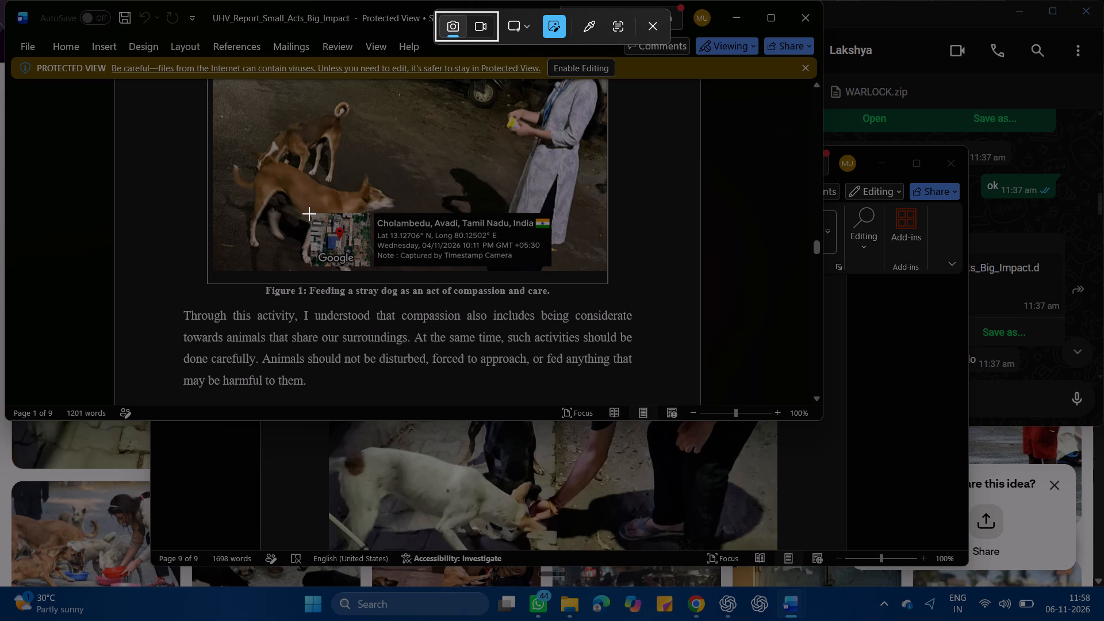
left_click_drag(310, 214, 543, 276)
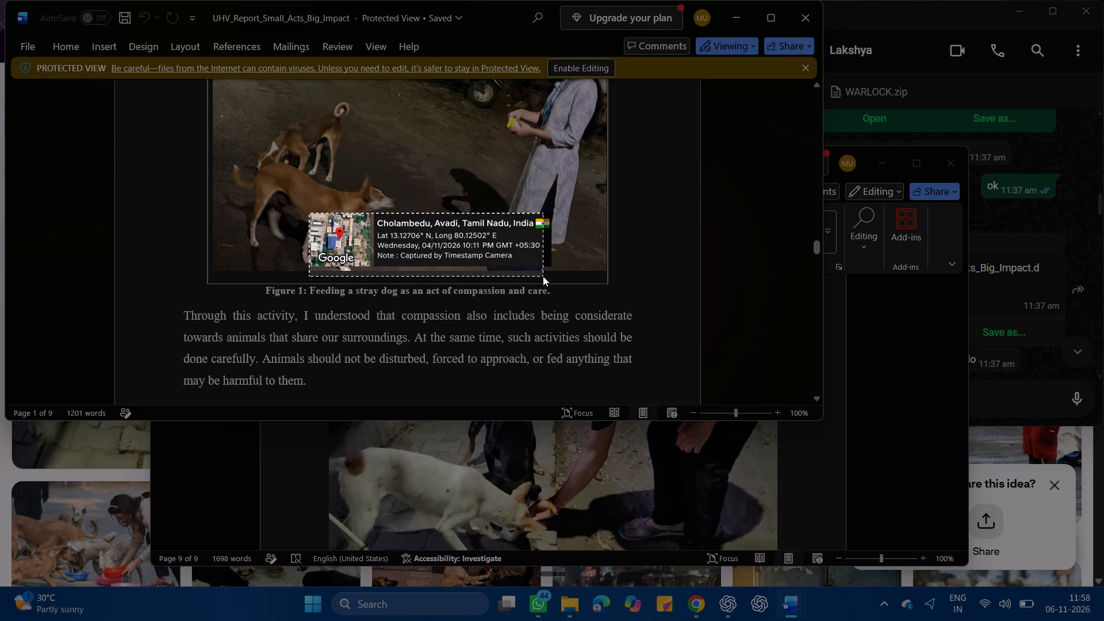
left_click_drag(543, 276, 551, 267)
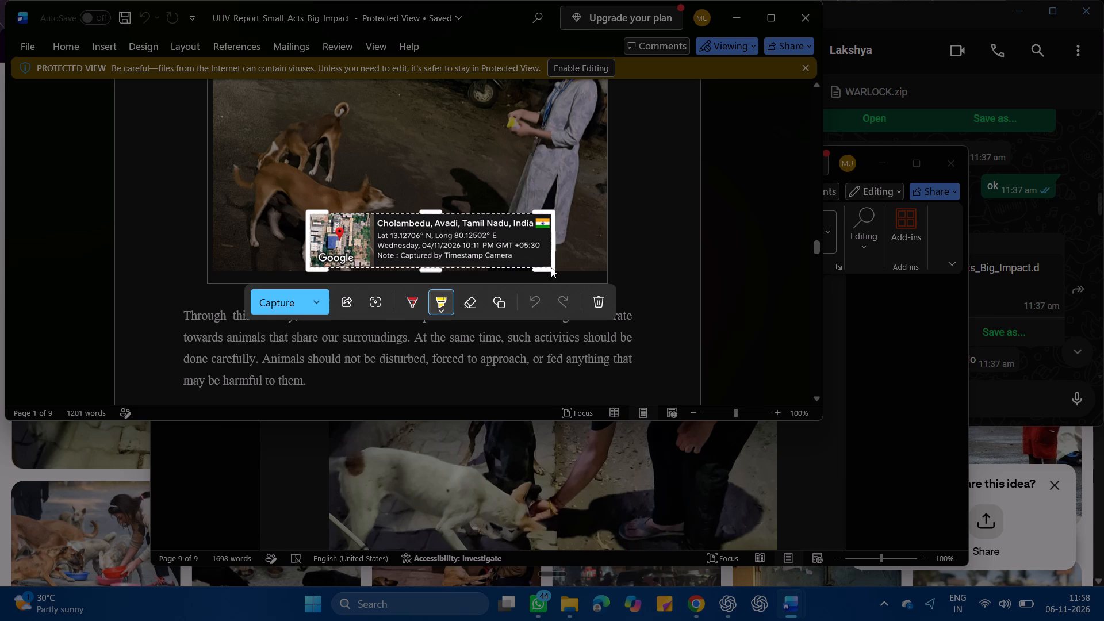
key("ctrl+Return")
left_click(809, 1)
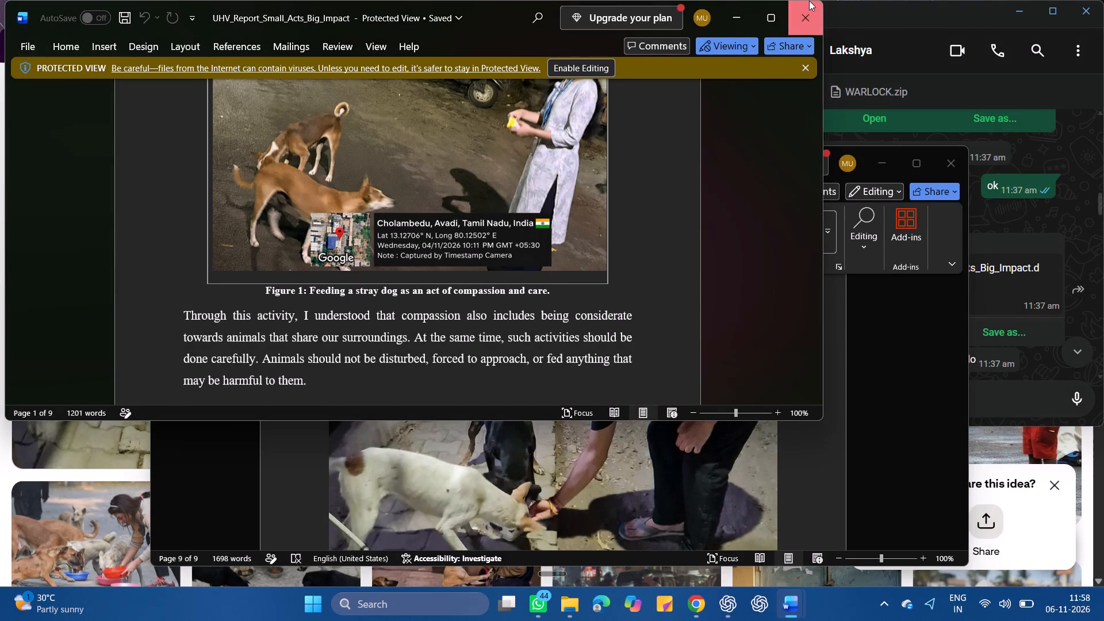
Paste the captured location stamp on a new line between the cleaning picture and the Figure 1 caption in the project report.
scroll(608, 394, "up", 2)
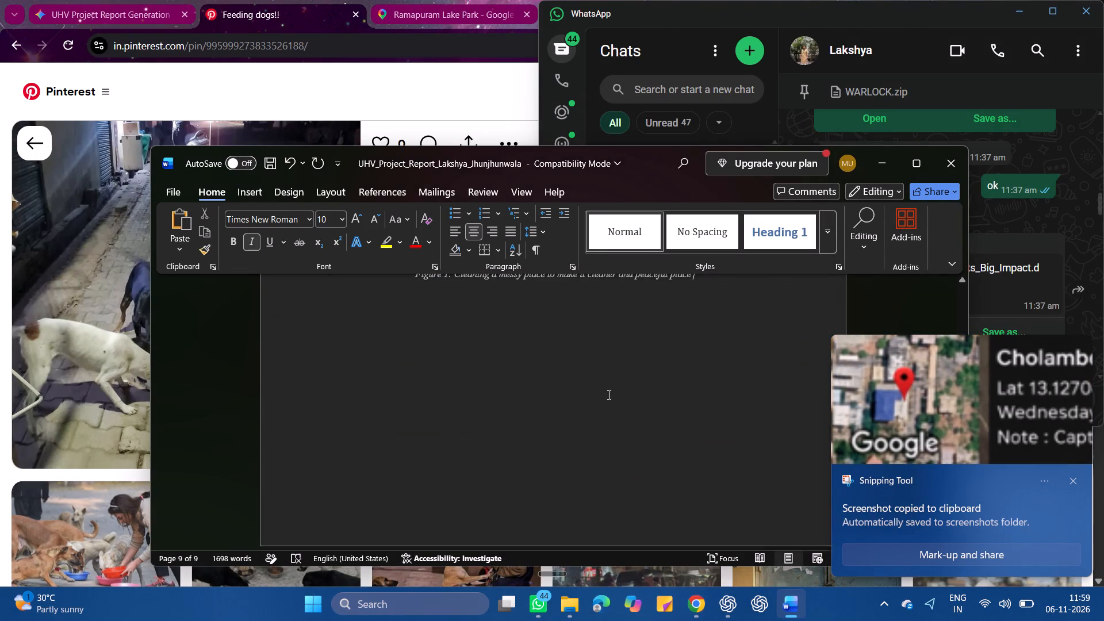
scroll(608, 394, "up", 1)
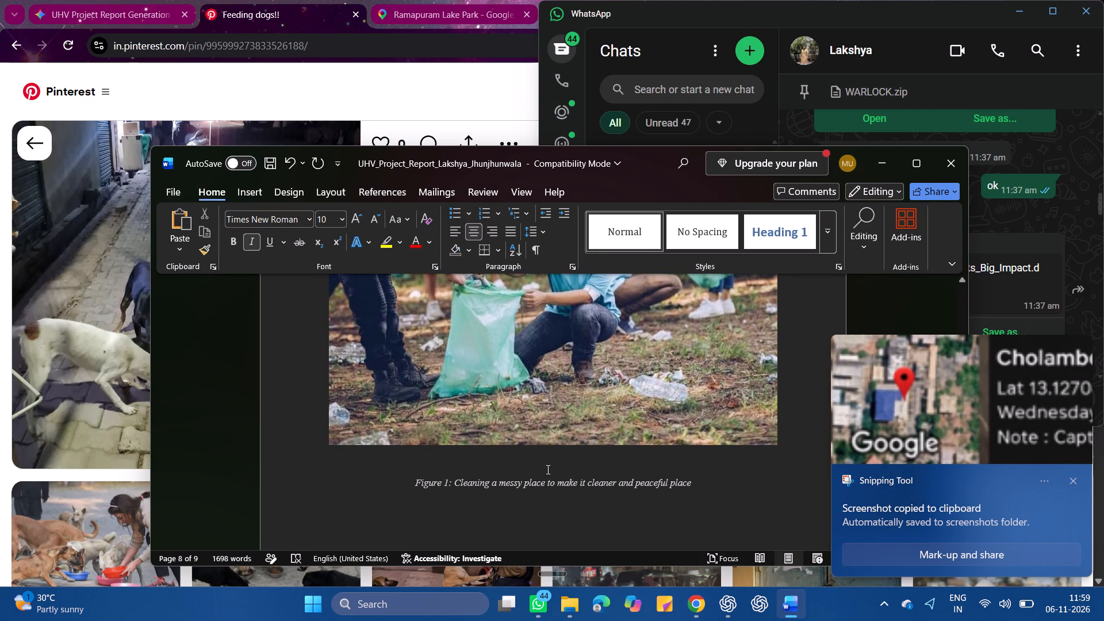
left_click(545, 469)
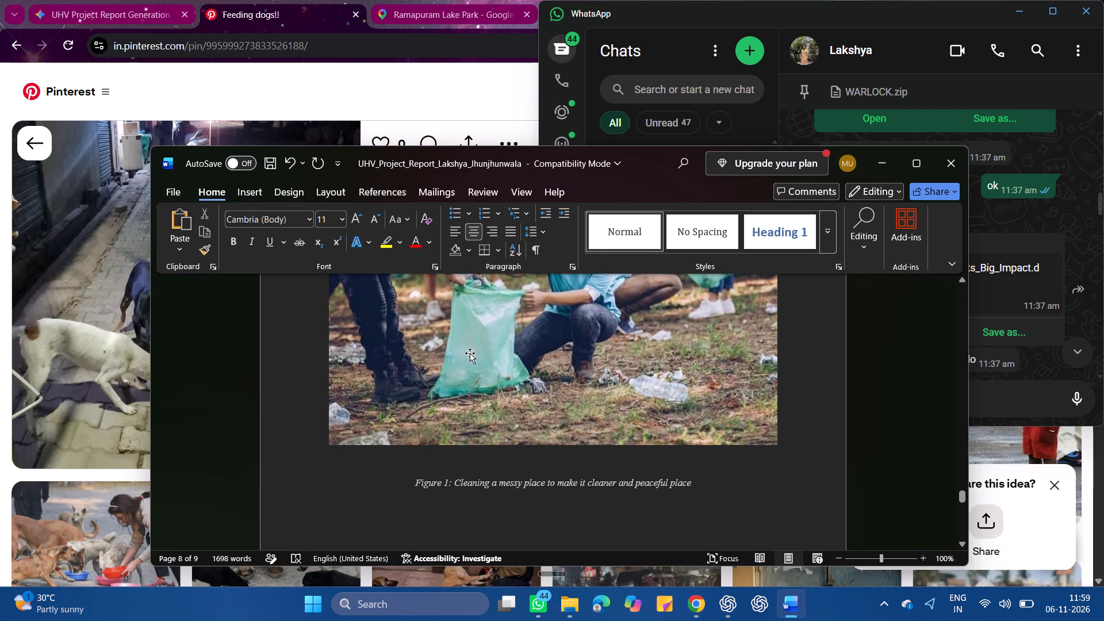
left_click(448, 390)
scroll(448, 390, "up", 1)
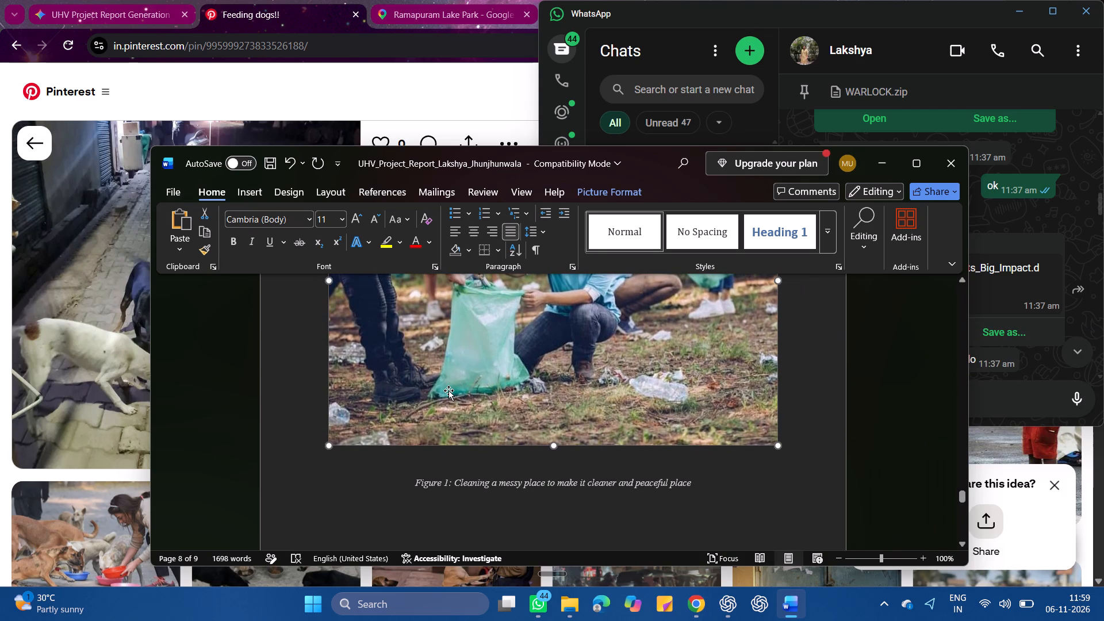
scroll(448, 390, "up", 1)
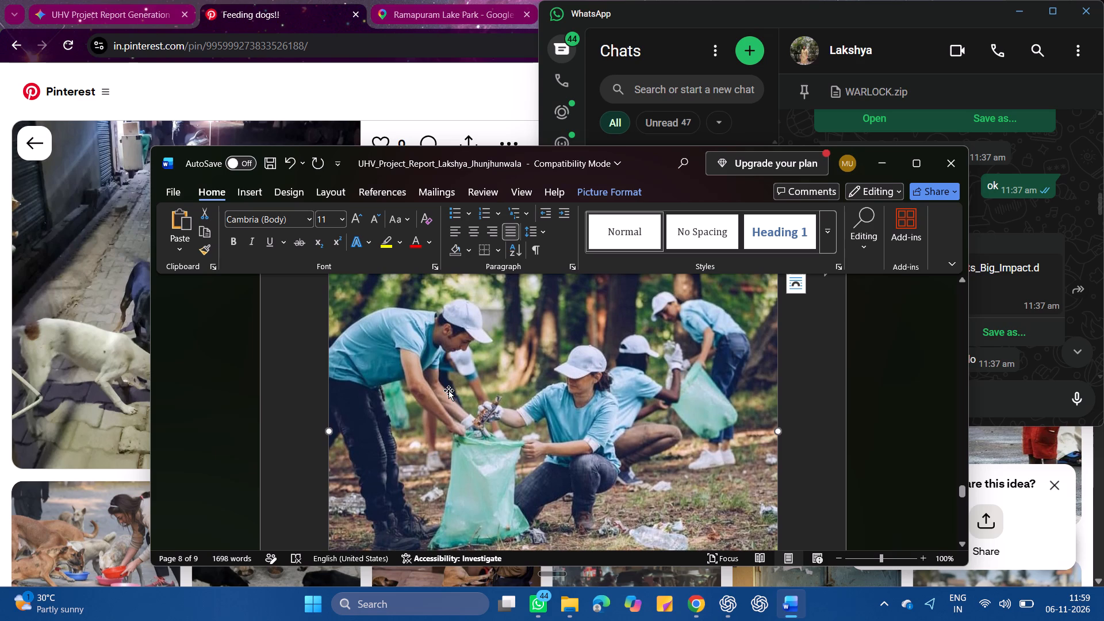
scroll(448, 390, "down", 1)
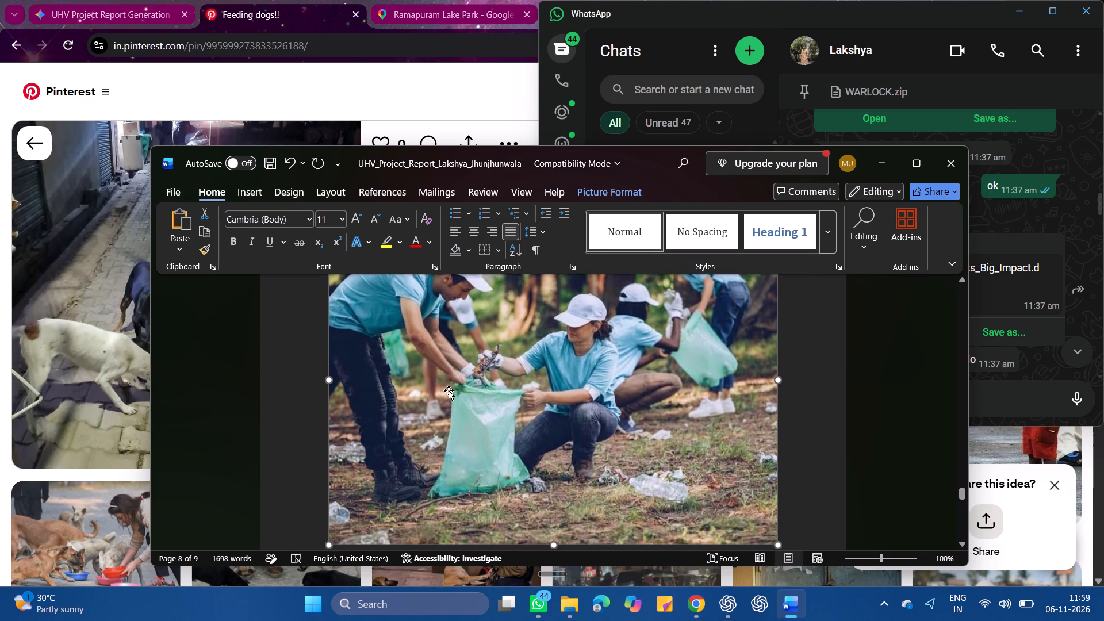
scroll(448, 390, "down", 1)
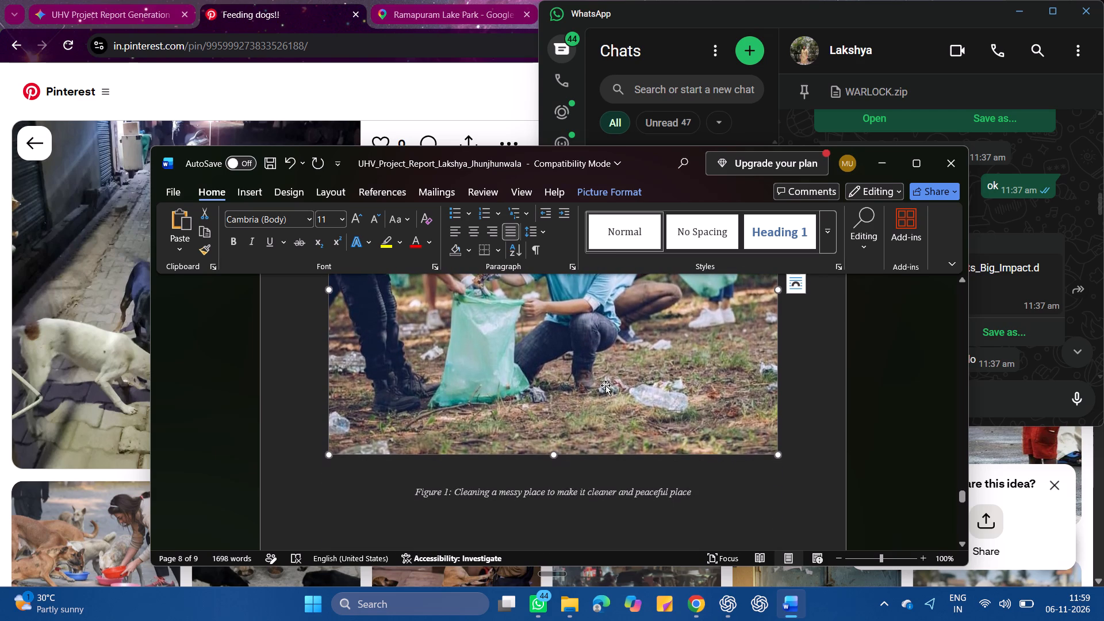
left_click(793, 453)
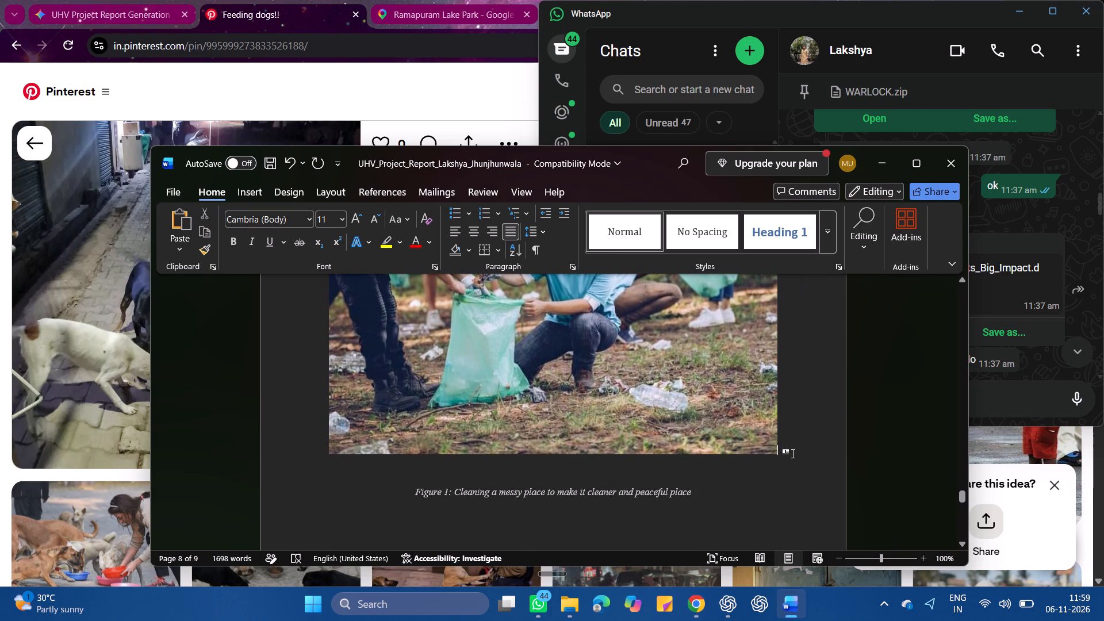
key("Return")
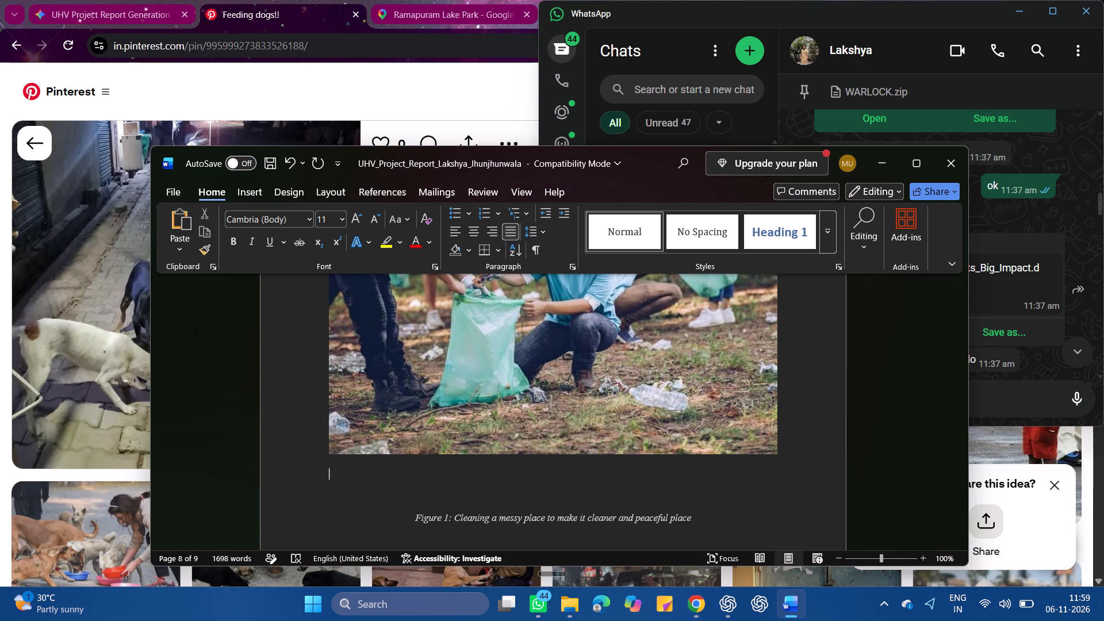
key("space")
key("ctrl+v")
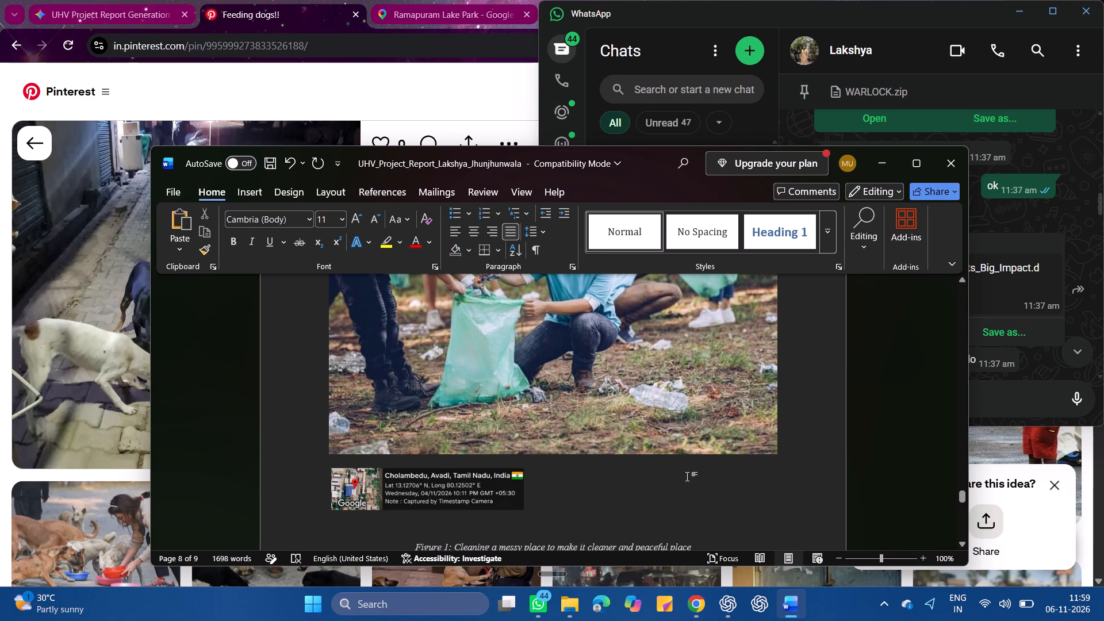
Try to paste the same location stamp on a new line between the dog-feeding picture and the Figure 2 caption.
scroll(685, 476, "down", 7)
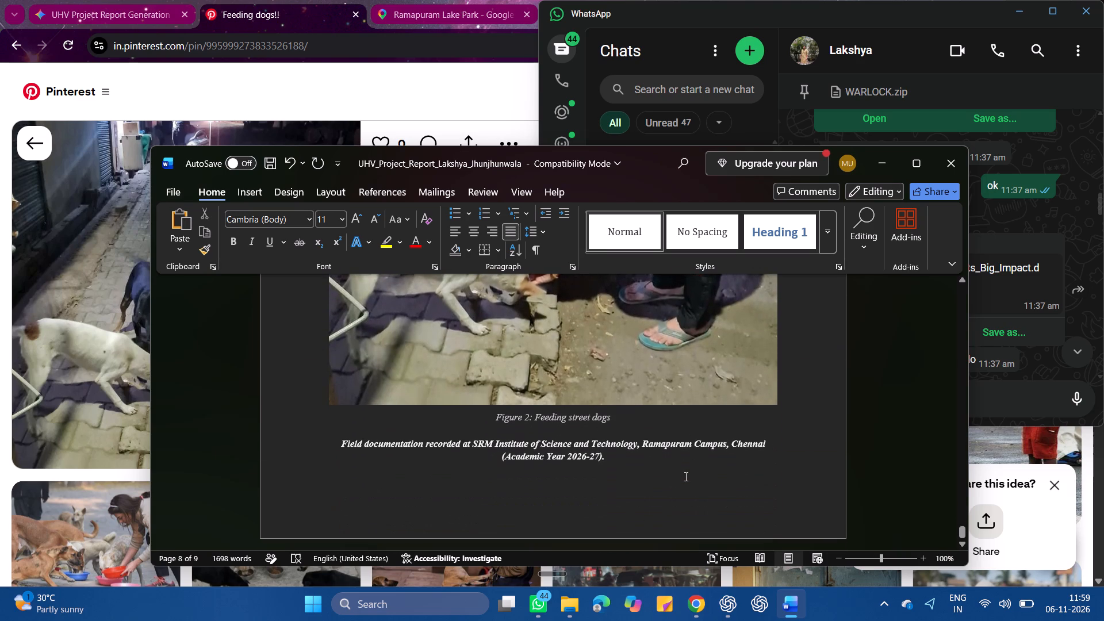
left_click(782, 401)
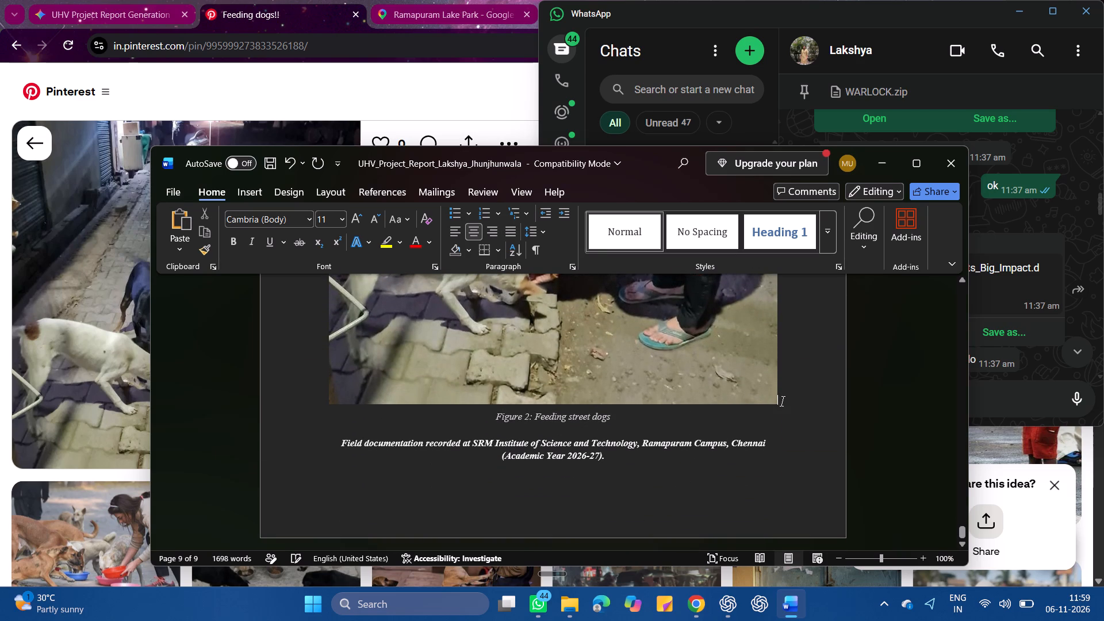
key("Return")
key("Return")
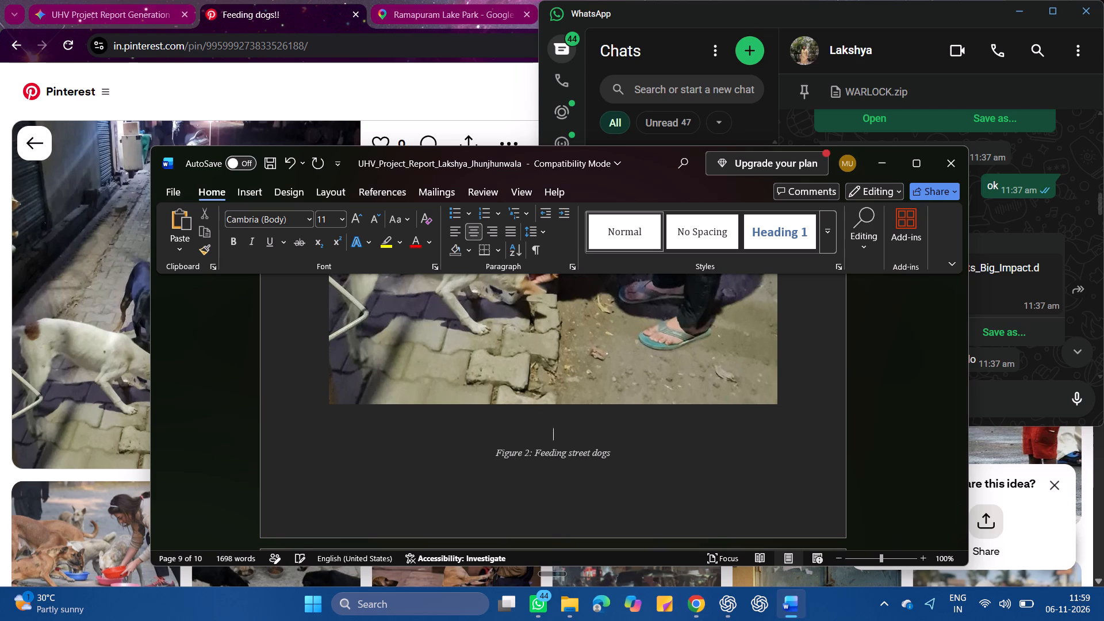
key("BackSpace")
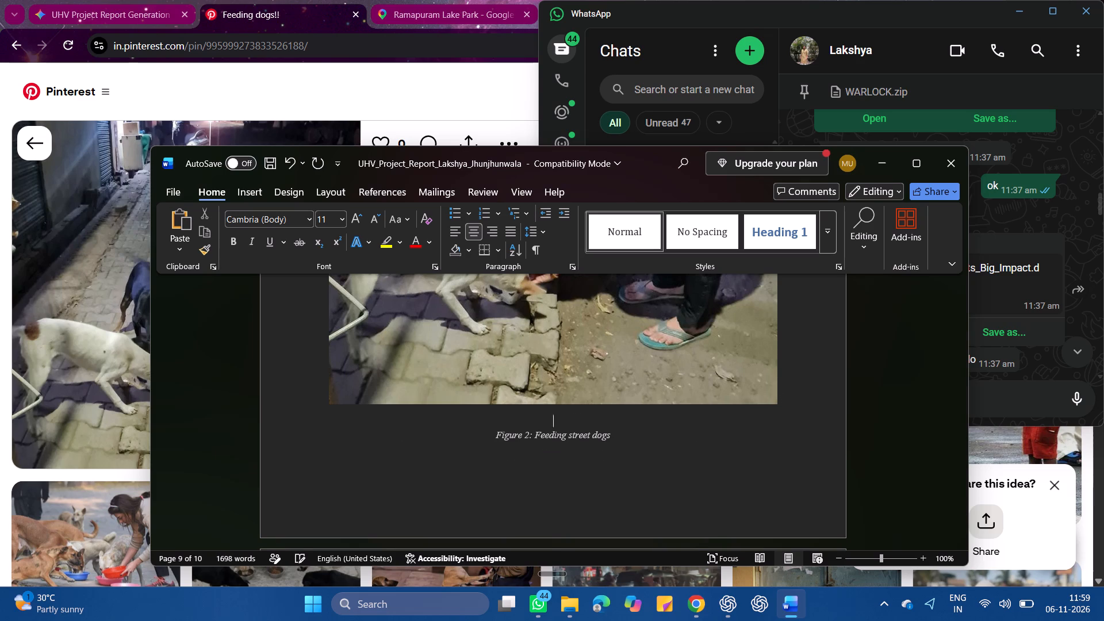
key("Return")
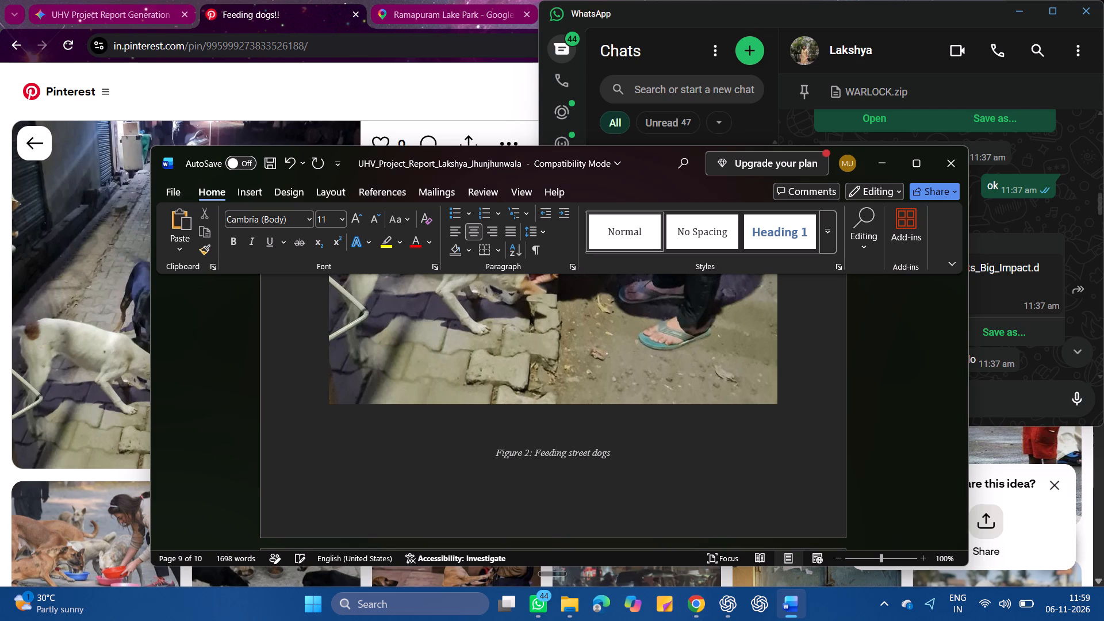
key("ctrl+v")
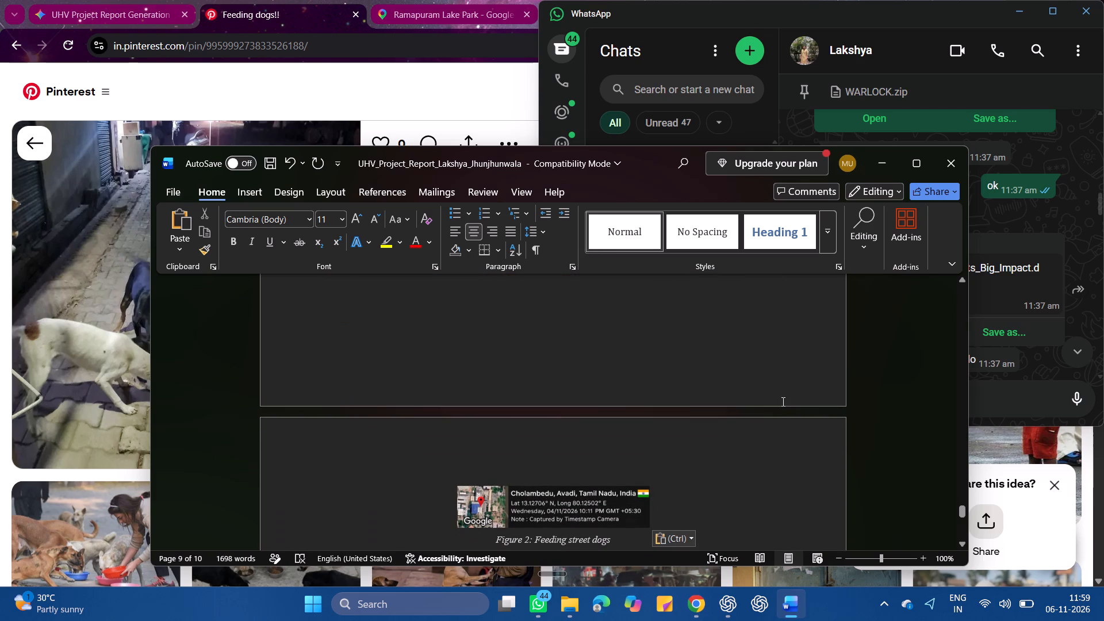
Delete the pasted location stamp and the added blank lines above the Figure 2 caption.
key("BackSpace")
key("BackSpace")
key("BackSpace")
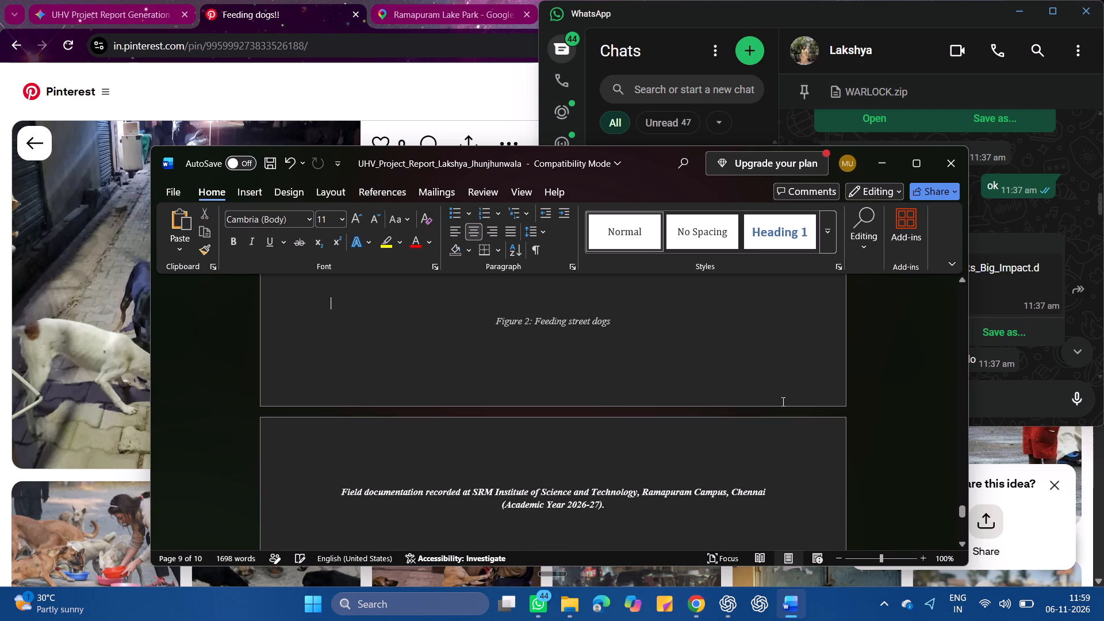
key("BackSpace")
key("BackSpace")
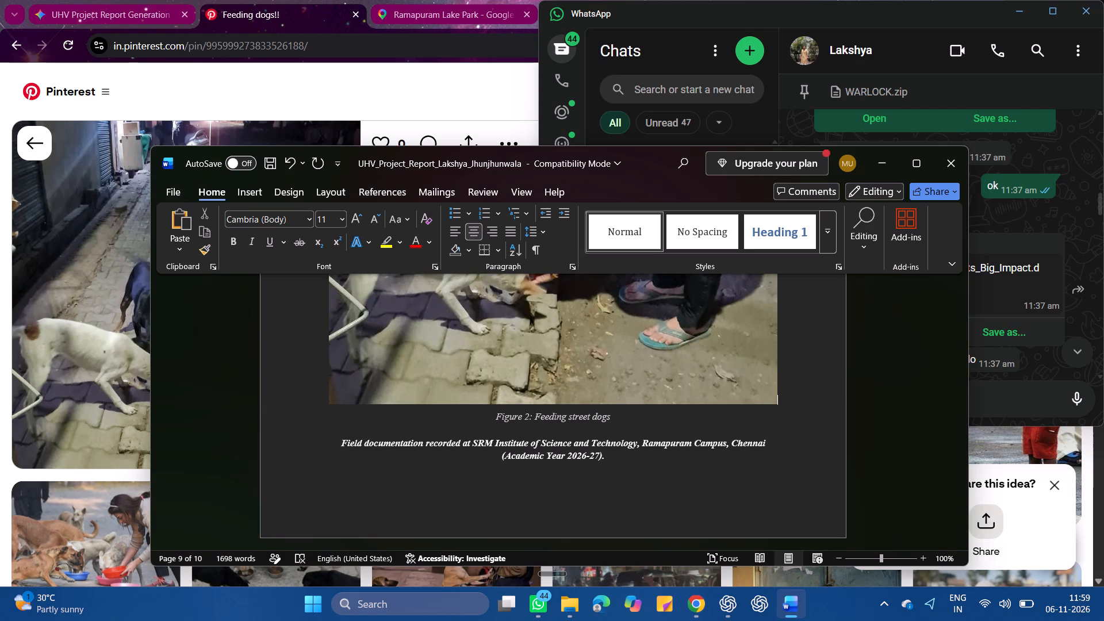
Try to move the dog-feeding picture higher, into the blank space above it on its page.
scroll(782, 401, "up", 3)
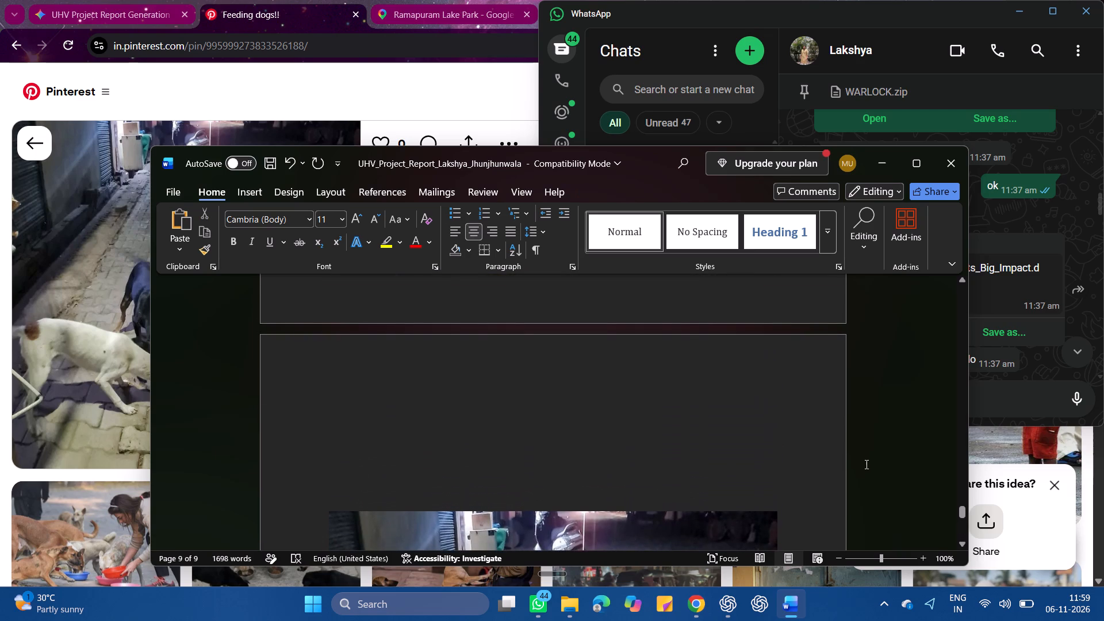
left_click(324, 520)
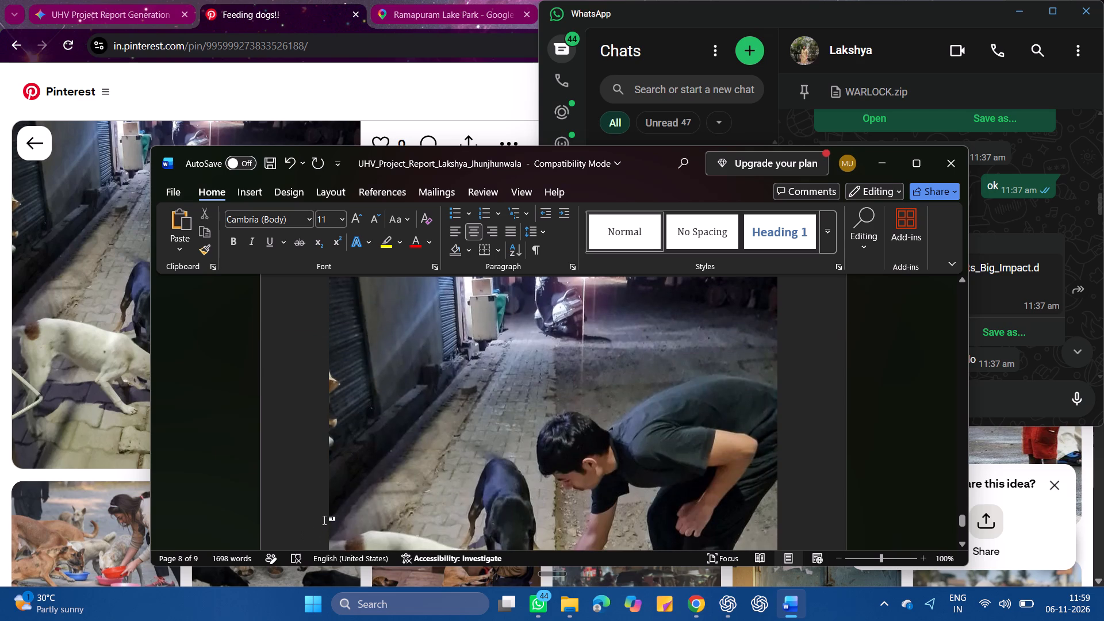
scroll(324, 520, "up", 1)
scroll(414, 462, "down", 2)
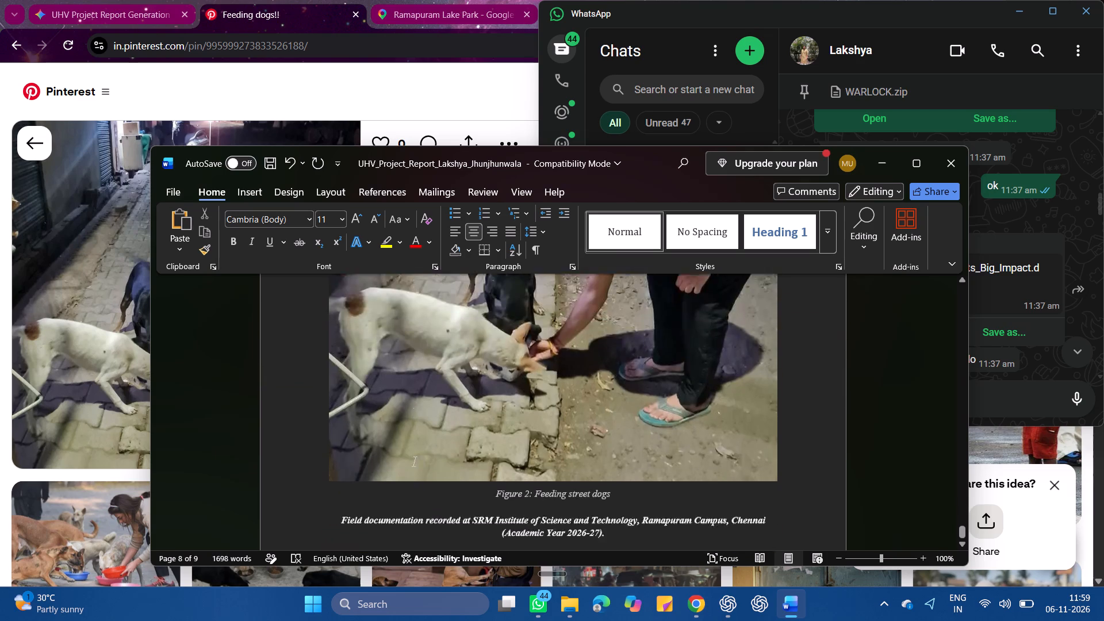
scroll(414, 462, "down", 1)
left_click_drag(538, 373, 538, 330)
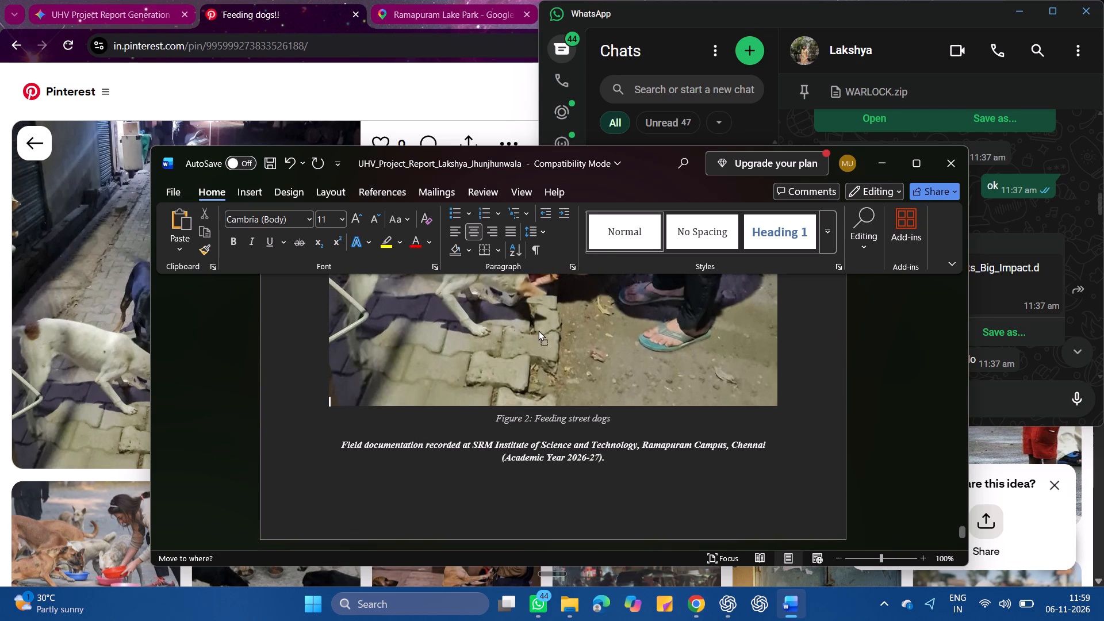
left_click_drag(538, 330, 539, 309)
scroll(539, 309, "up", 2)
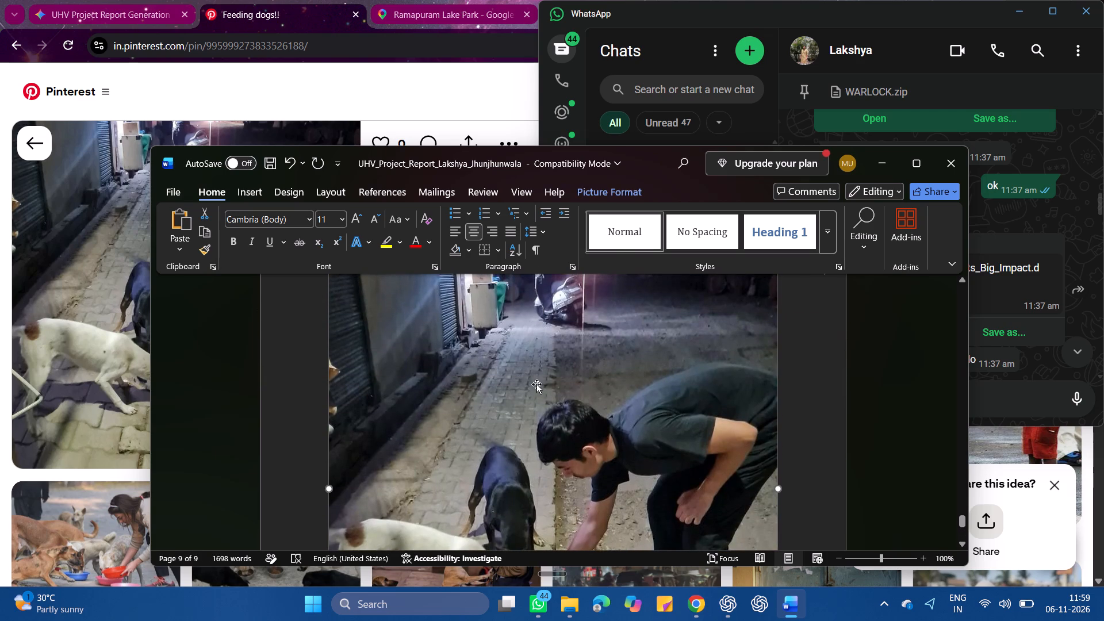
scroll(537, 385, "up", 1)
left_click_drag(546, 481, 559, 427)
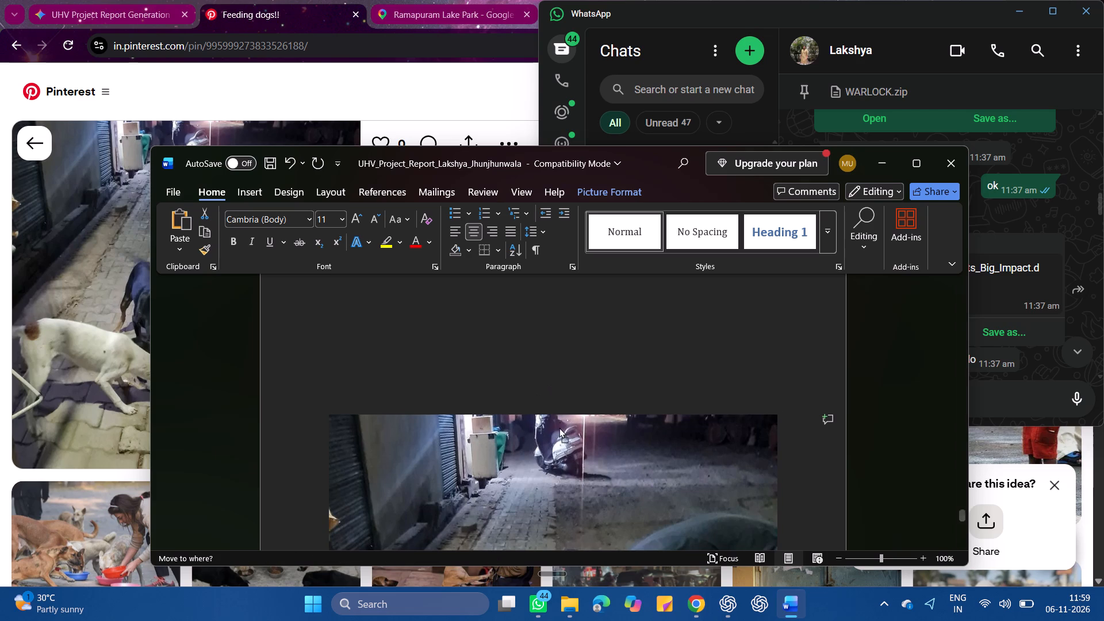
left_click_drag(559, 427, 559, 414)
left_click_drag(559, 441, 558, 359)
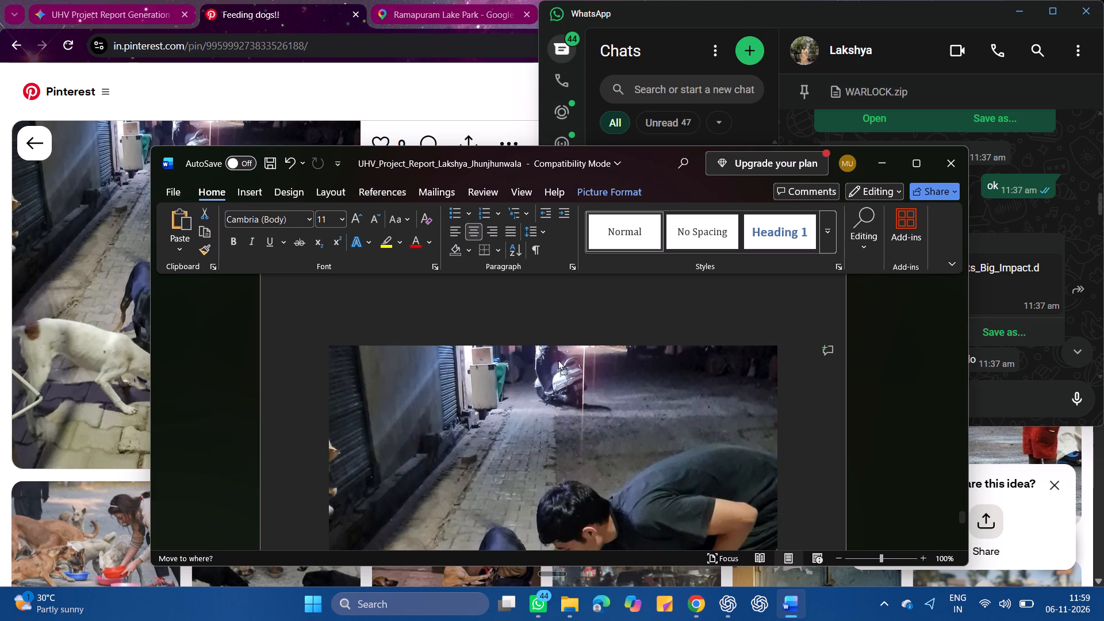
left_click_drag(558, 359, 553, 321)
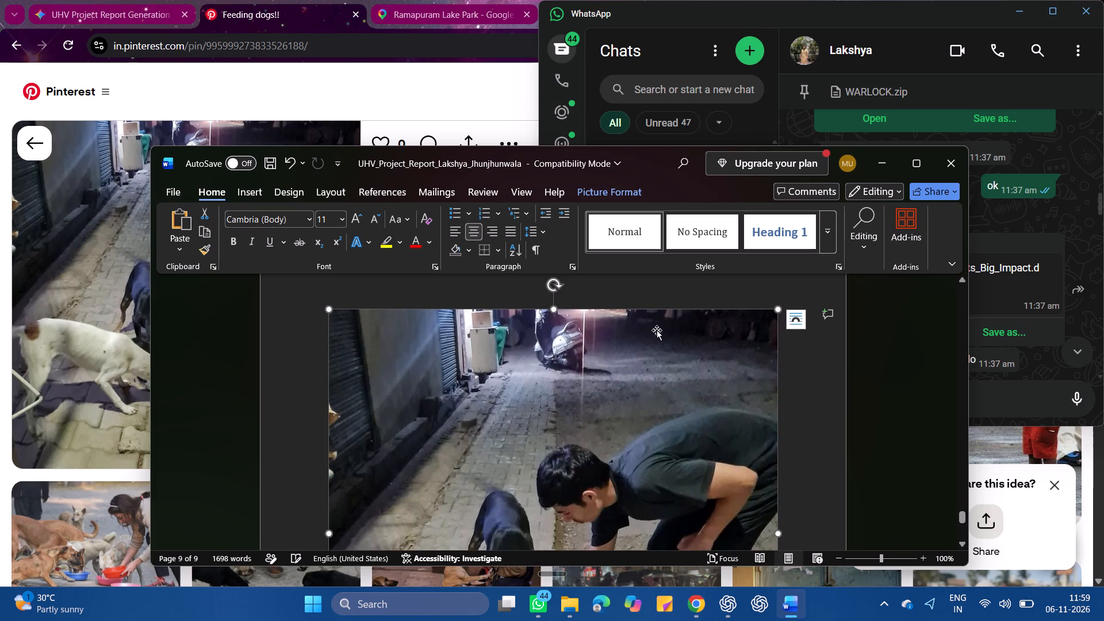
Paste the captured location stamp on a new line directly below the dog-feeding picture, above the Figure 2 caption.
scroll(772, 358, "up", 1)
scroll(772, 358, "down", 3)
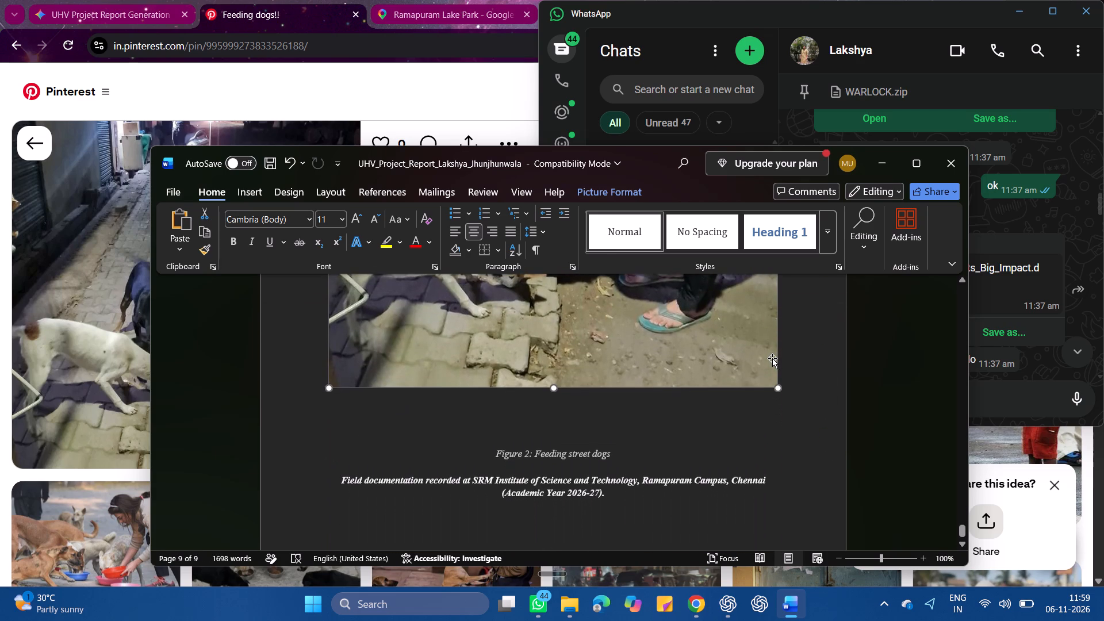
left_click(793, 384)
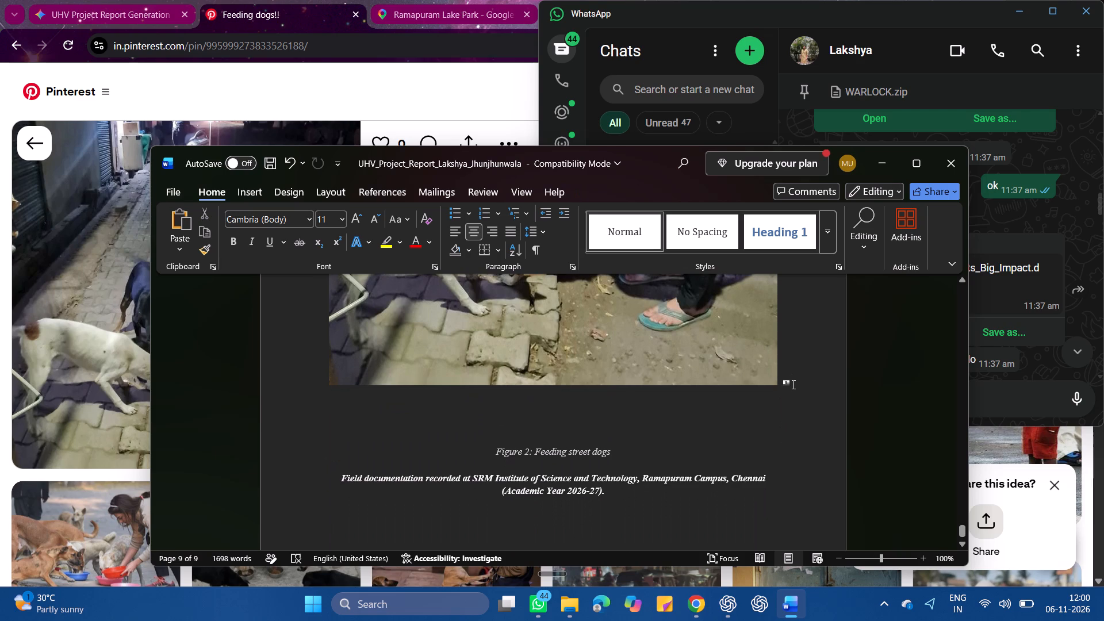
key("Return")
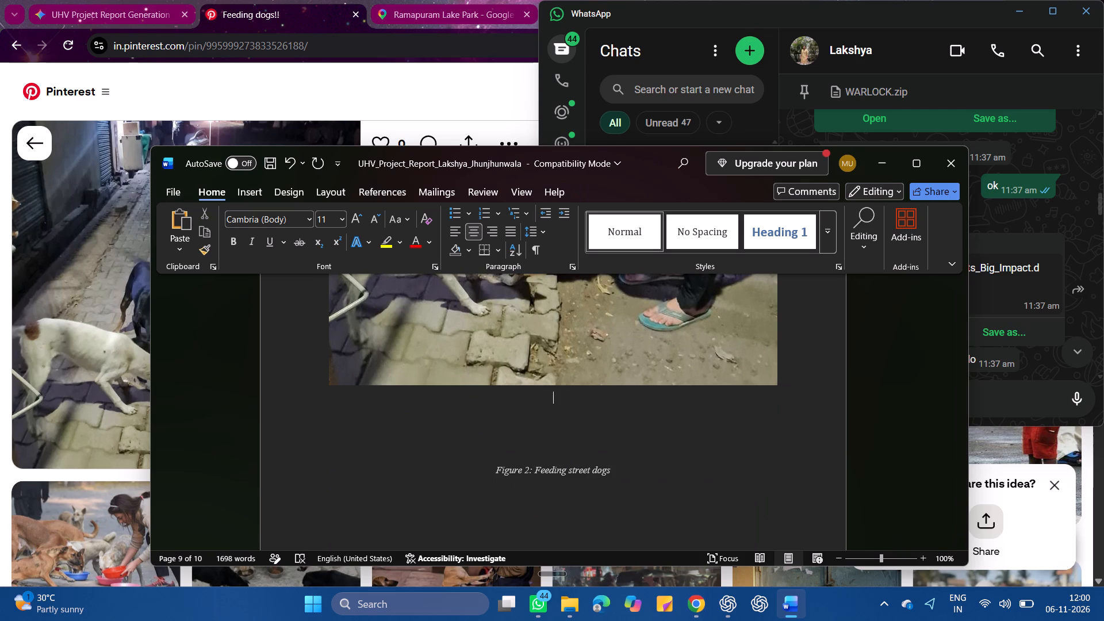
key("ctrl+v")
scroll(793, 384, "up", 3)
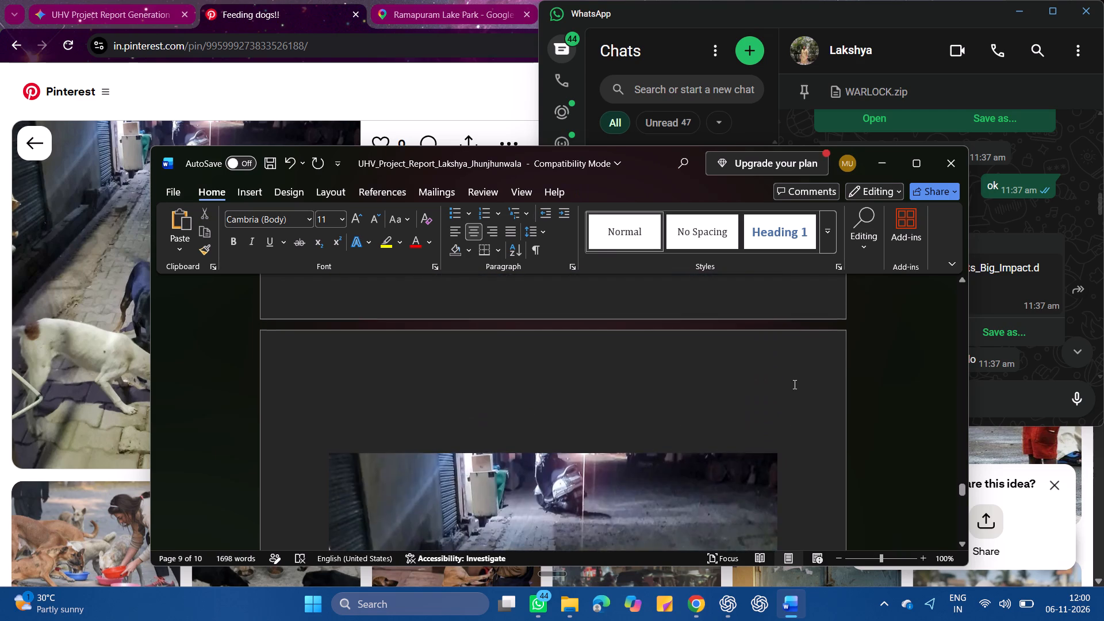
scroll(793, 384, "up", 1)
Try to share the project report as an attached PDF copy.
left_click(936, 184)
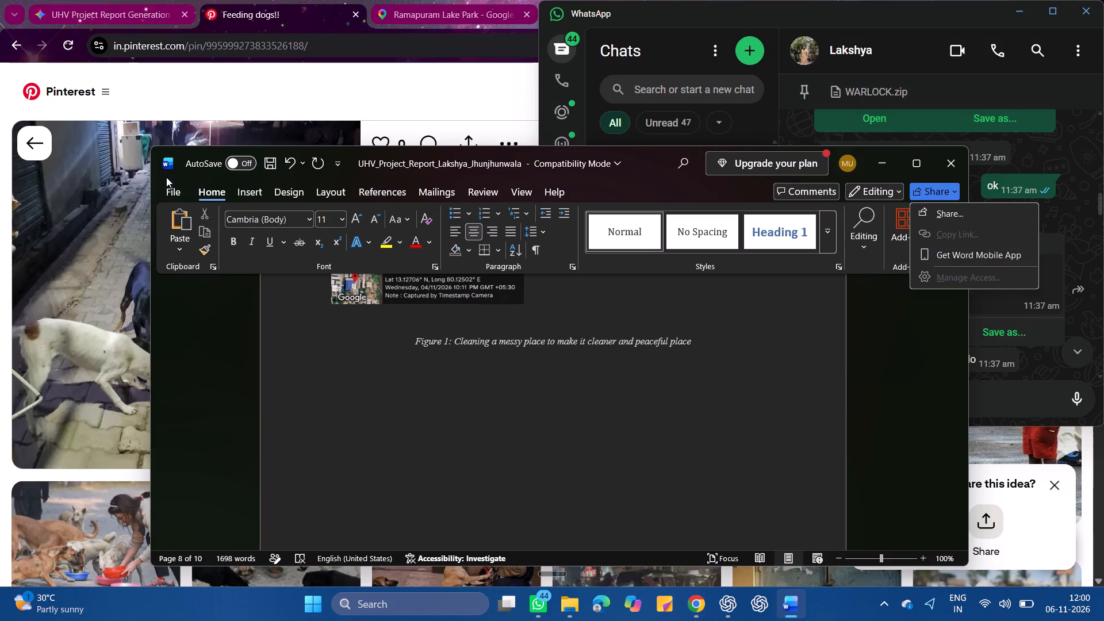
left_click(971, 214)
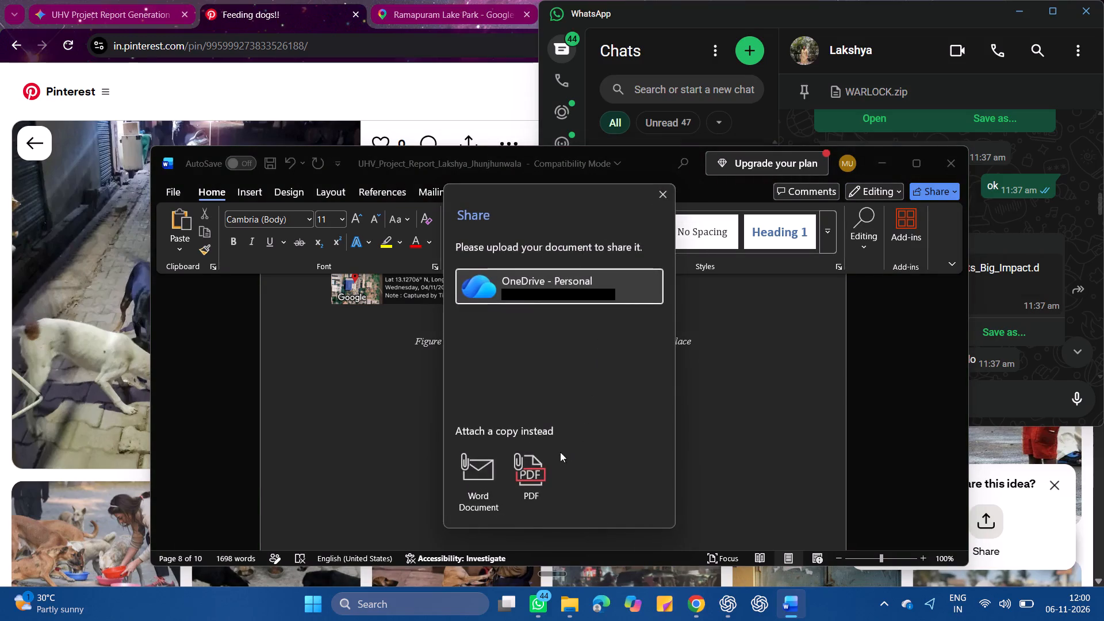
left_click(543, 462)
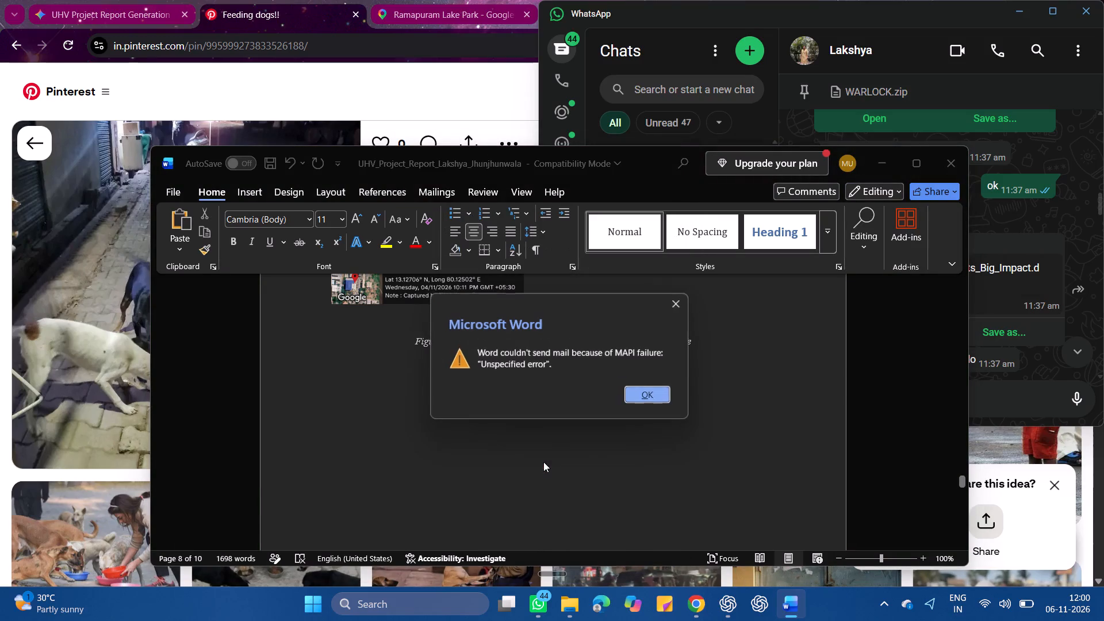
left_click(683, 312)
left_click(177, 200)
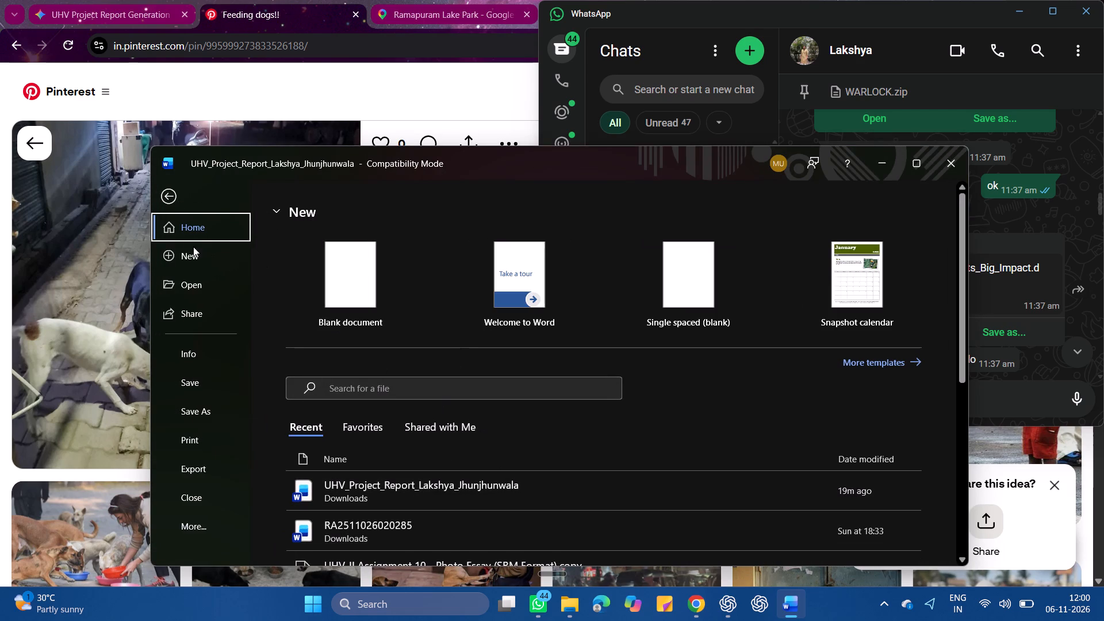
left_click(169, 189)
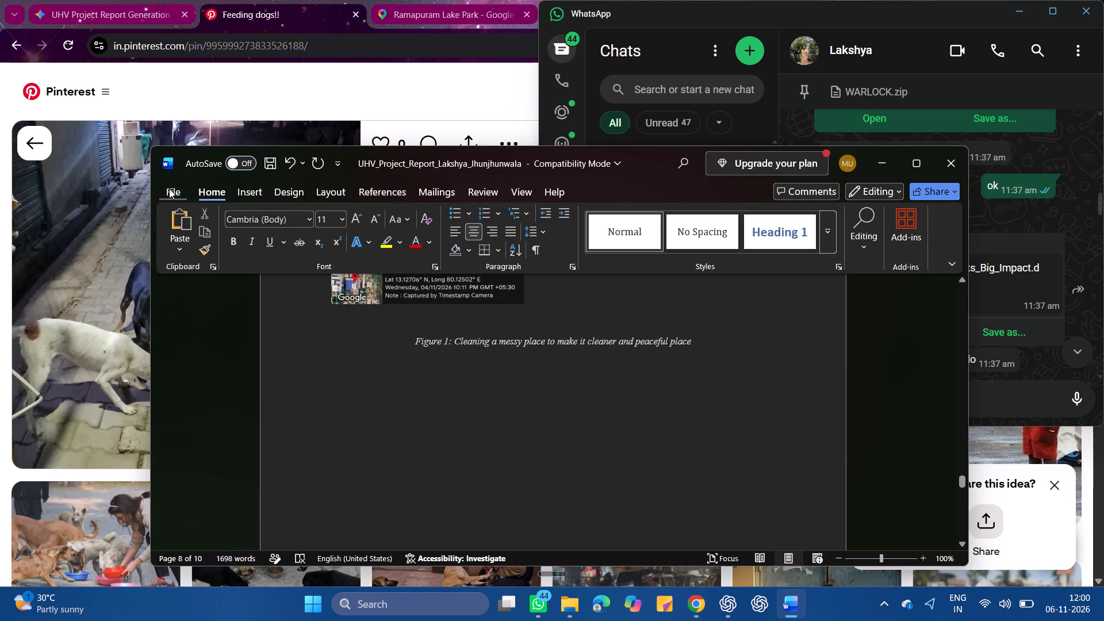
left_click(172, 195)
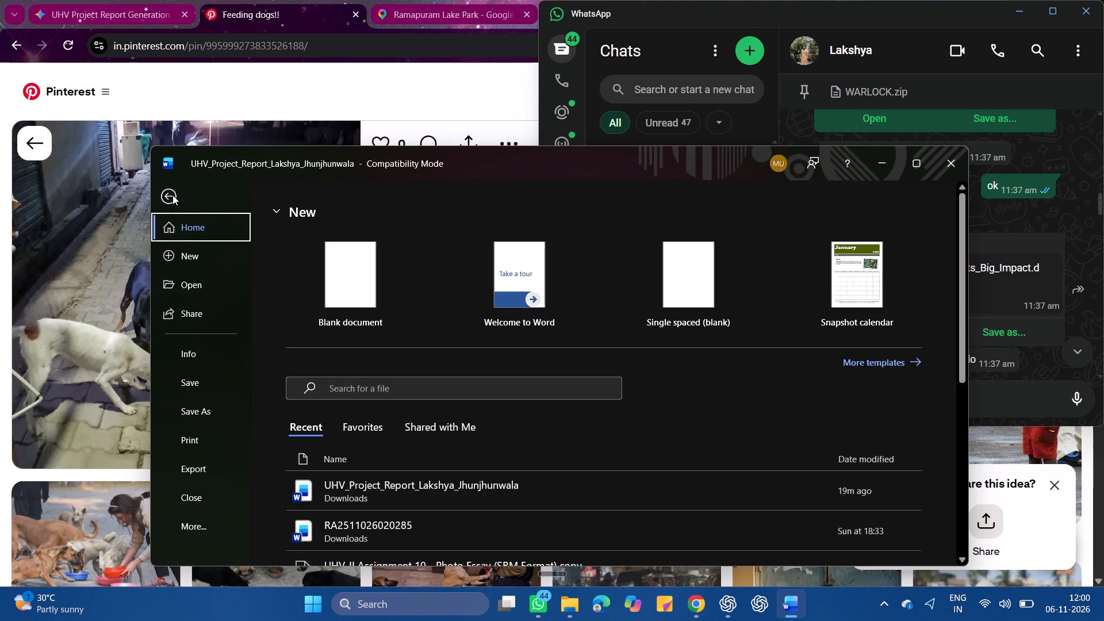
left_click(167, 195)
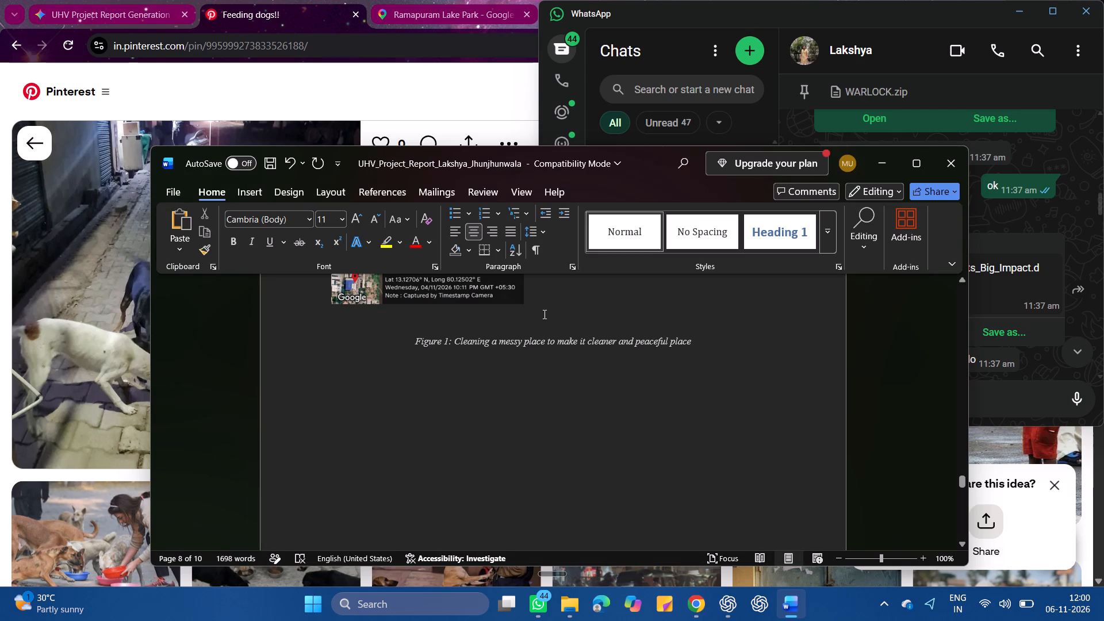
Save the project report with its updated pictures and location stamps.
scroll(543, 314, "up", 7)
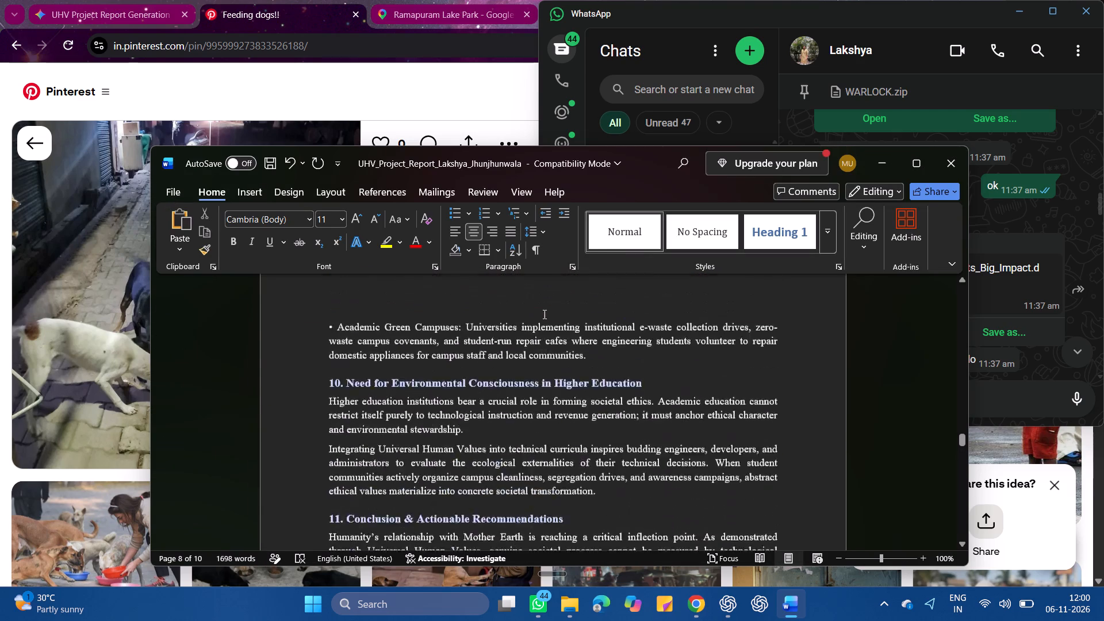
scroll(543, 314, "up", 1)
left_click(260, 157)
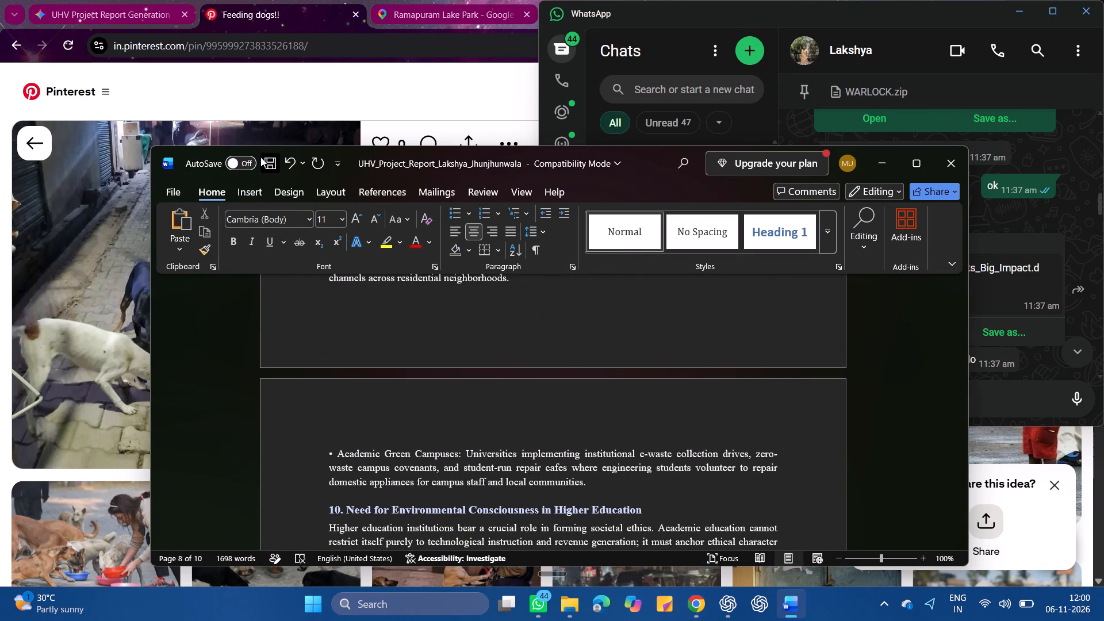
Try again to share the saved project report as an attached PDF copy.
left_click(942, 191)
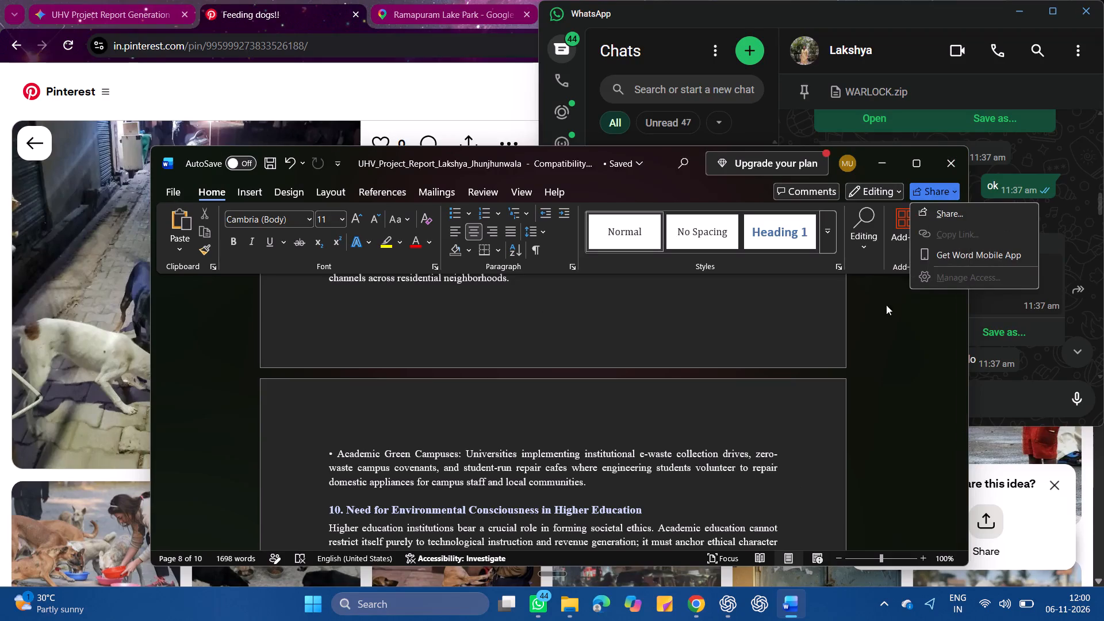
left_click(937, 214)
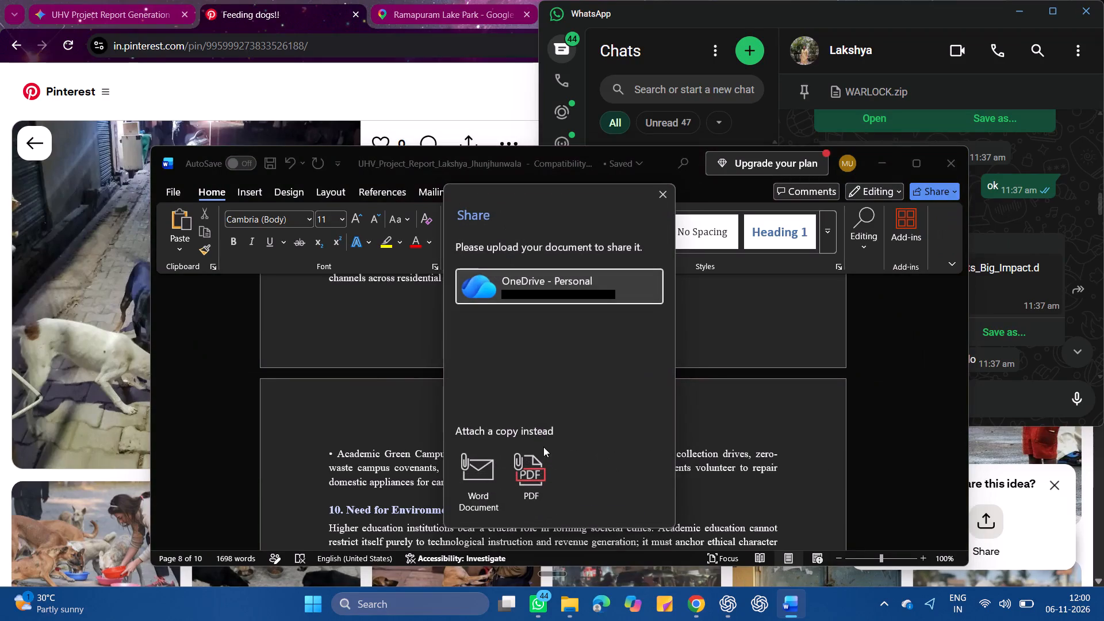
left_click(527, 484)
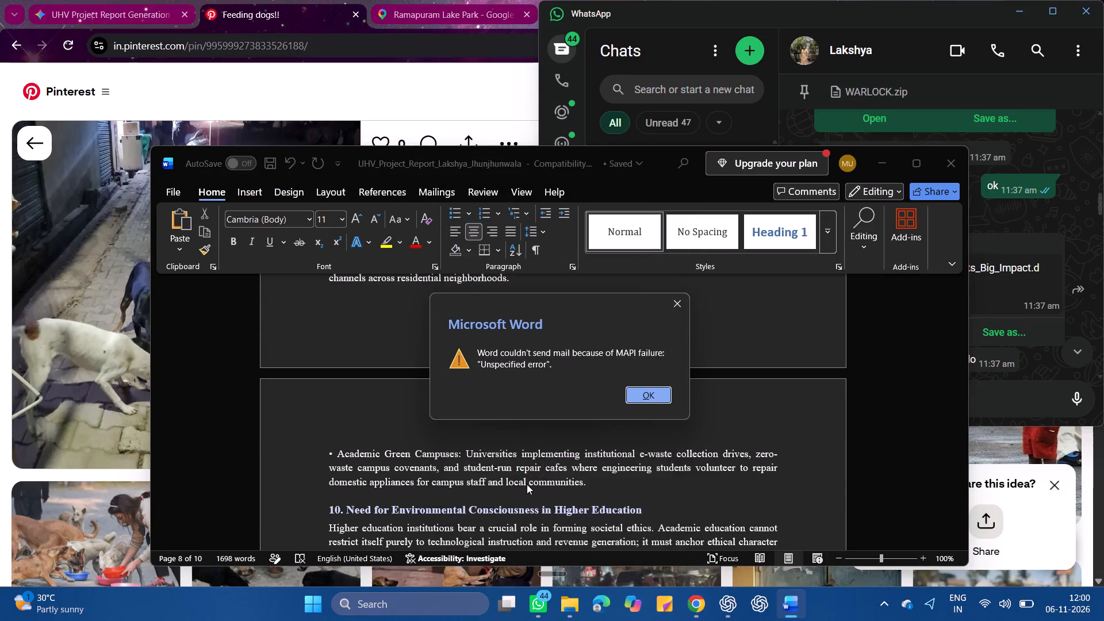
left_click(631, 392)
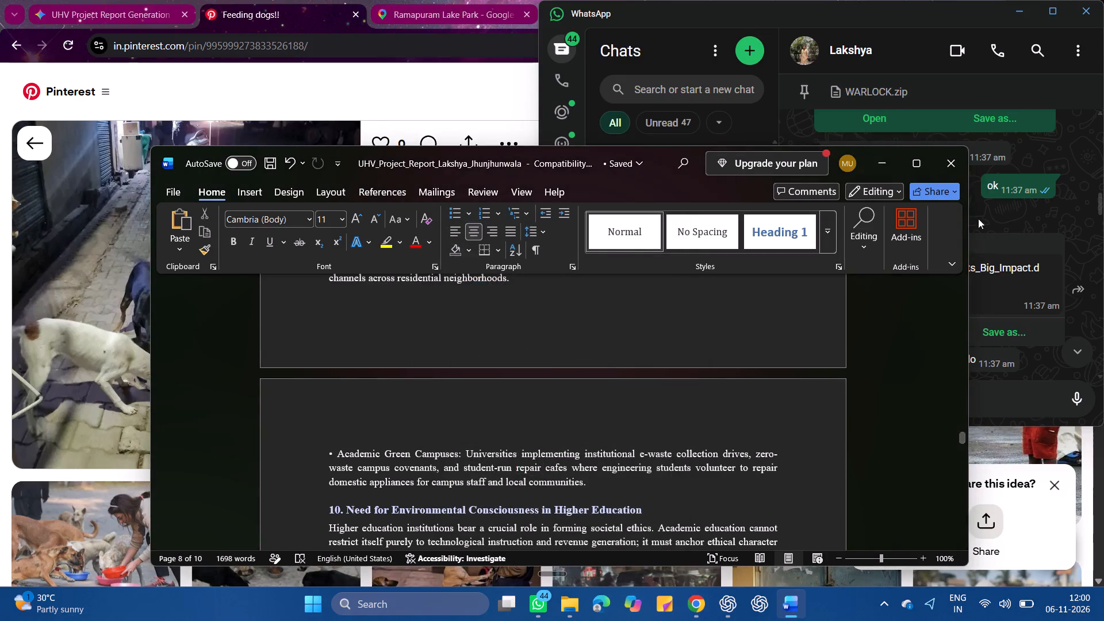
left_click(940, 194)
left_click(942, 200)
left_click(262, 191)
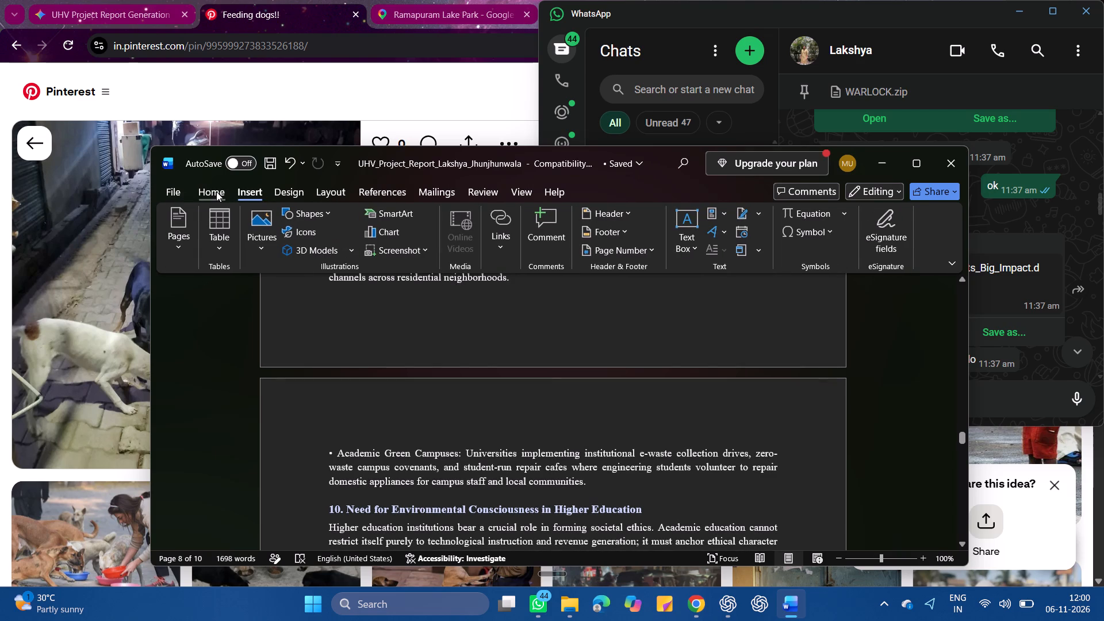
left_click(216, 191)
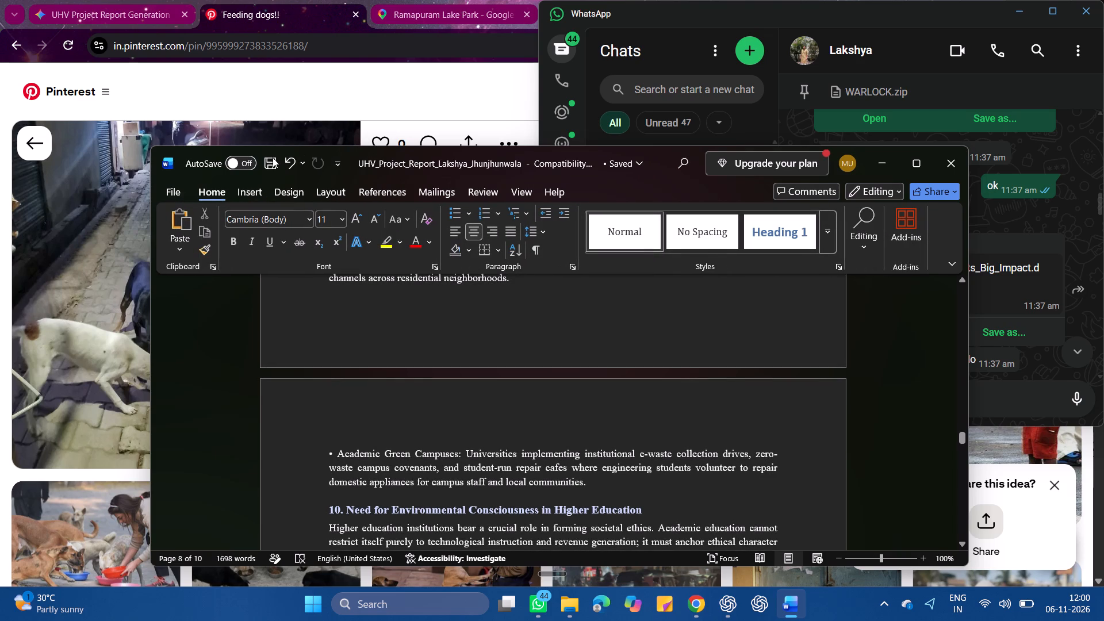
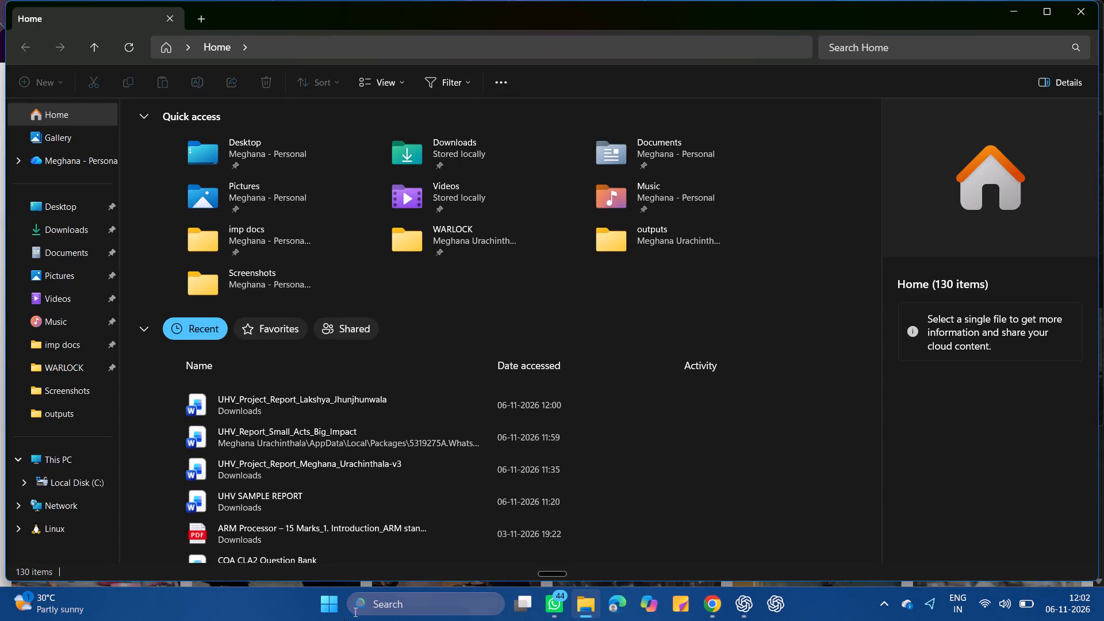
Open the v3 UHV project report in Downloads from the recent files.
double_click(403, 459)
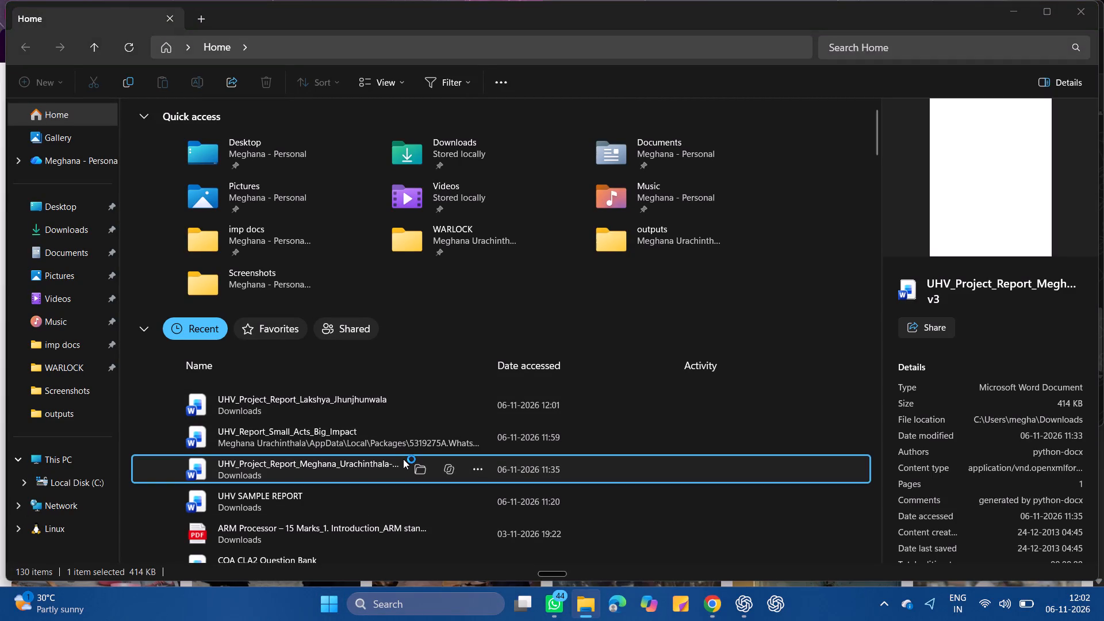
left_click(403, 459)
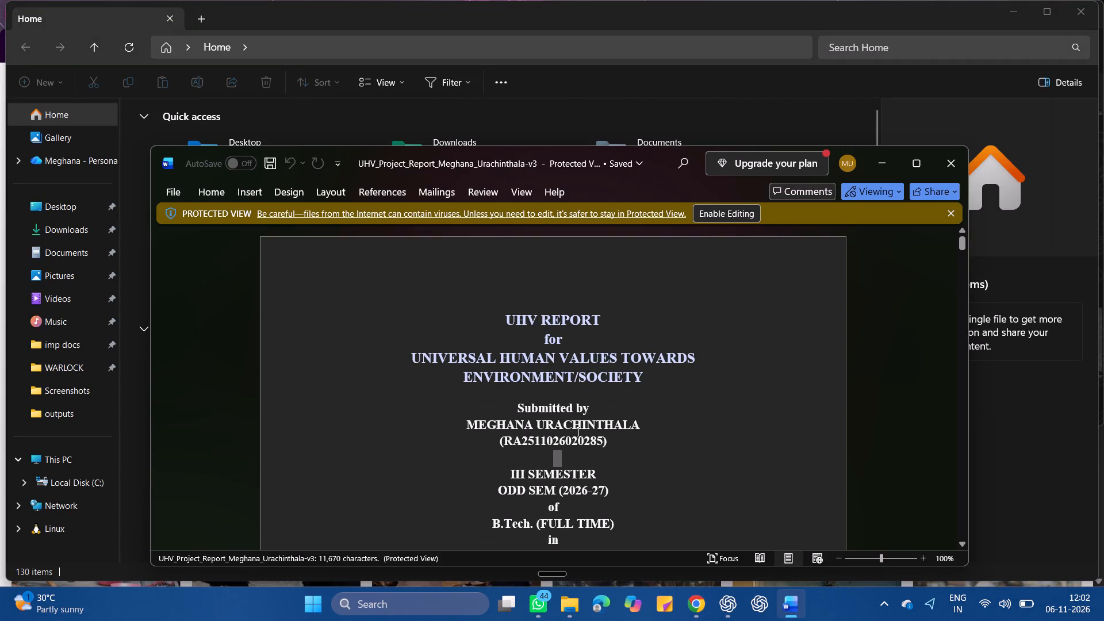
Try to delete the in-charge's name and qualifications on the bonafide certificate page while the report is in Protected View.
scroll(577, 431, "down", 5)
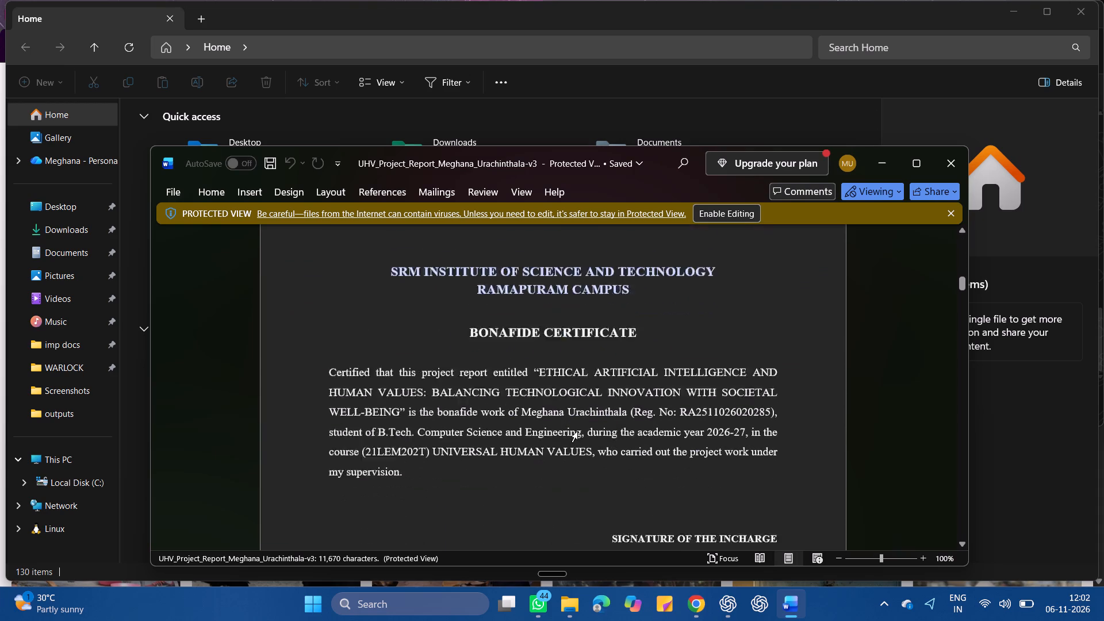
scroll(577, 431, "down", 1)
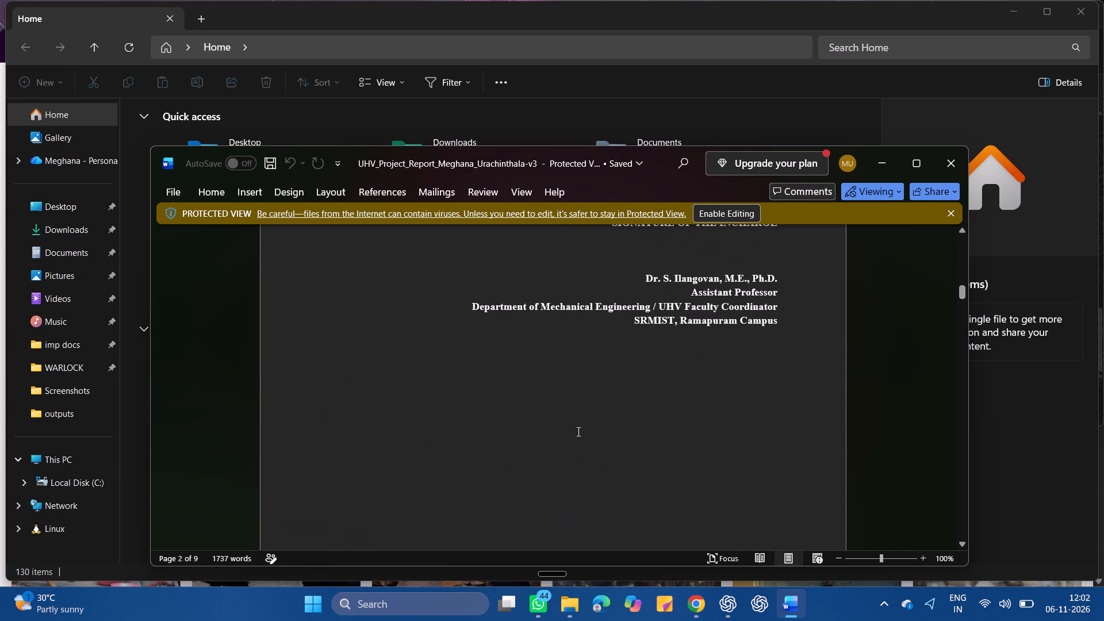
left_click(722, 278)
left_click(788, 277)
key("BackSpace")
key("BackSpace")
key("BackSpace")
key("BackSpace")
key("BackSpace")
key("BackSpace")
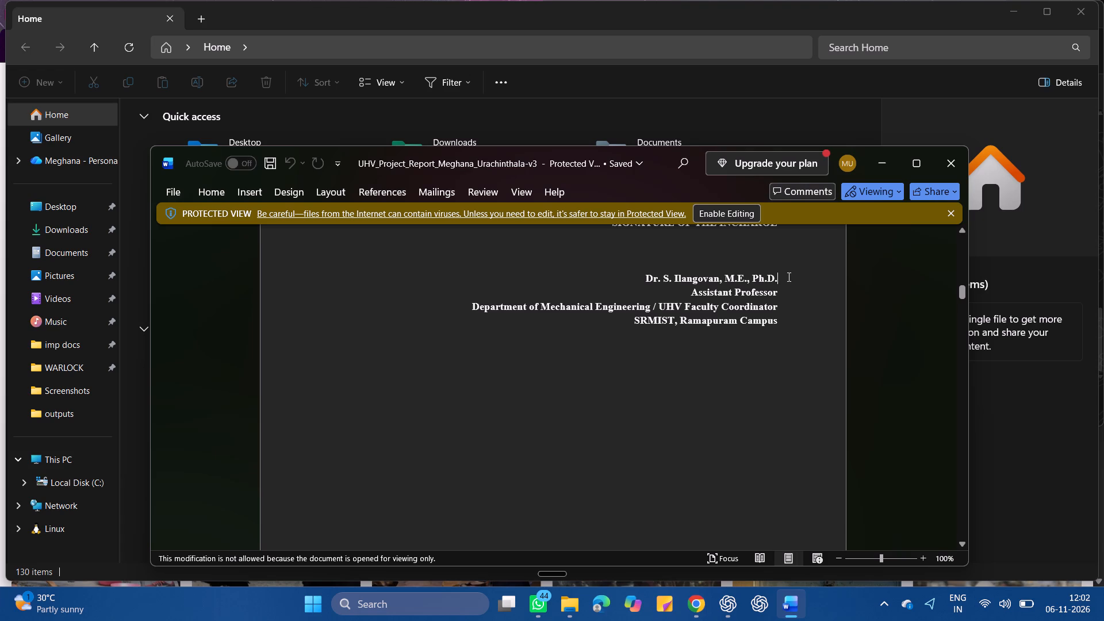
Enable saving for the protected report so that it opens for editing.
left_click(274, 158)
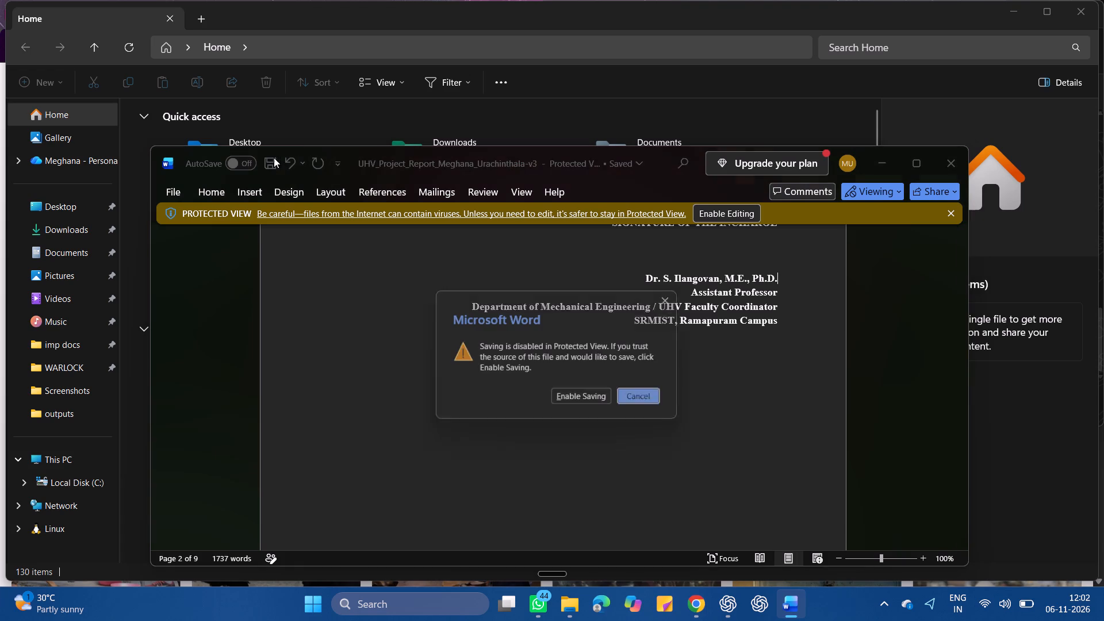
left_click(596, 404)
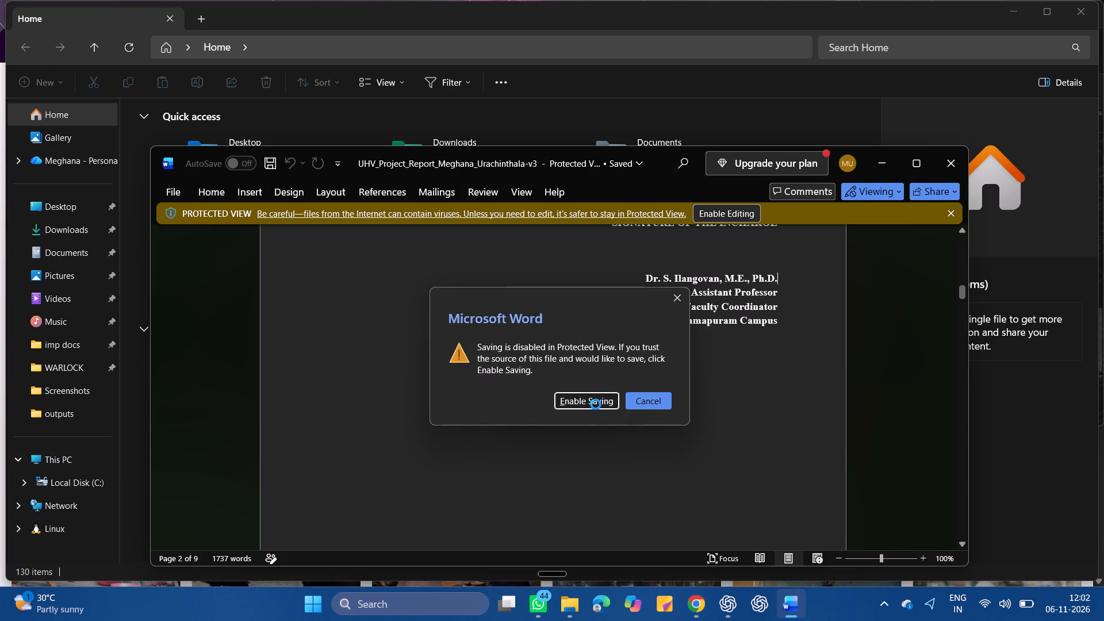
Replace the in-charge's name and qualifications after "Dr." in the bonafide certificate's signature block with the new faculty member's name.
scroll(697, 431, "down", 2)
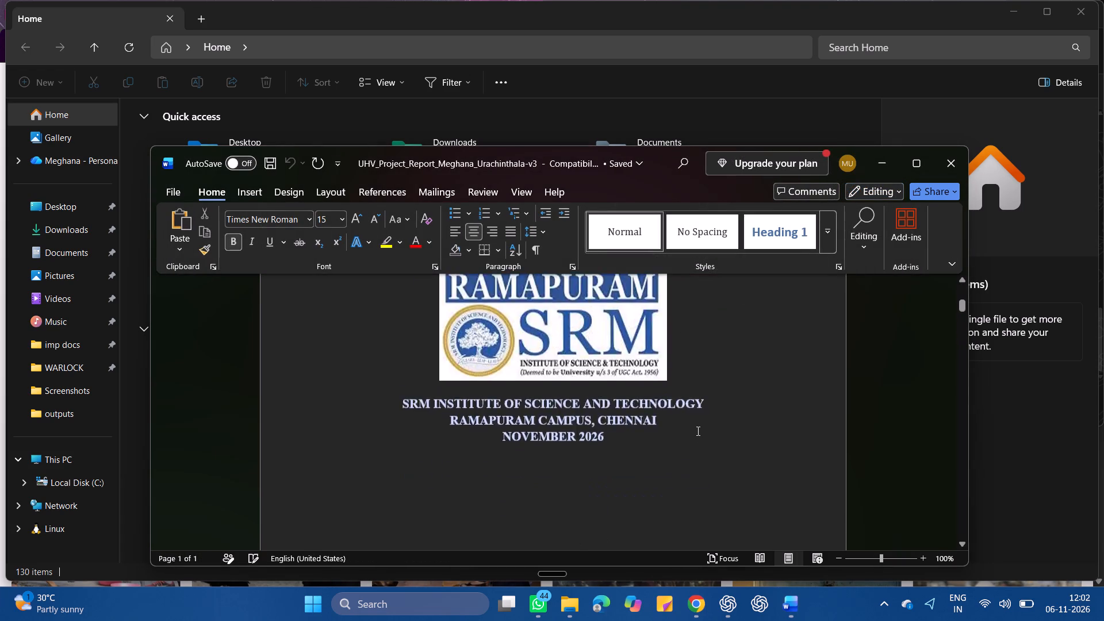
scroll(697, 431, "down", 2)
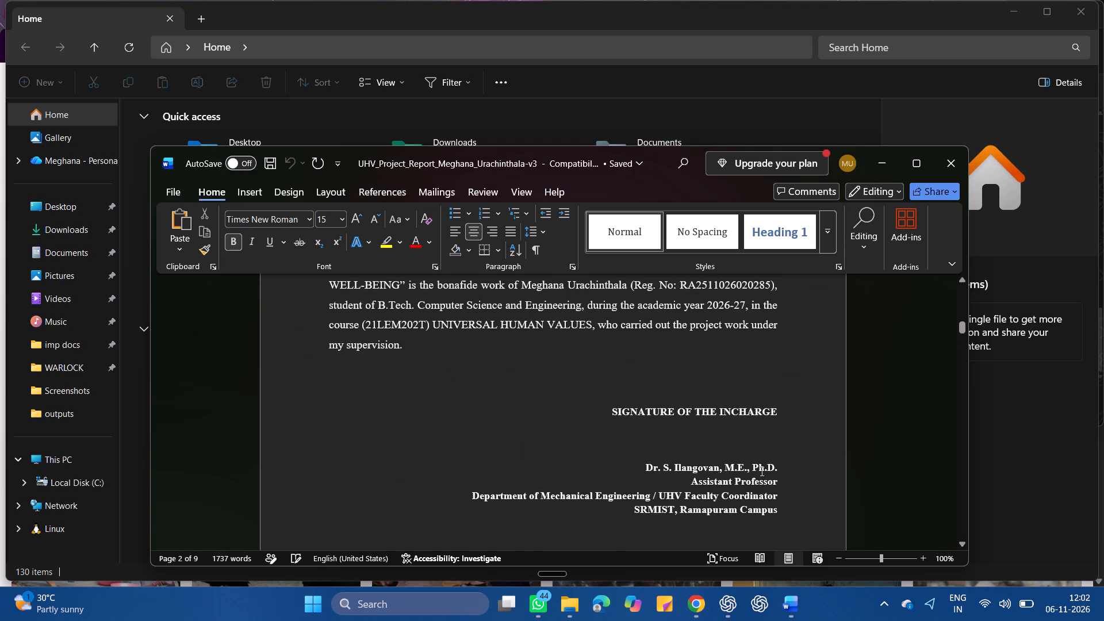
left_click(779, 466)
key("BackSpace")
key("BackSpace")
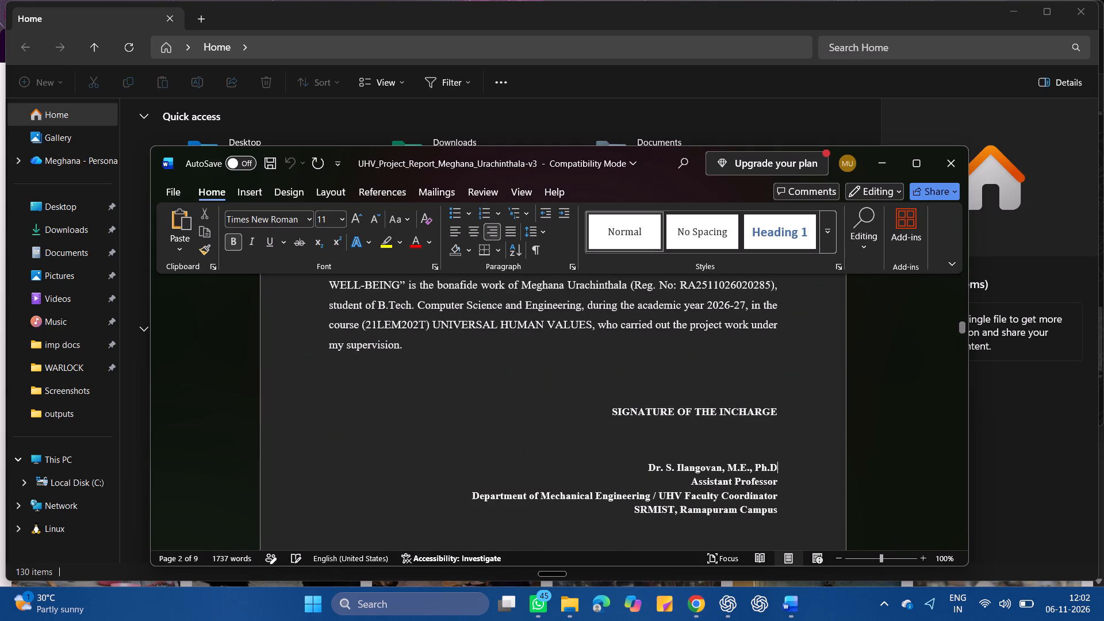
key("BackSpace")
key("BackSpace")
key("BackSpace")
key("BackSpace")
key("BackSpace")
key("BackSpace")
key("BackSpace")
key("BackSpace")
key("BackSpace")
key("BackSpace")
key("BackSpace")
key("BackSpace")
key("BackSpace")
key("BackSpace")
key("BackSpace")
key("BackSpace")
key("BackSpace")
key("BackSpace")
key("BackSpace")
key("BackSpace")
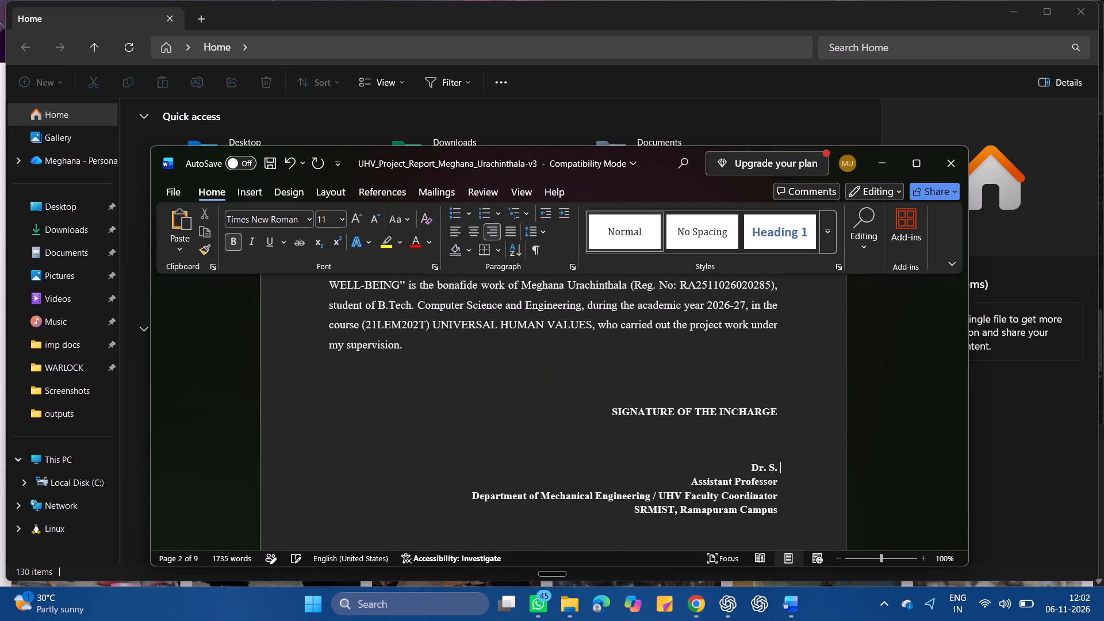
key("BackSpace")
key("BackSpace")
key("BackSpace")
key("shift+e")
key("period")
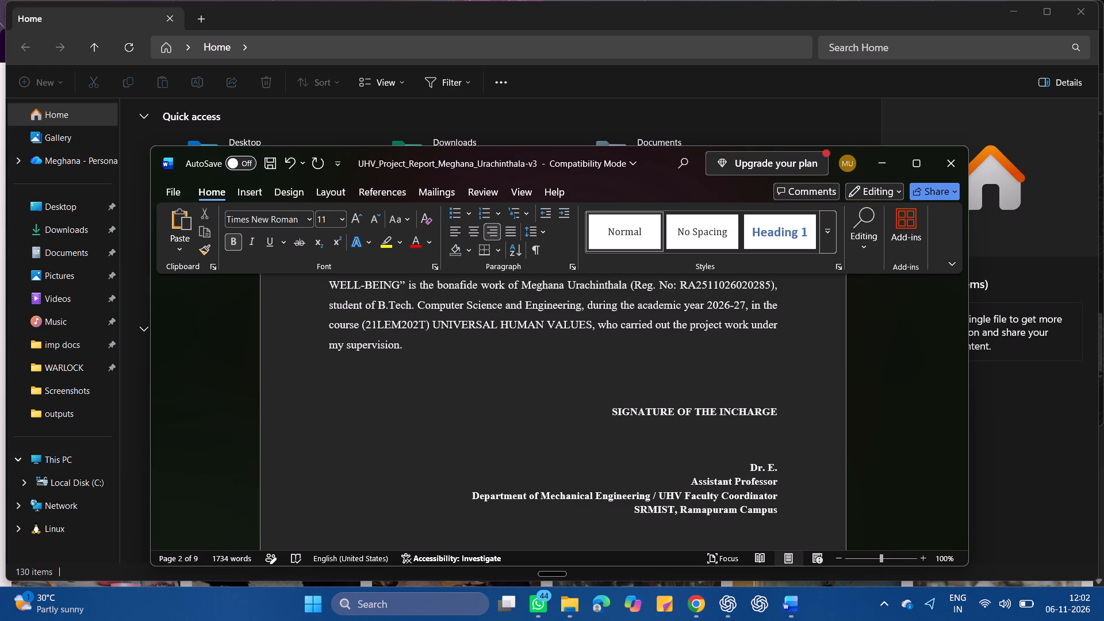
key("shift+b")
type("ala")
type("hi")
key("BackSpace")
key("BackSpace")
type("ji")
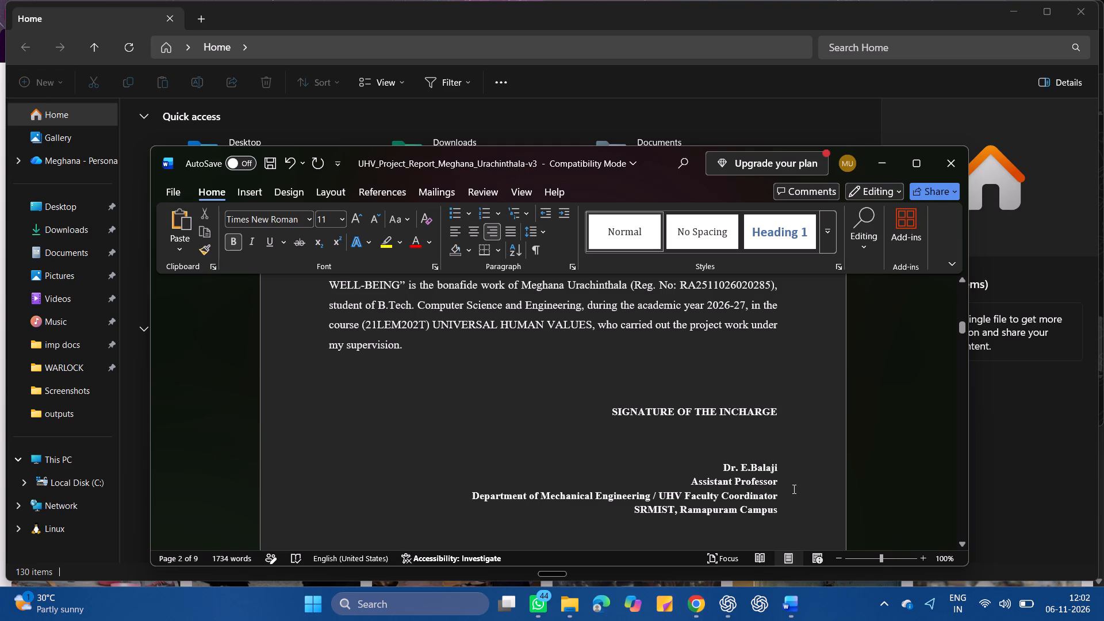
Replace the "Assistant Professor" line below the in-charge's name with "Faculty" on its own line.
key("Down")
key("BackSpace")
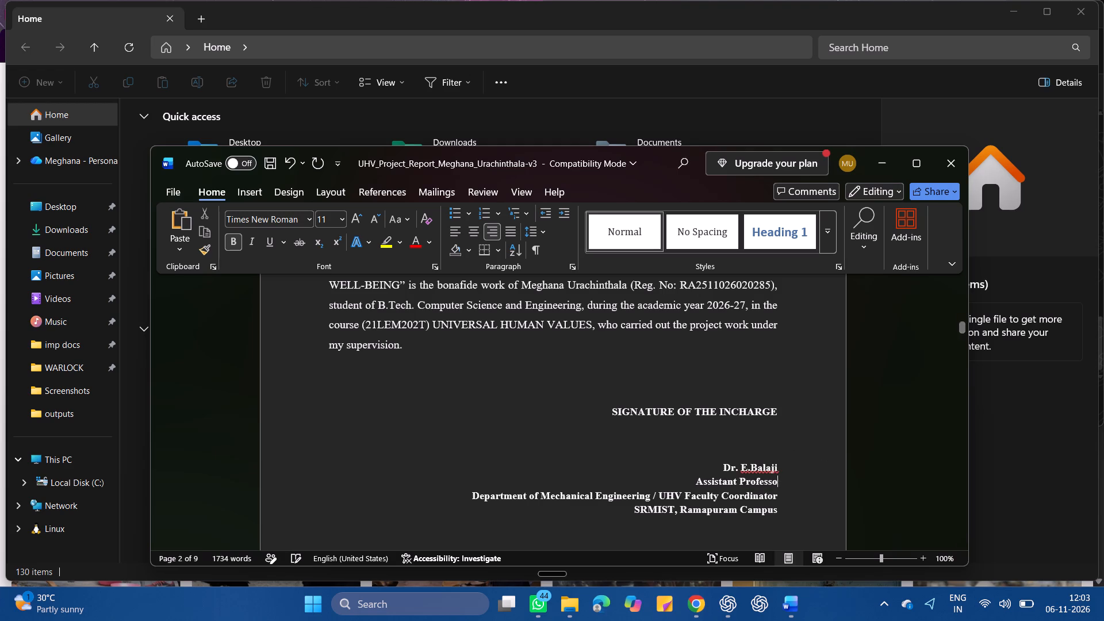
key("BackSpace")
key("BackSpace")
key("BackSpace")
key("BackSpace")
key("BackSpace")
key("BackSpace")
key("BackSpace")
key("BackSpace")
key("BackSpace")
key("BackSpace")
key("BackSpace")
key("BackSpace")
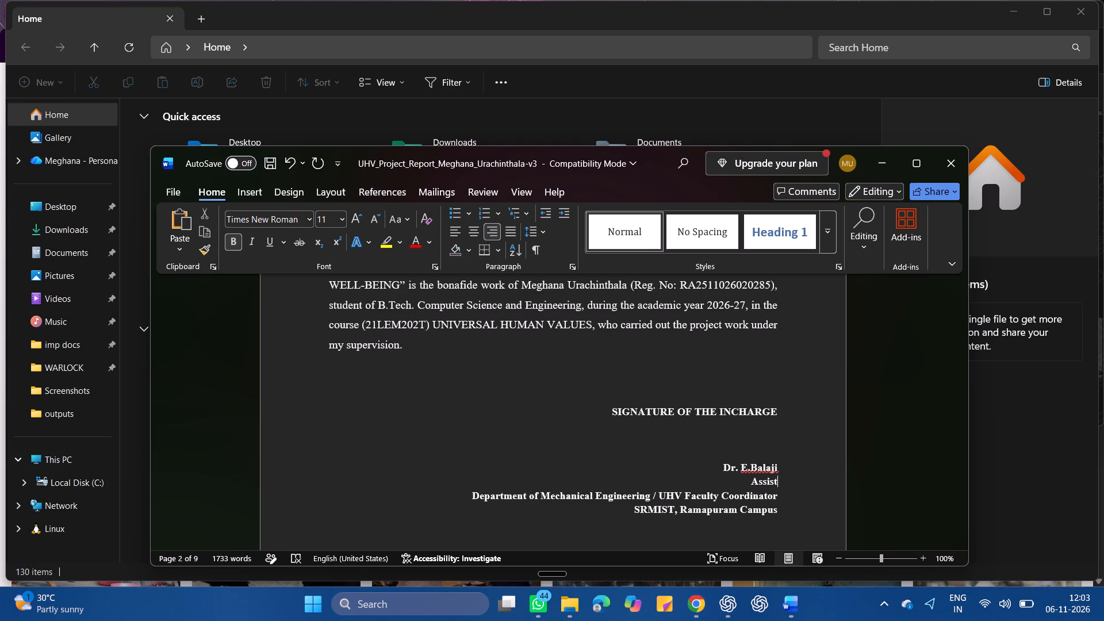
key("BackSpace")
key("BackSpace")
key("BackSpace")
key("BackSpace")
key("BackSpace")
key("BackSpace")
key("BackSpace")
key("Return")
key("Return")
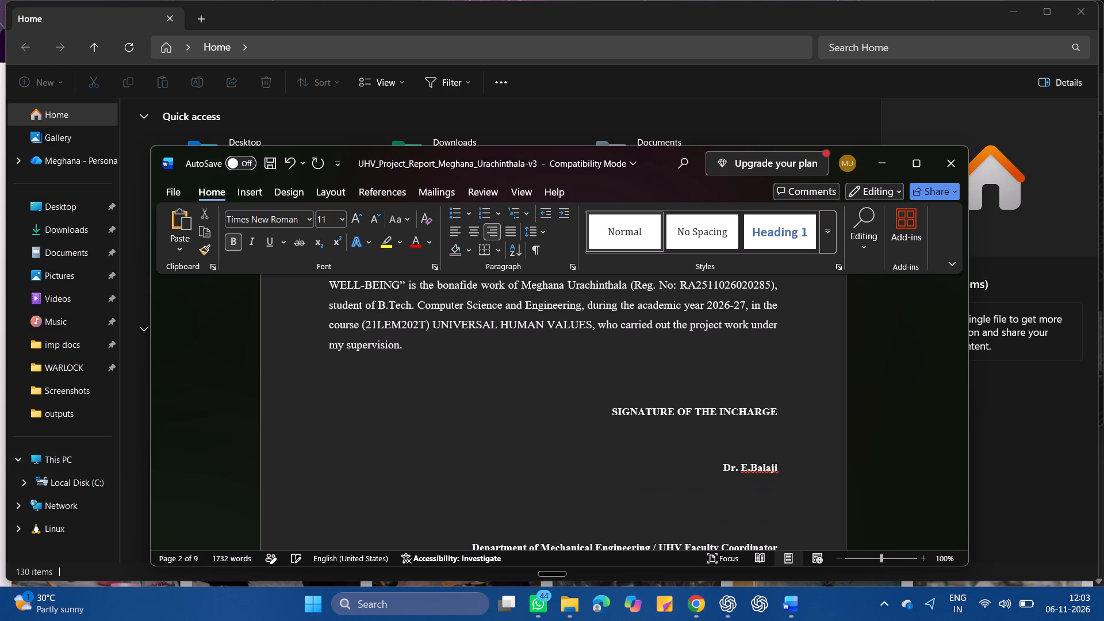
key("BackSpace")
key("BackSpace")
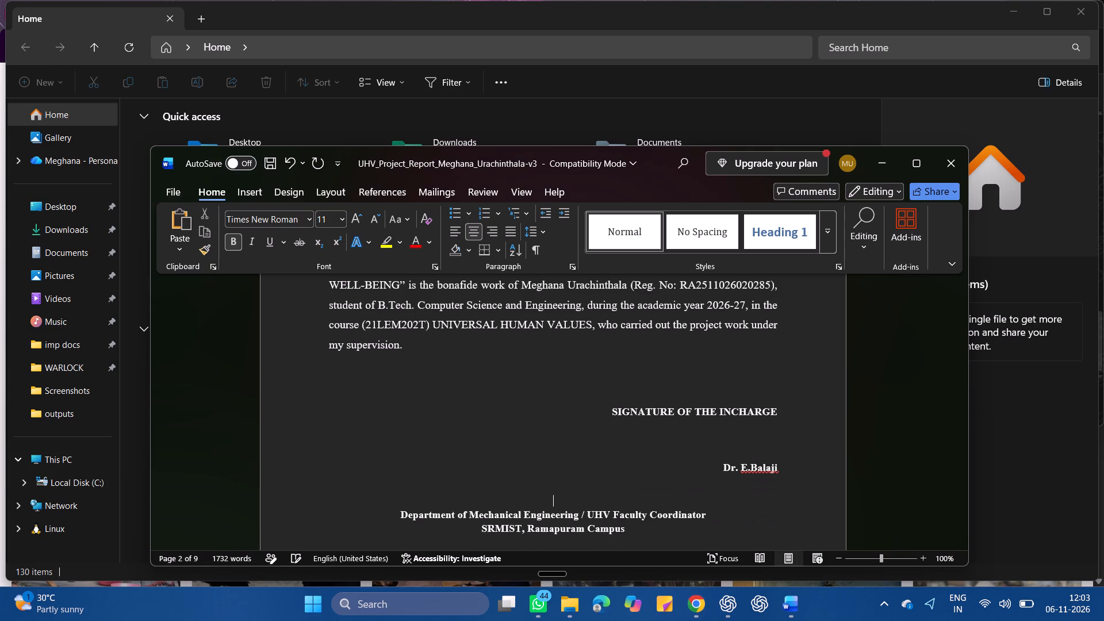
key("BackSpace")
key("BackSpace")
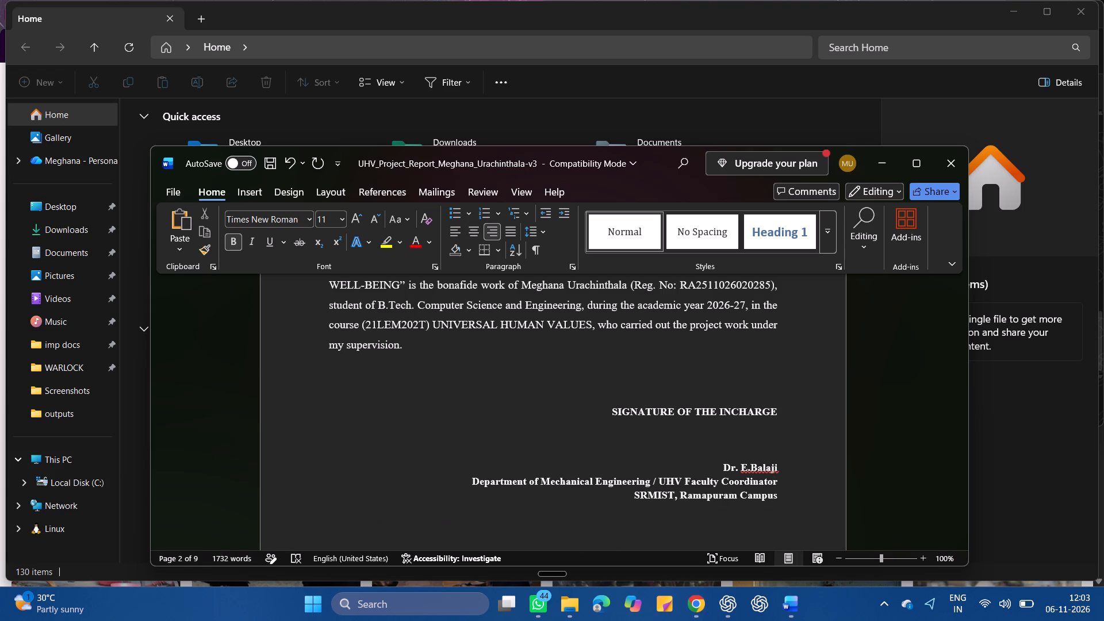
key("Return")
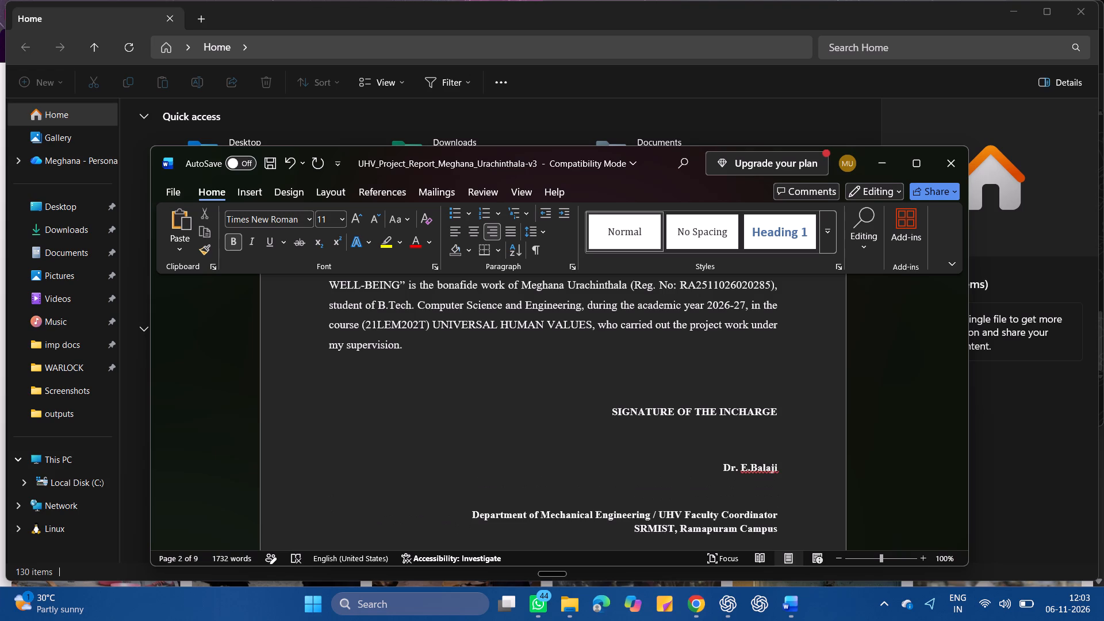
type("fa")
key("BackSpace")
key("BackSpace")
type("Fa")
type("culty")
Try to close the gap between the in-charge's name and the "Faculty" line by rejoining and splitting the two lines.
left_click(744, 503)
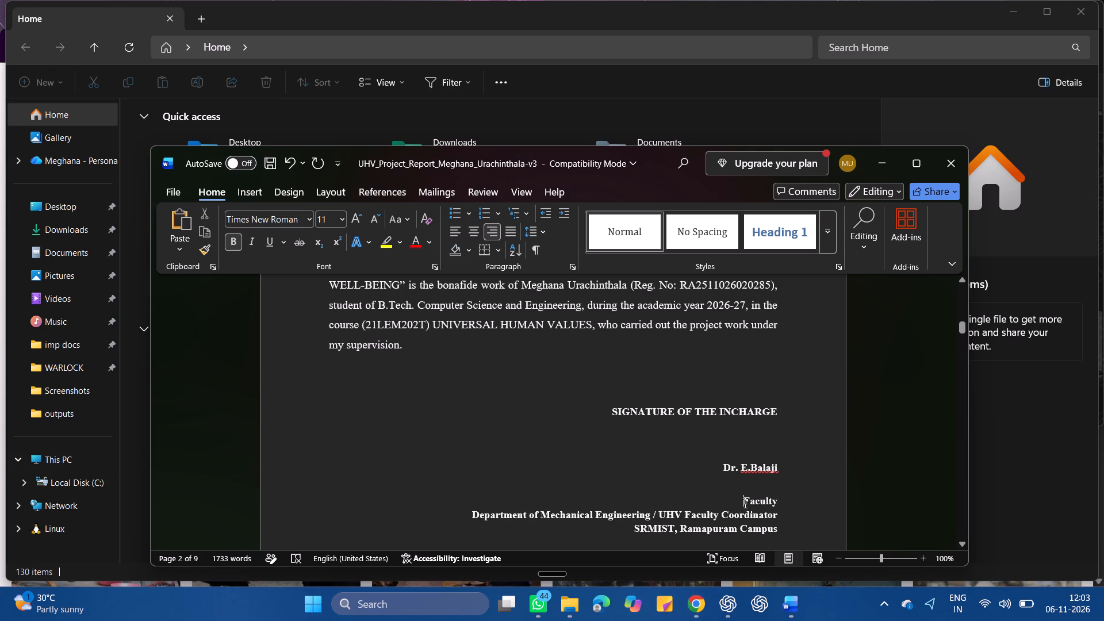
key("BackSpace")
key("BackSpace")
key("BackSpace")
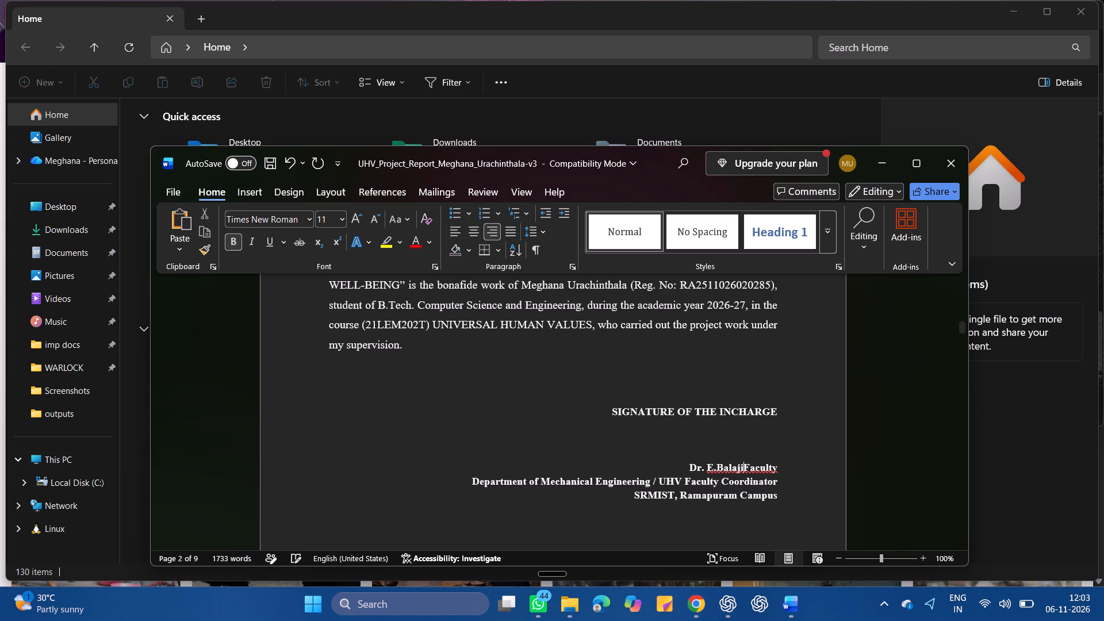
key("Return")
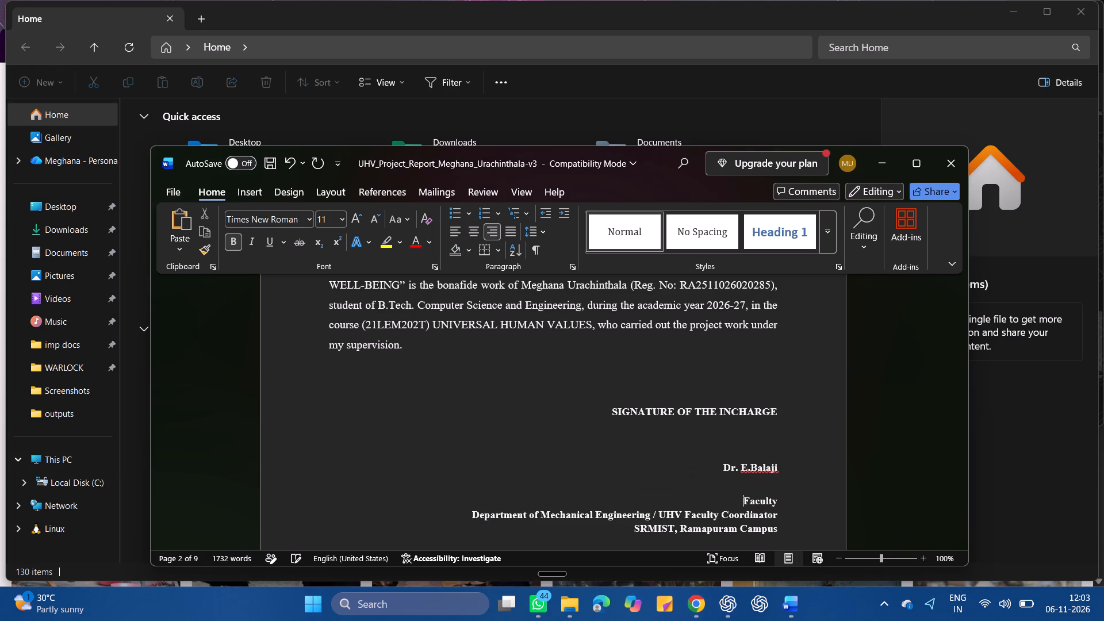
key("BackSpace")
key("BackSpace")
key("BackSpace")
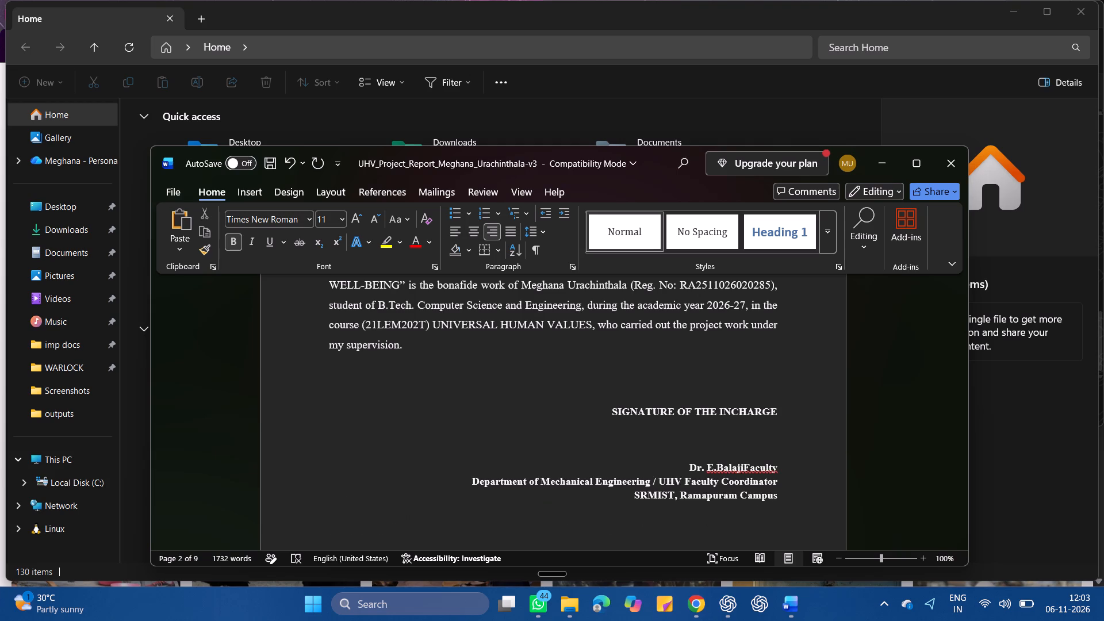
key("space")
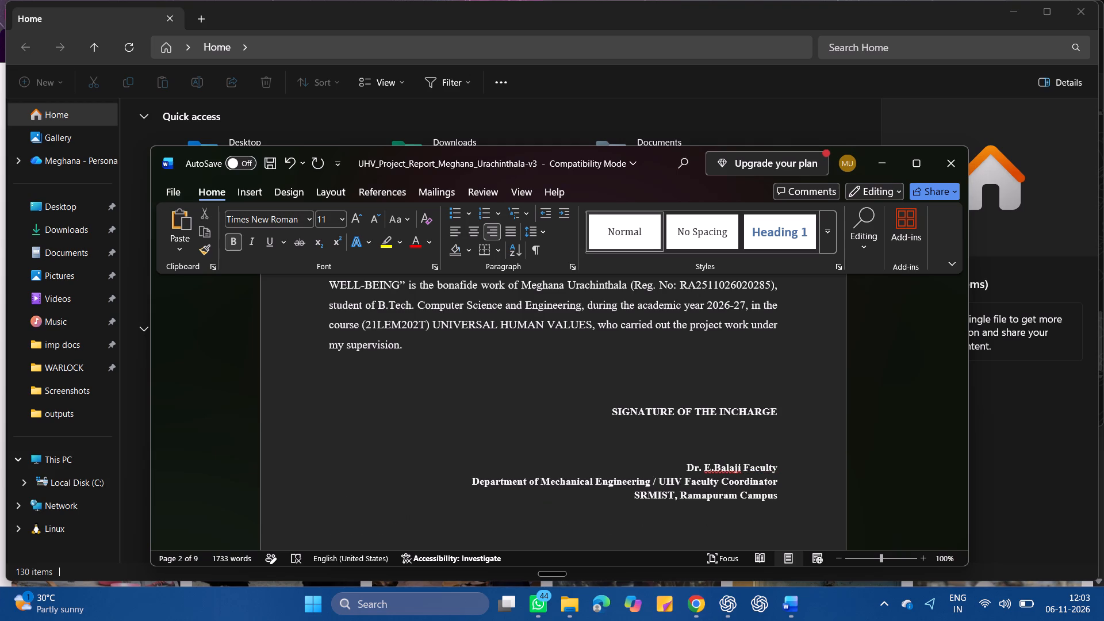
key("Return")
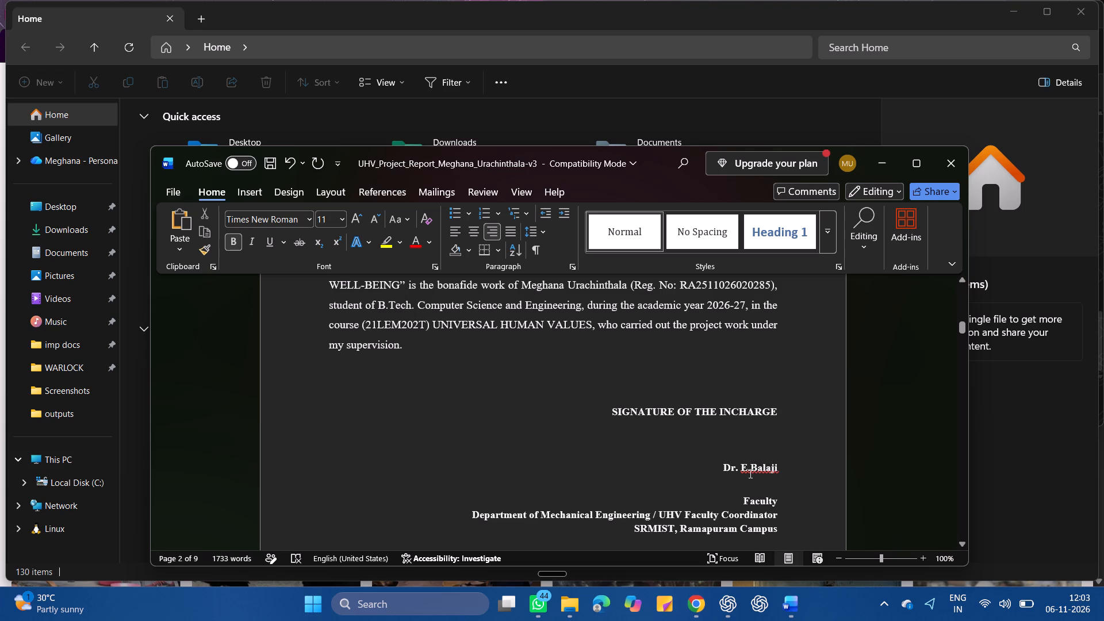
Delete the two existing pictures belonging to Figure 1 and Figure 2 in the Campus Awareness Activity & Field Work Documentation section.
scroll(687, 421, "down", 12)
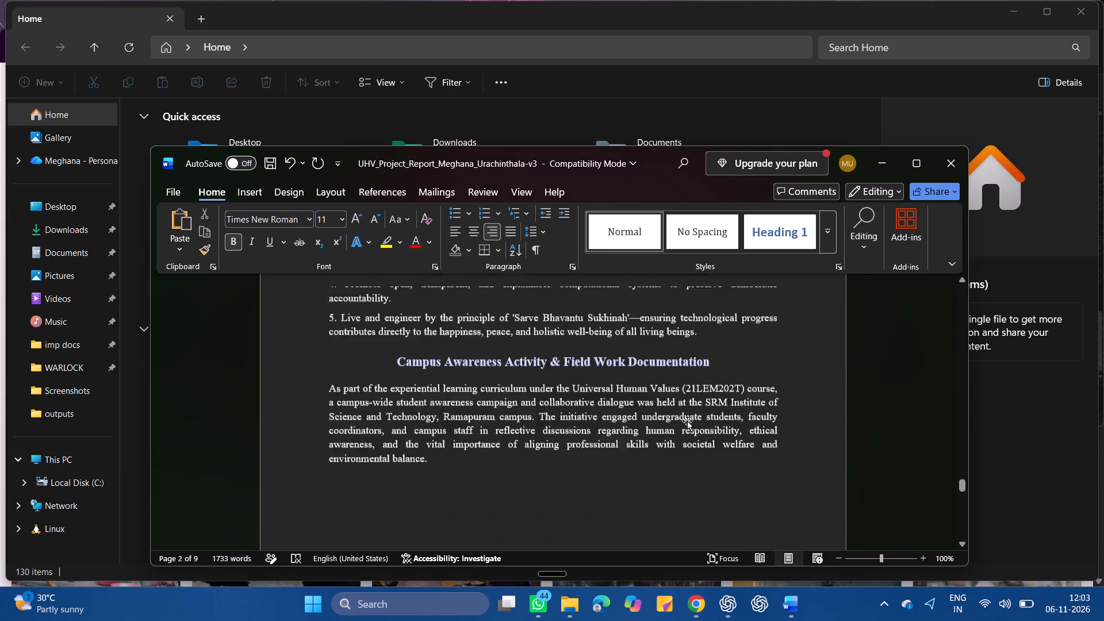
scroll(687, 421, "down", 1)
left_click(636, 430)
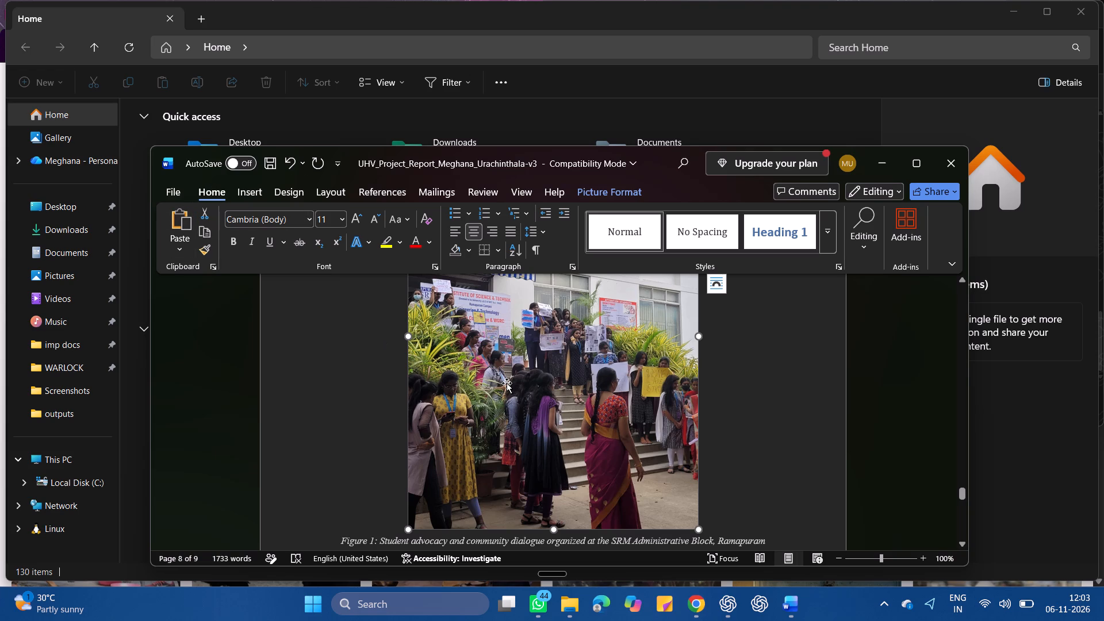
key("Delete")
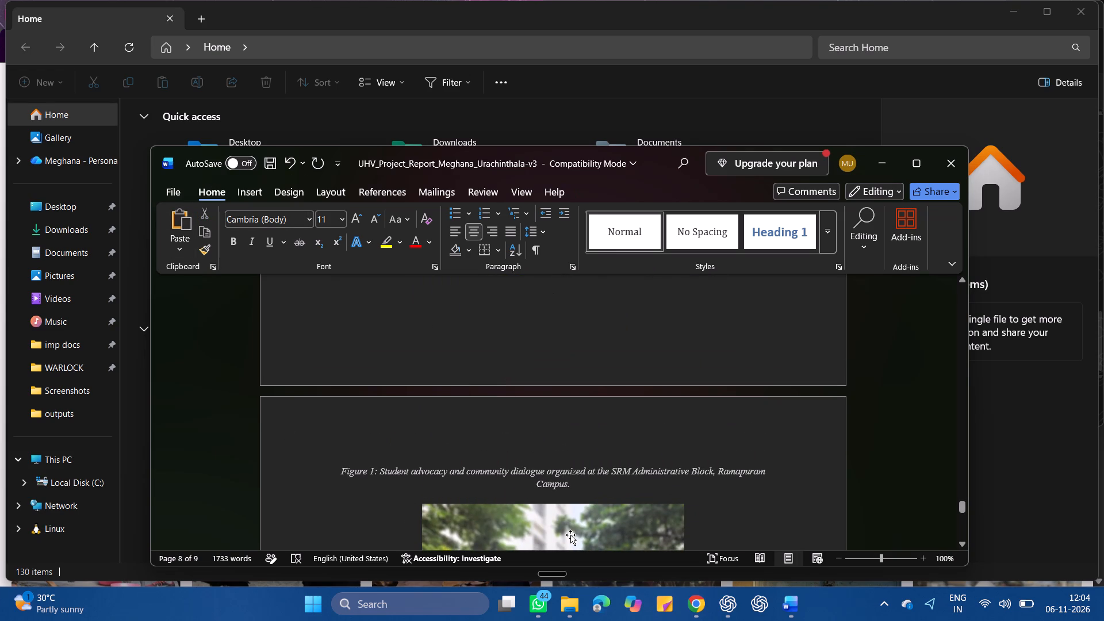
scroll(570, 535, "down", 1)
left_click(558, 516)
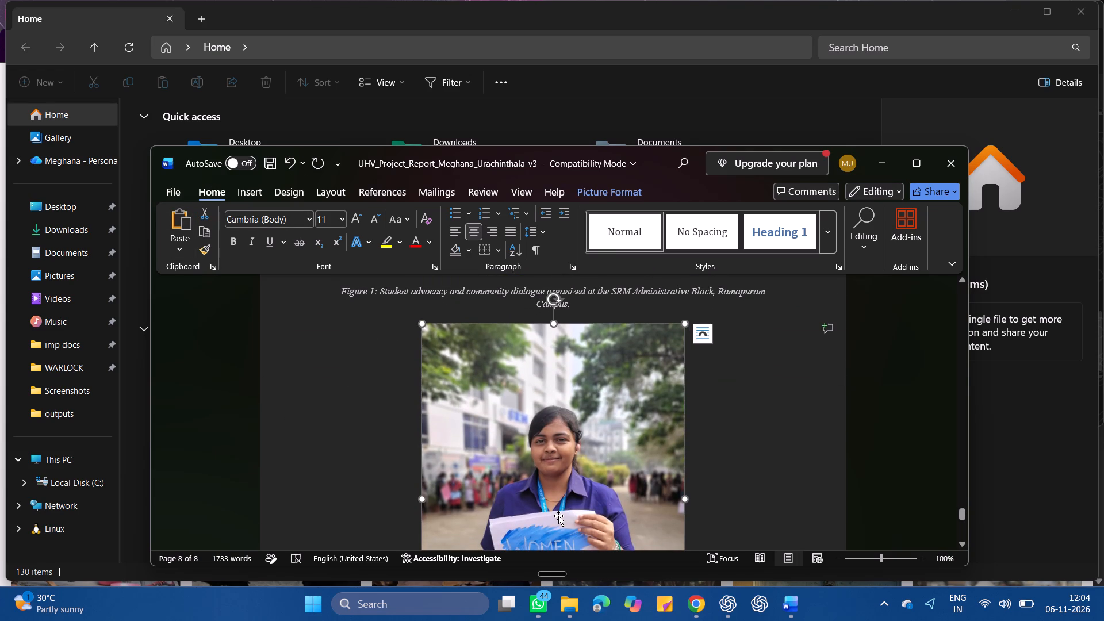
key("Delete")
Review the report's pages from the field work section back to the bonafide certificate and down to the abstract.
scroll(558, 516, "up", 2)
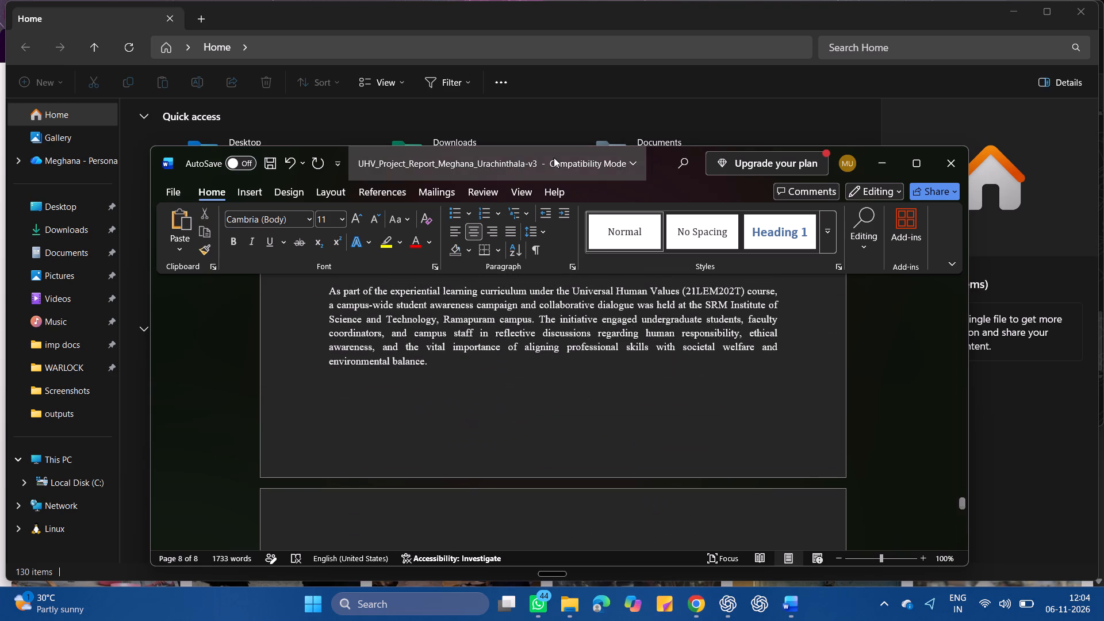
scroll(720, 496, "up", 3)
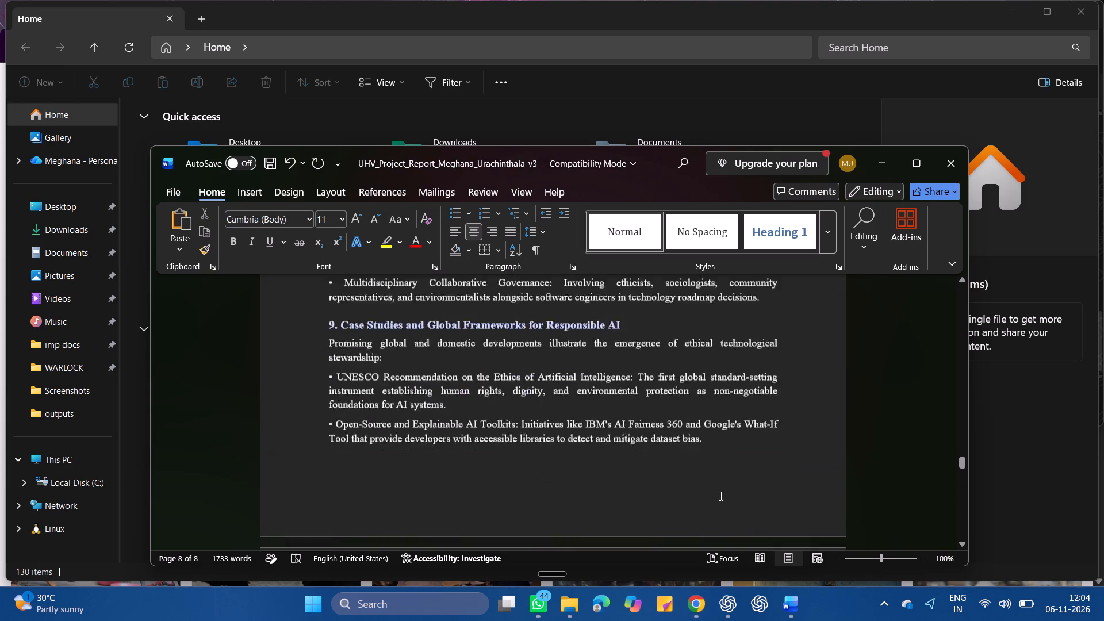
scroll(720, 496, "up", 6)
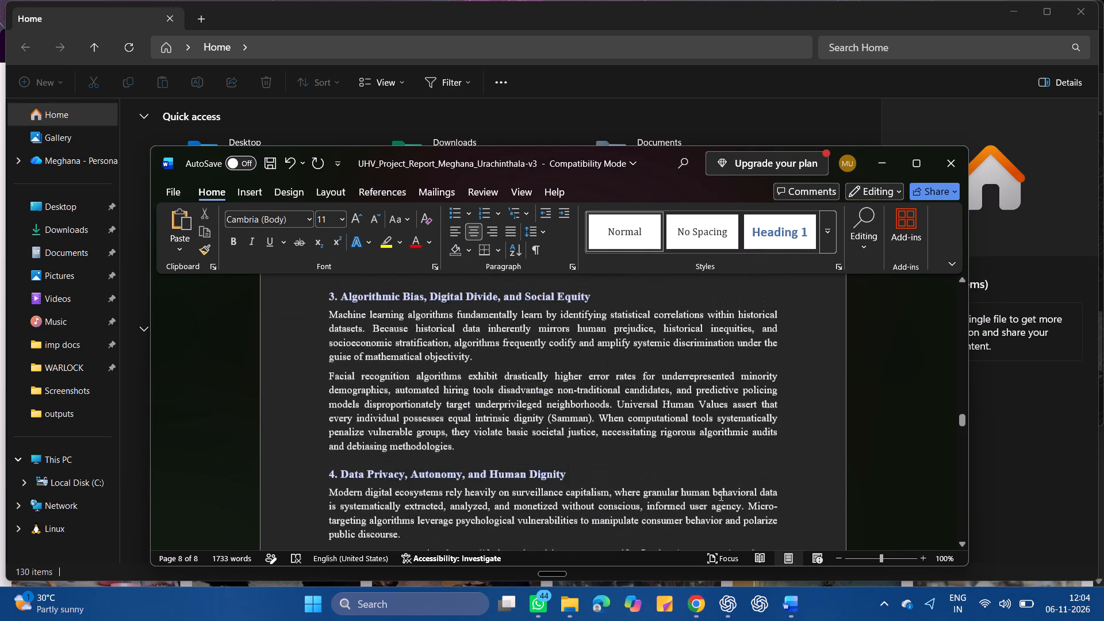
scroll(720, 496, "up", 6)
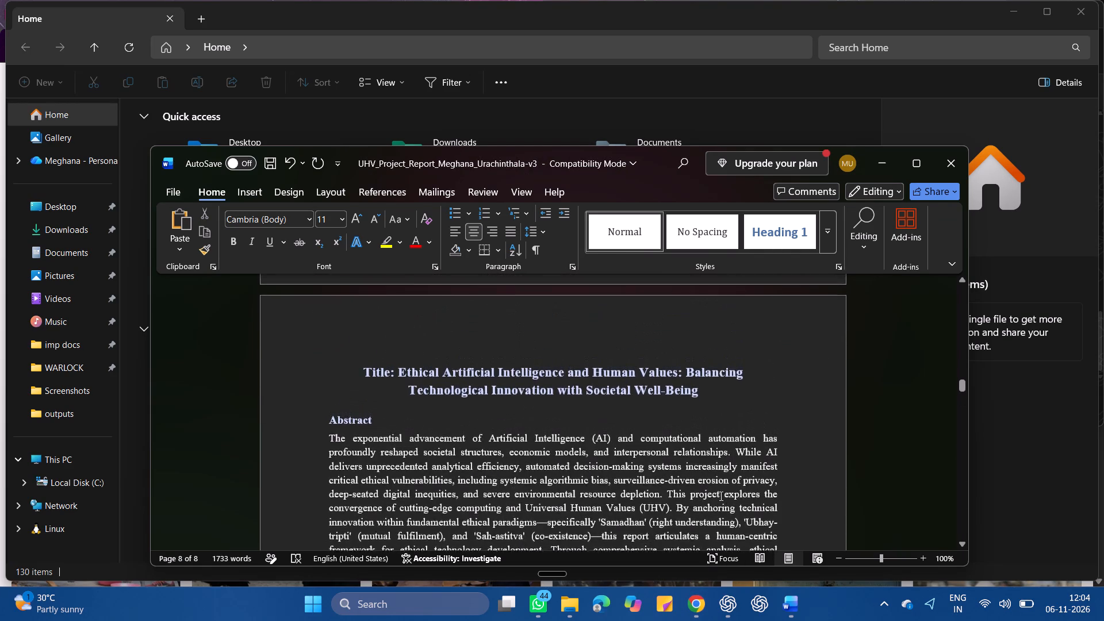
scroll(720, 496, "up", 3)
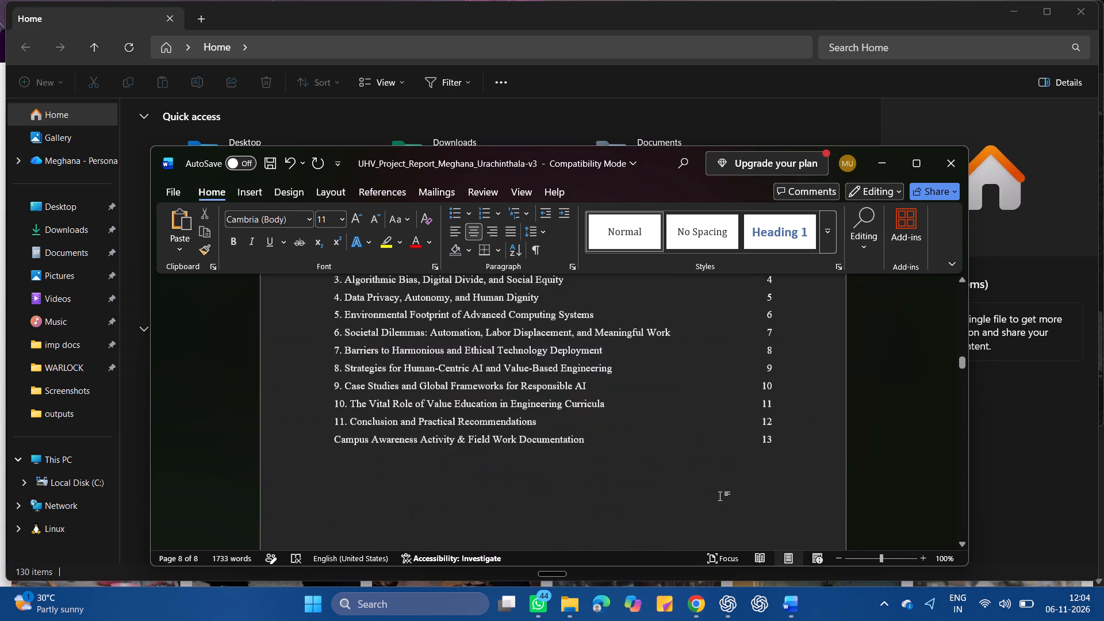
scroll(720, 496, "up", 2)
scroll(720, 496, "down", 1)
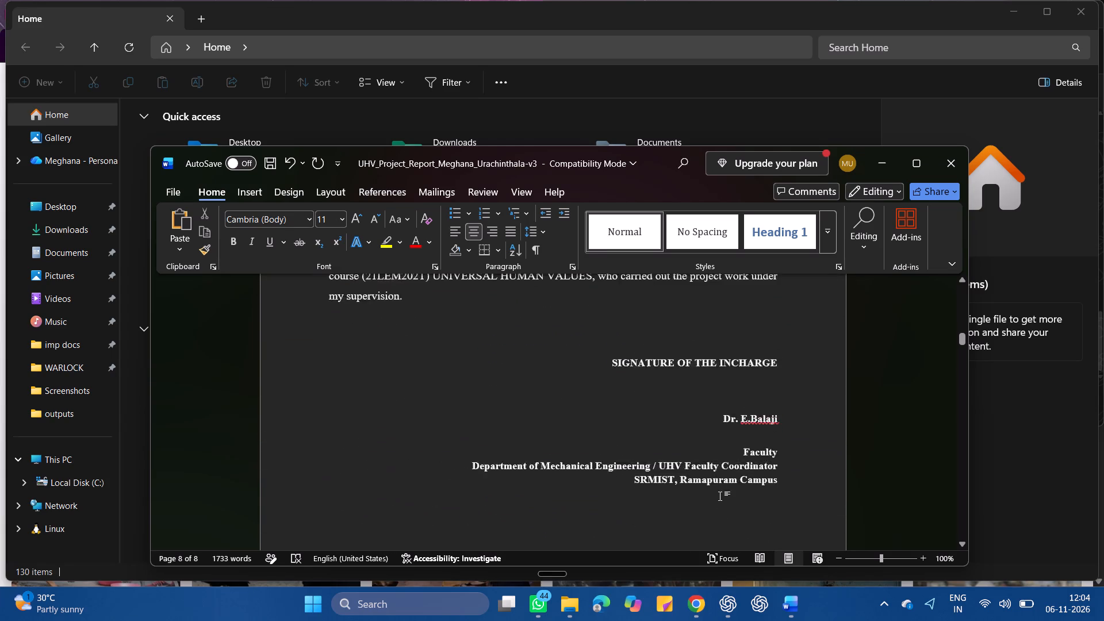
scroll(720, 496, "down", 4)
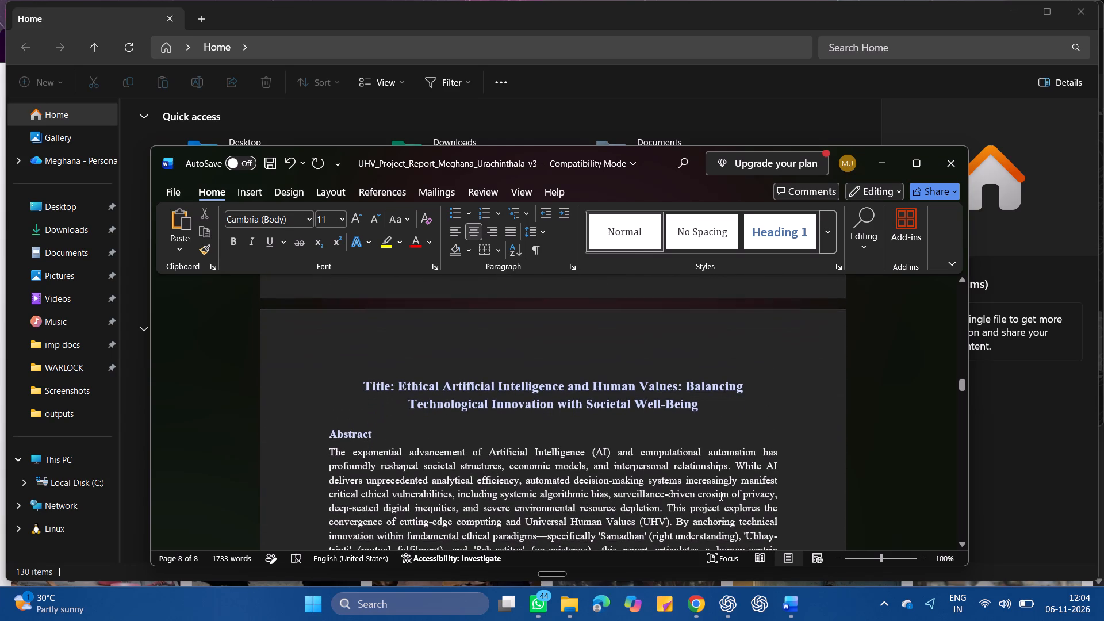
Switch to Chrome, return to the Pinterest results for "feeding a dog" and open the "Food and Vaccination for Street Dogs" pin.
left_click(698, 604)
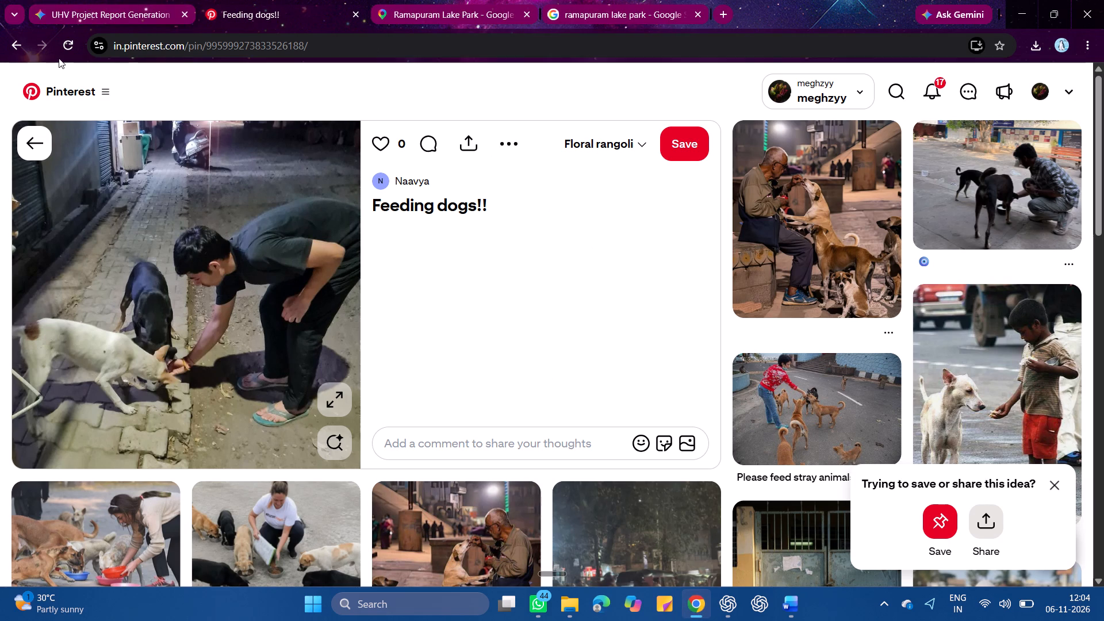
left_click(30, 132)
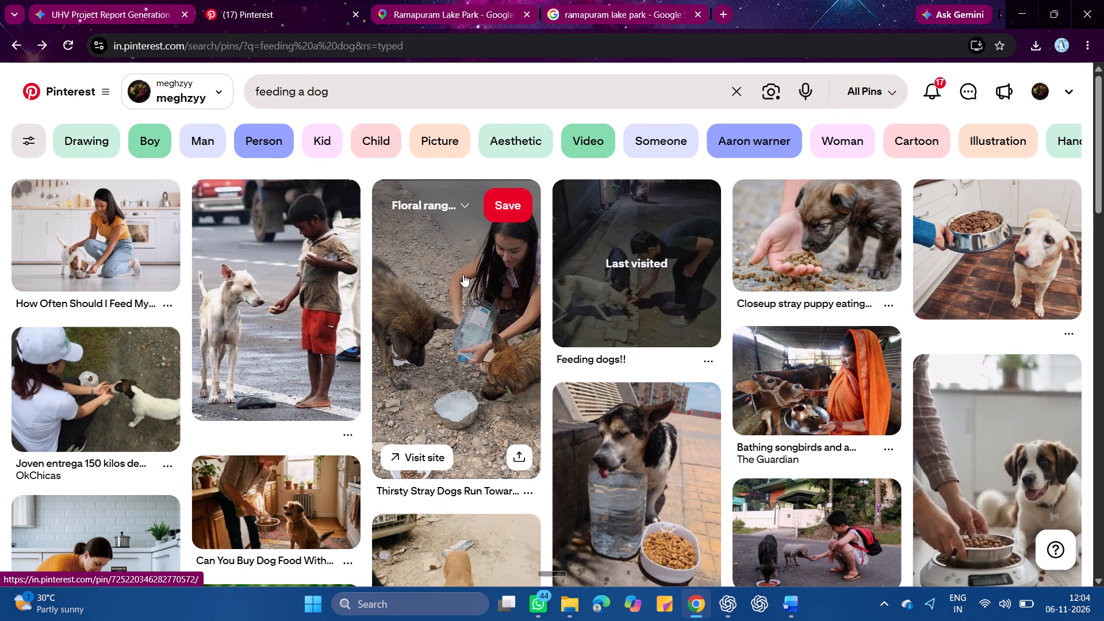
scroll(463, 274, "down", 1)
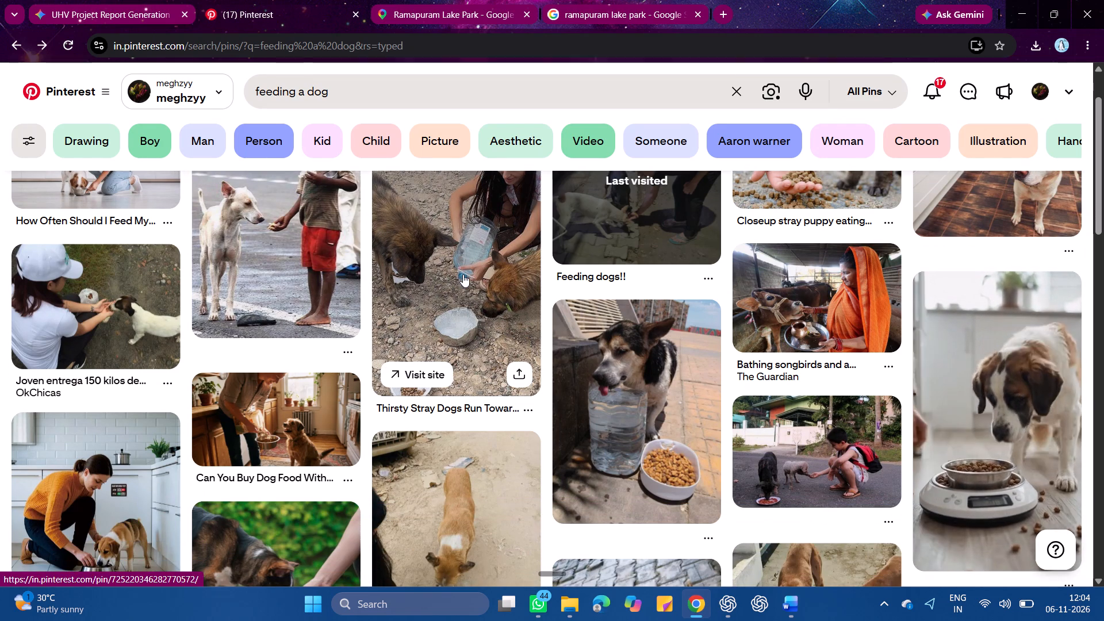
scroll(463, 274, "down", 3)
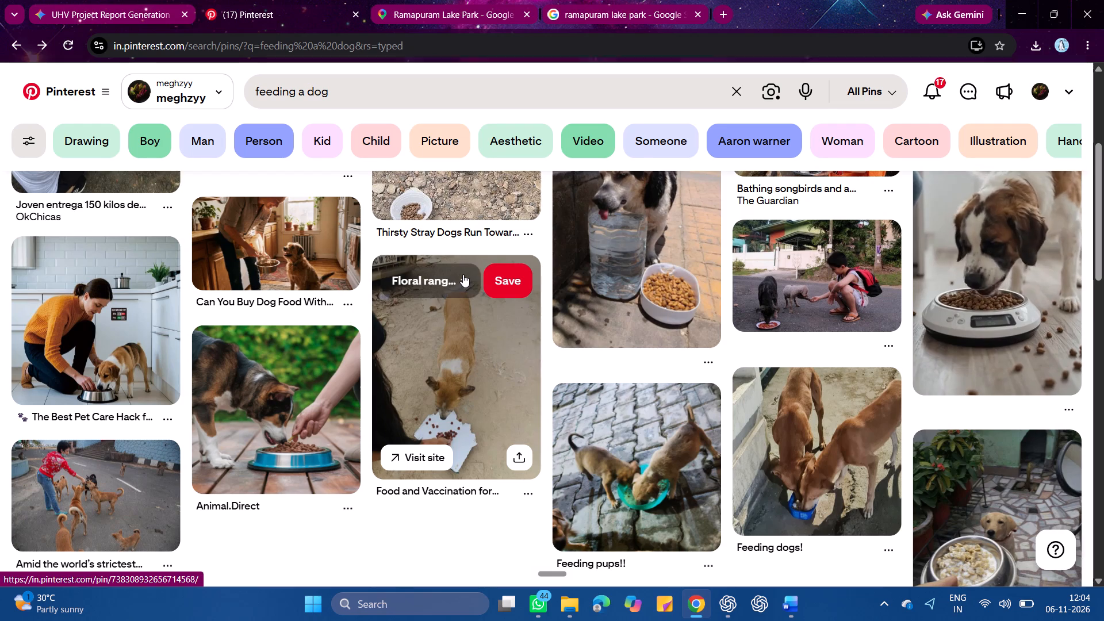
scroll(463, 274, "down", 1)
left_click(436, 304)
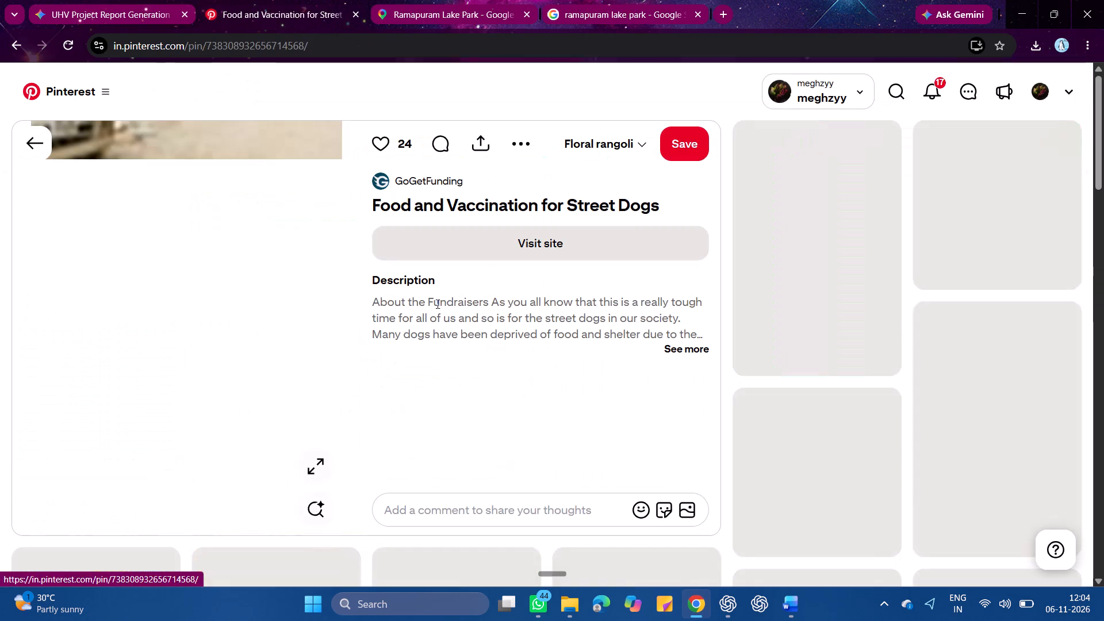
Look over the related pins, then copy the picture of the "Food and Vaccination for Street Dogs" pin.
scroll(330, 362, "up", 1)
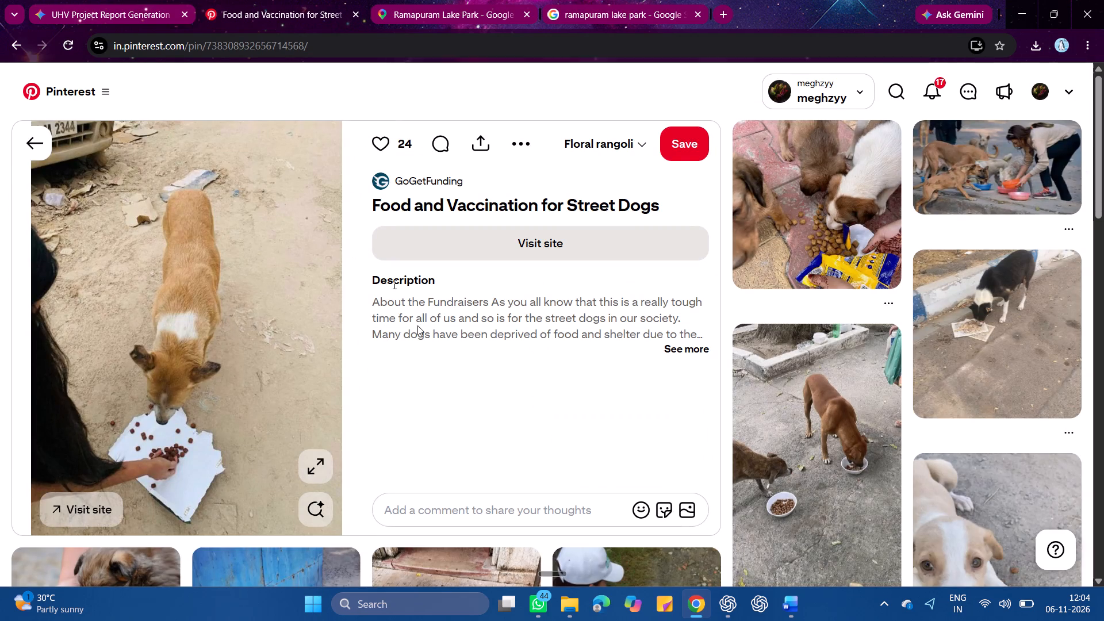
scroll(417, 325, "down", 2)
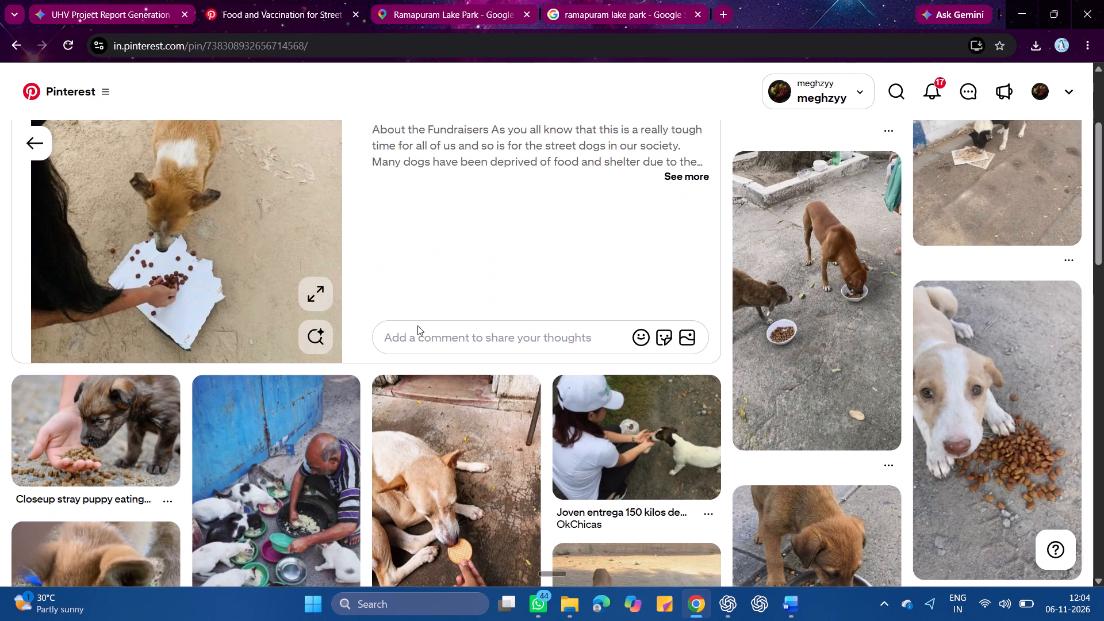
scroll(417, 325, "up", 2)
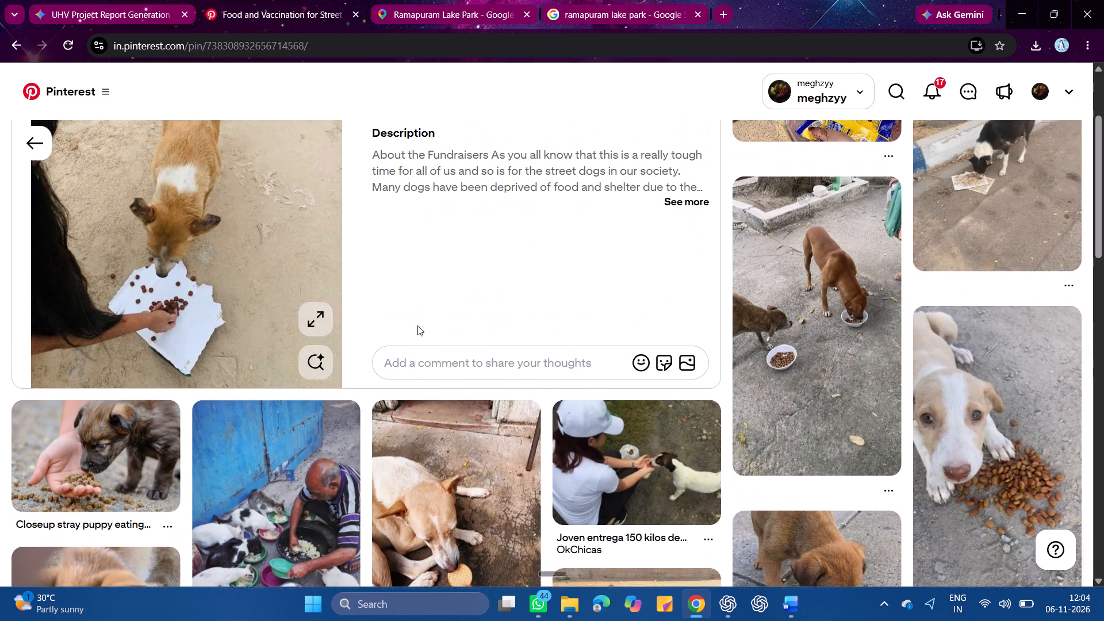
scroll(417, 325, "up", 1)
scroll(417, 325, "down", 3)
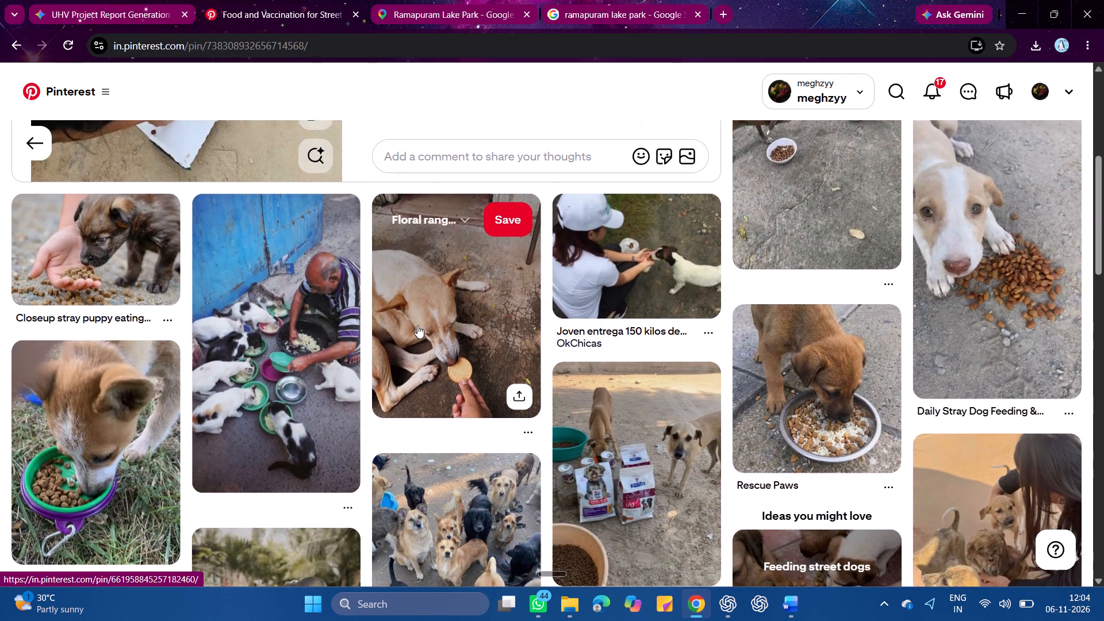
scroll(417, 325, "down", 3)
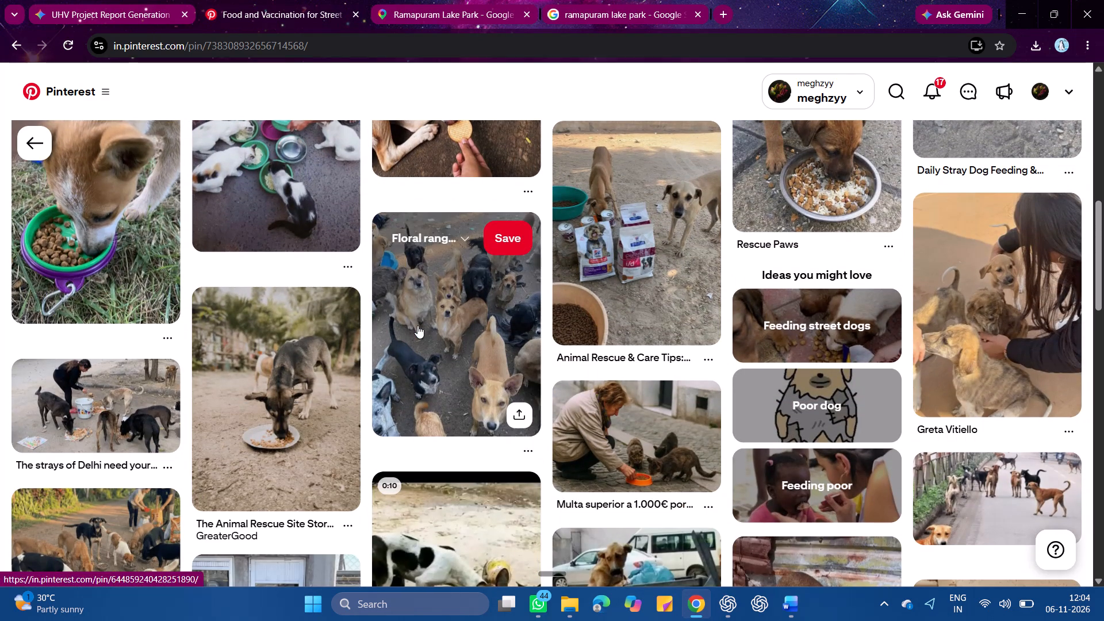
scroll(417, 325, "up", 5)
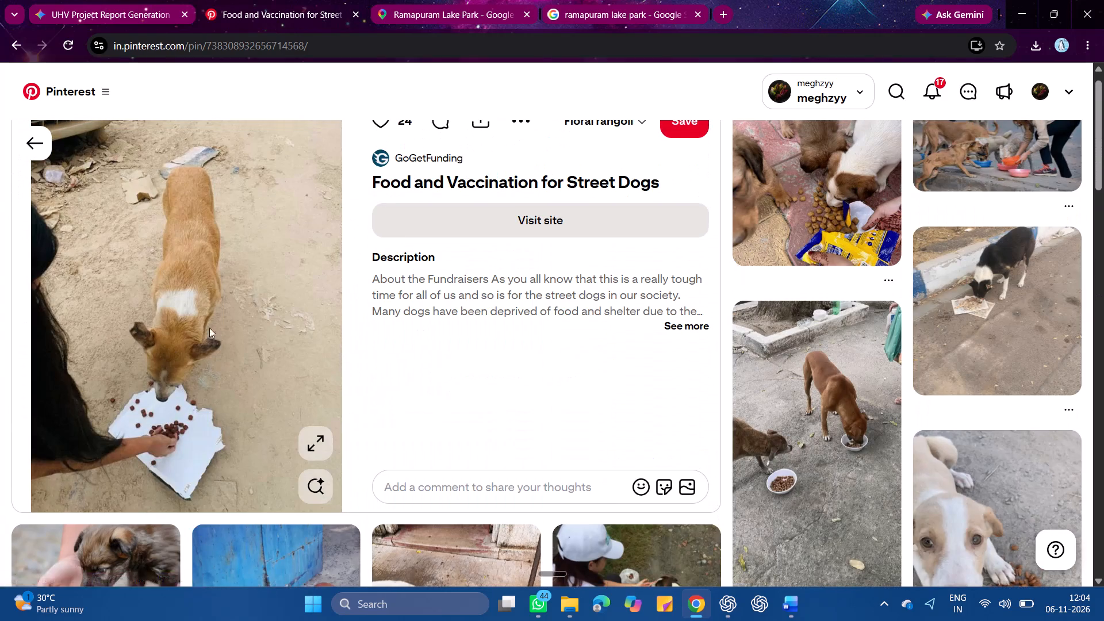
right_click(205, 365)
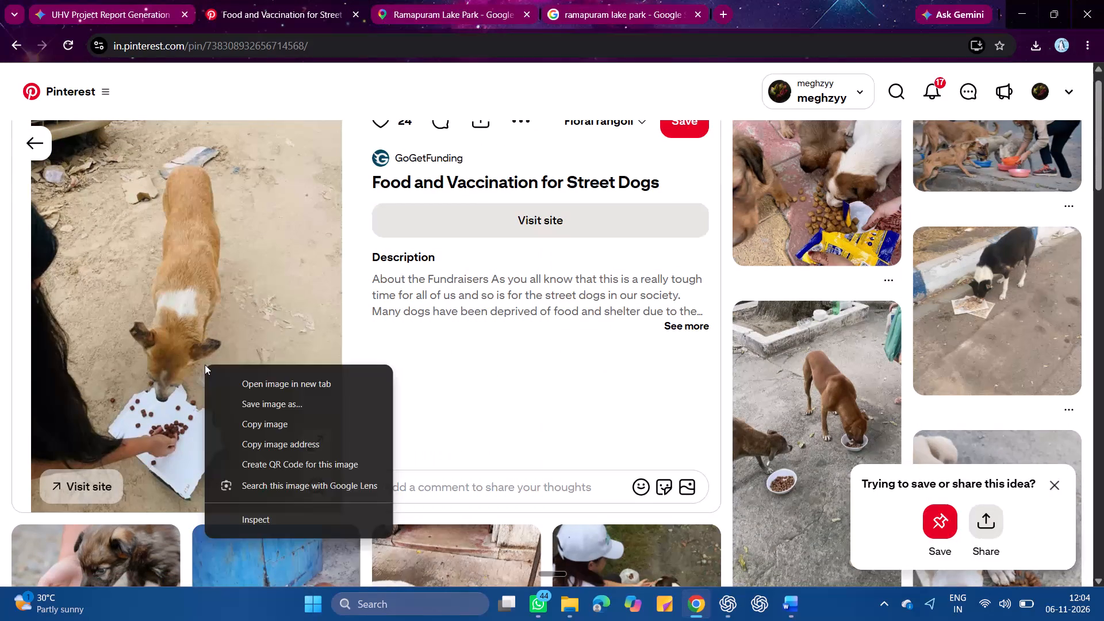
left_click(343, 423)
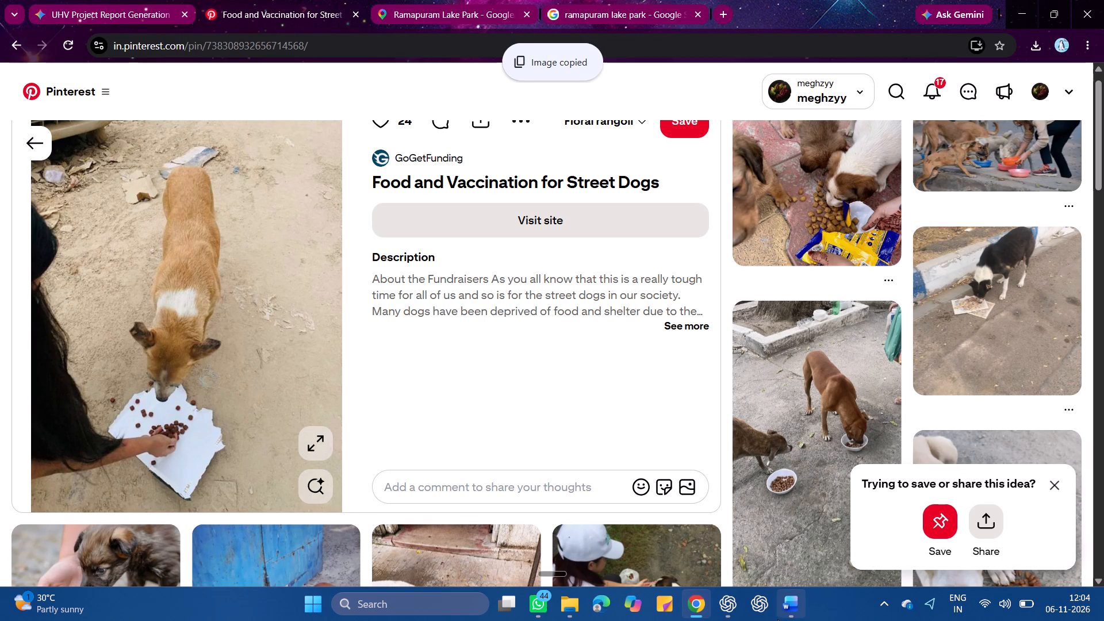
Switch back to the Word report and paste the copied dog-feeding picture directly before the Figure 1 caption.
left_click(788, 549)
scroll(773, 474, "down", 2)
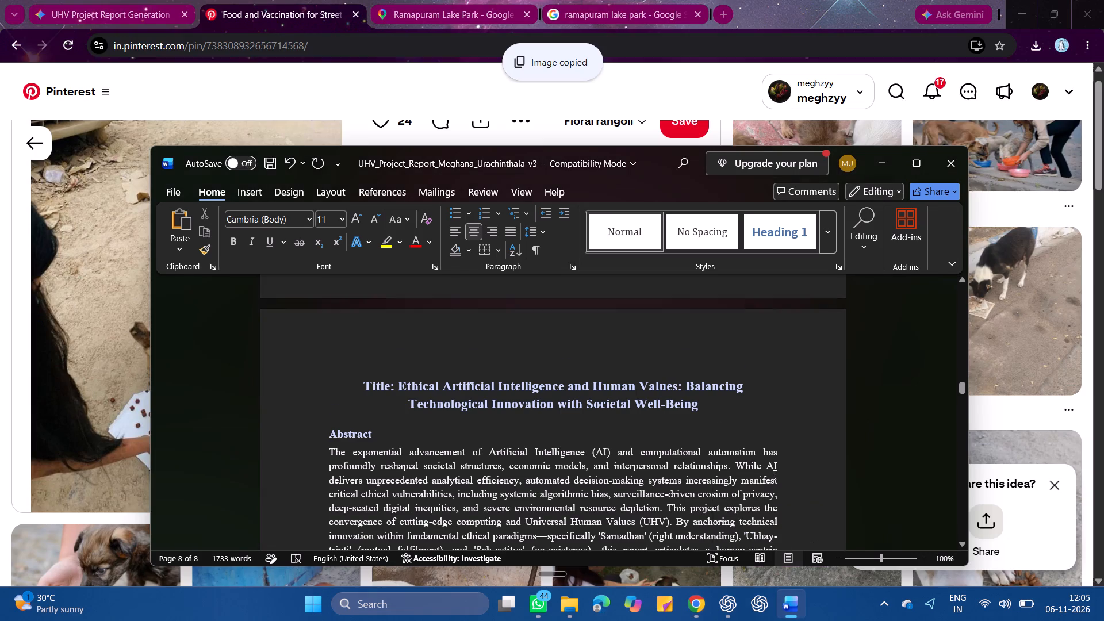
scroll(773, 474, "down", 16)
scroll(773, 474, "up", 1)
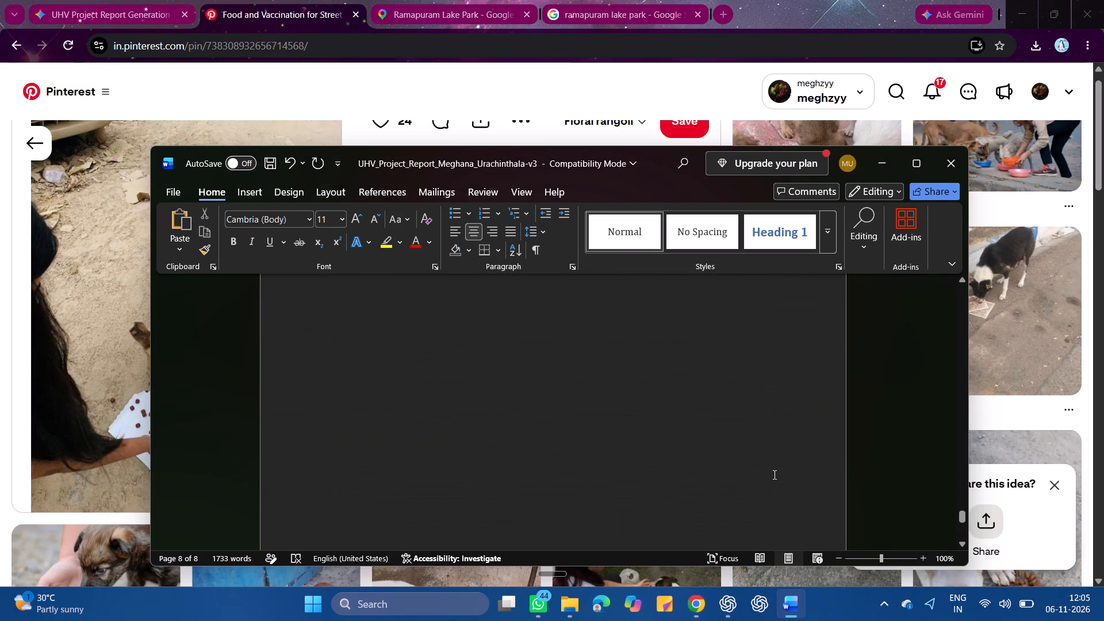
scroll(773, 474, "up", 1)
scroll(773, 474, "down", 1)
scroll(773, 474, "up", 2)
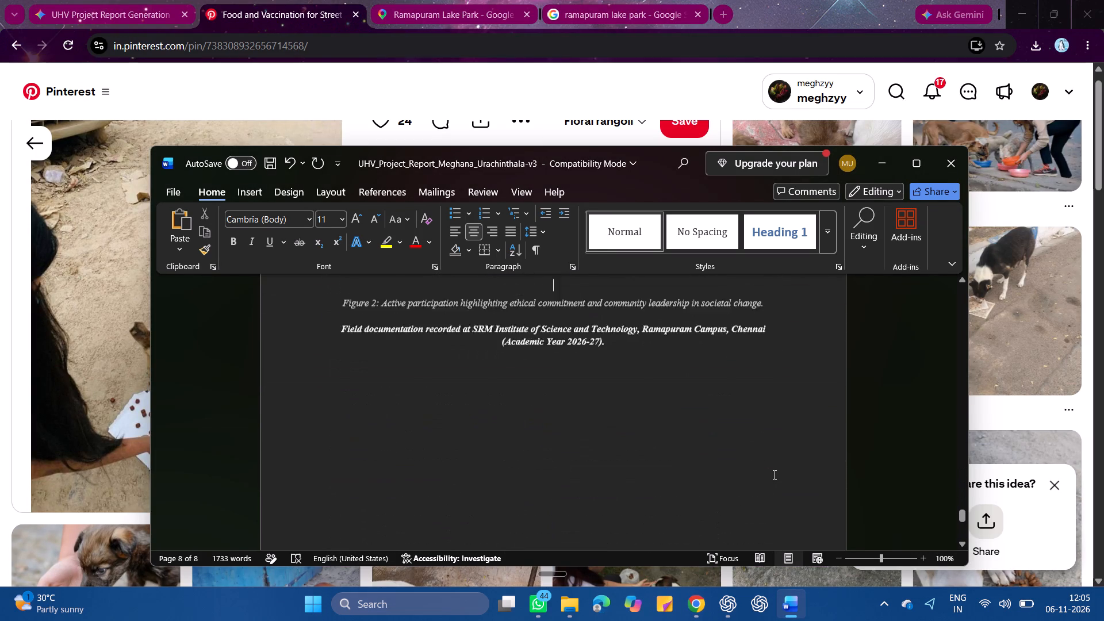
scroll(773, 474, "up", 2)
scroll(773, 474, "down", 1)
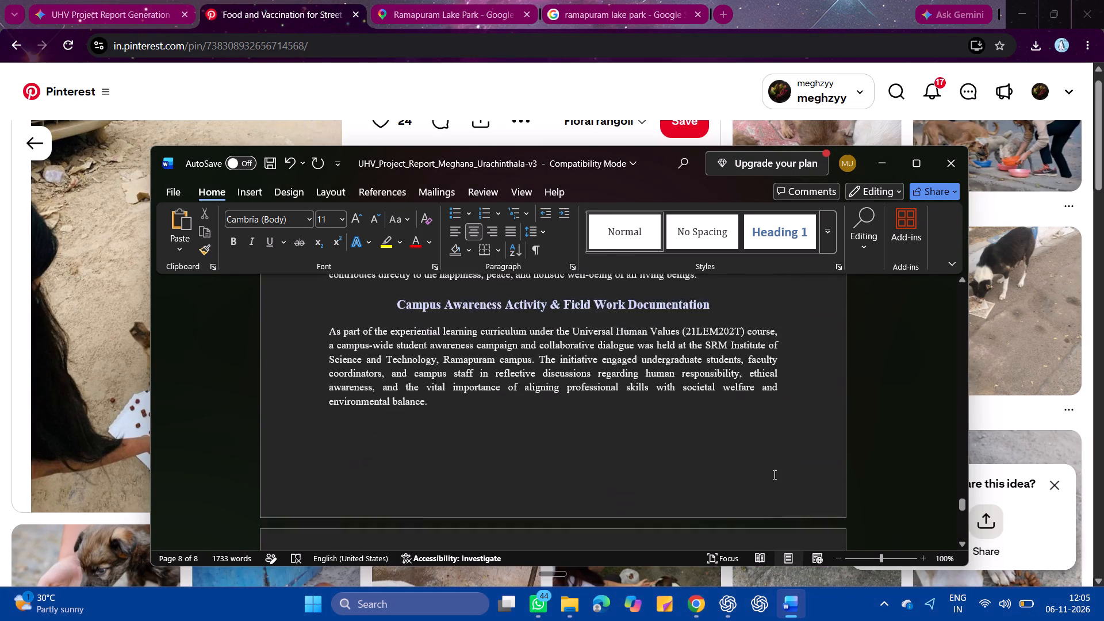
scroll(773, 474, "down", 1)
left_click(562, 432)
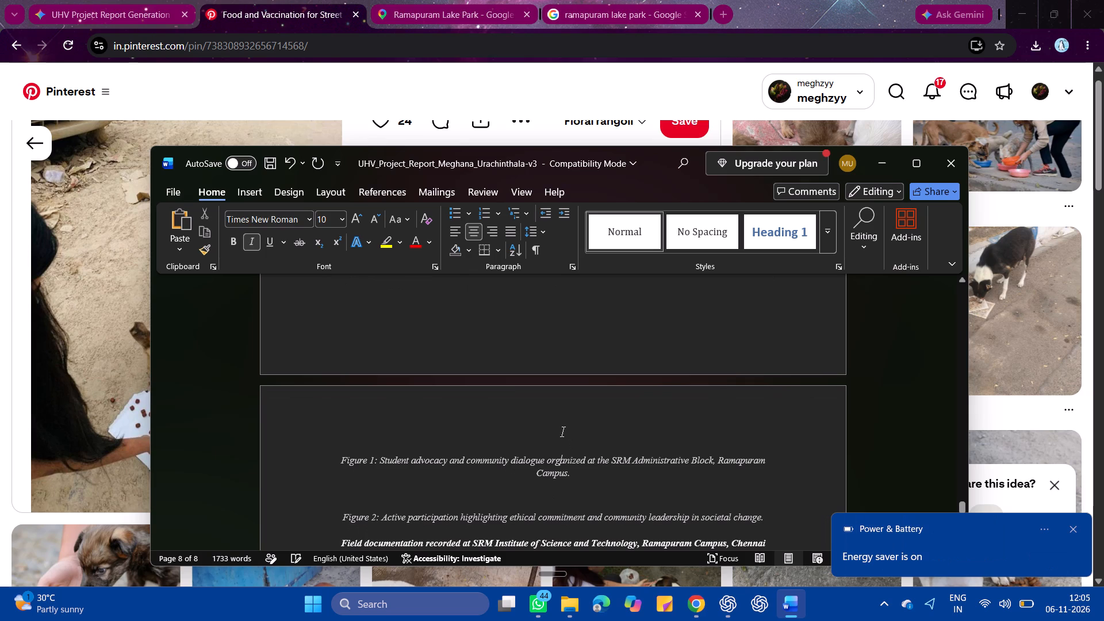
left_click(373, 431)
left_click(336, 446)
key("ctrl+v")
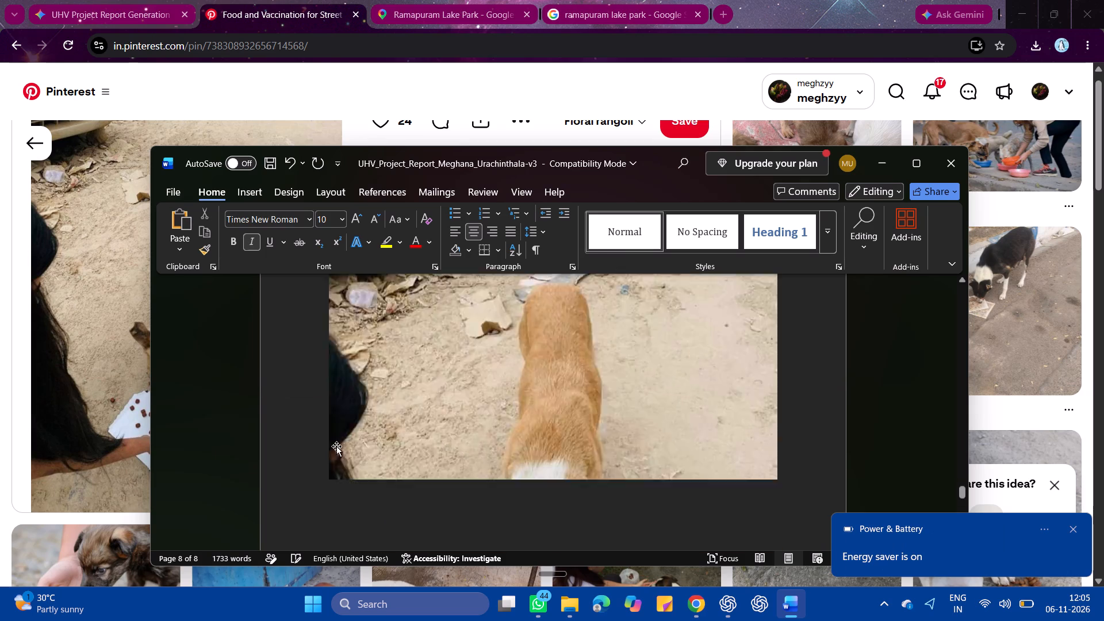
Replace the Figure 1 caption's text after "Figure 1:" with "feeding a street dog".
scroll(457, 432, "down", 1)
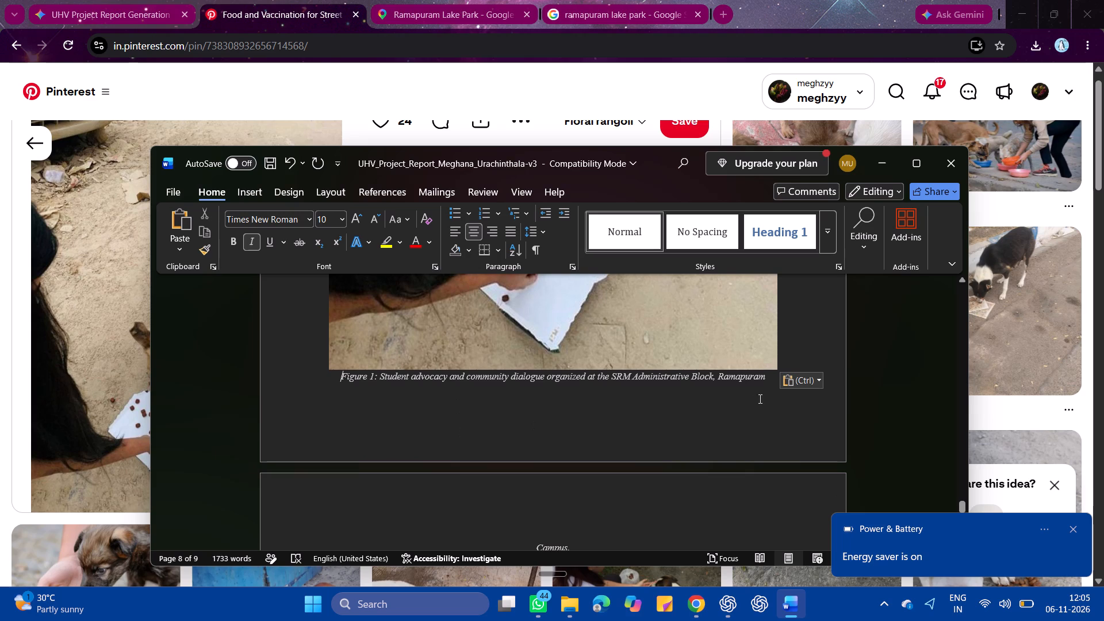
left_click(765, 381)
key("BackSpace")
key("BackSpace")
key("BackSpace")
key("BackSpace")
key("BackSpace")
key("BackSpace")
key("BackSpace")
key("BackSpace")
key("BackSpace")
key("BackSpace")
key("BackSpace")
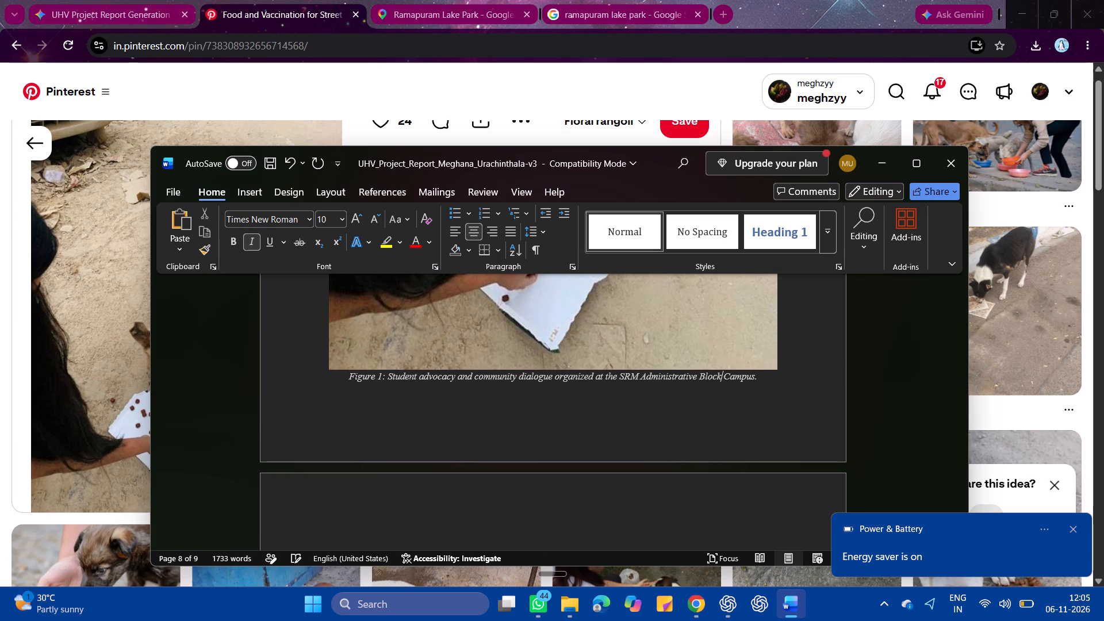
key("Right")
key("Right")
key("Right")
key("Right")
key("Right")
key("Right")
key("Right")
key("BackSpace")
key("BackSpace")
key("BackSpace")
key("BackSpace")
key("BackSpace")
key("BackSpace")
key("BackSpace")
key("BackSpace")
key("BackSpace")
key("BackSpace")
key("BackSpace")
key("BackSpace")
key("BackSpace")
key("BackSpace")
key("BackSpace")
key("BackSpace")
key("BackSpace")
key("BackSpace")
key("BackSpace")
key("BackSpace")
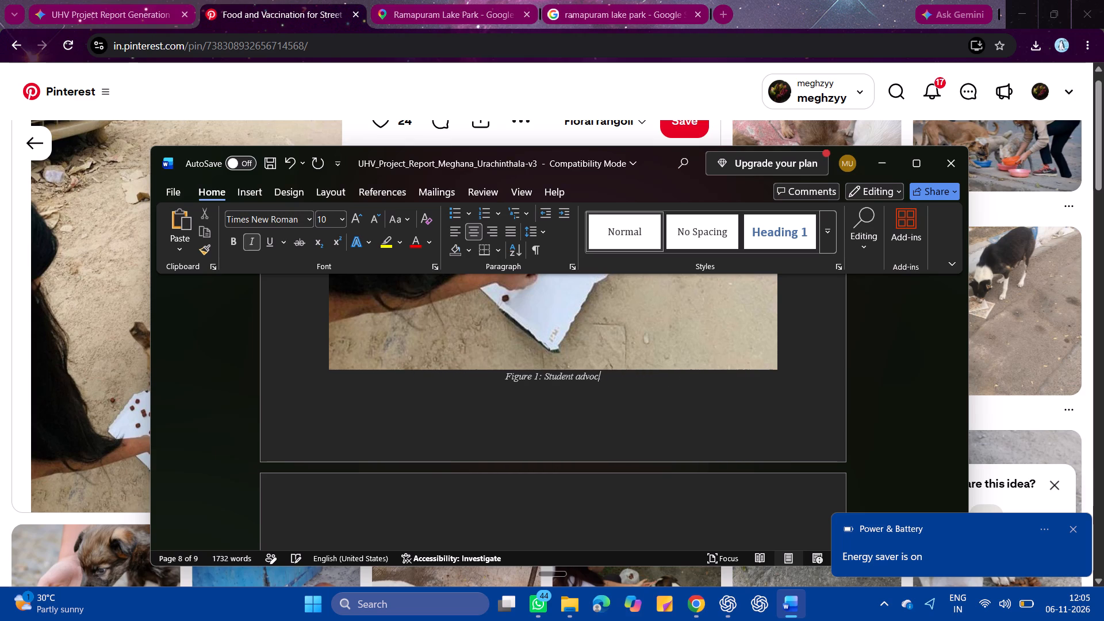
key("BackSpace")
key("BackSpace")
key("BackSpace")
key("BackSpace")
key("BackSpace")
key("BackSpace")
key("BackSpace")
key("BackSpace")
key("BackSpace")
key("BackSpace")
key("BackSpace")
key("BackSpace")
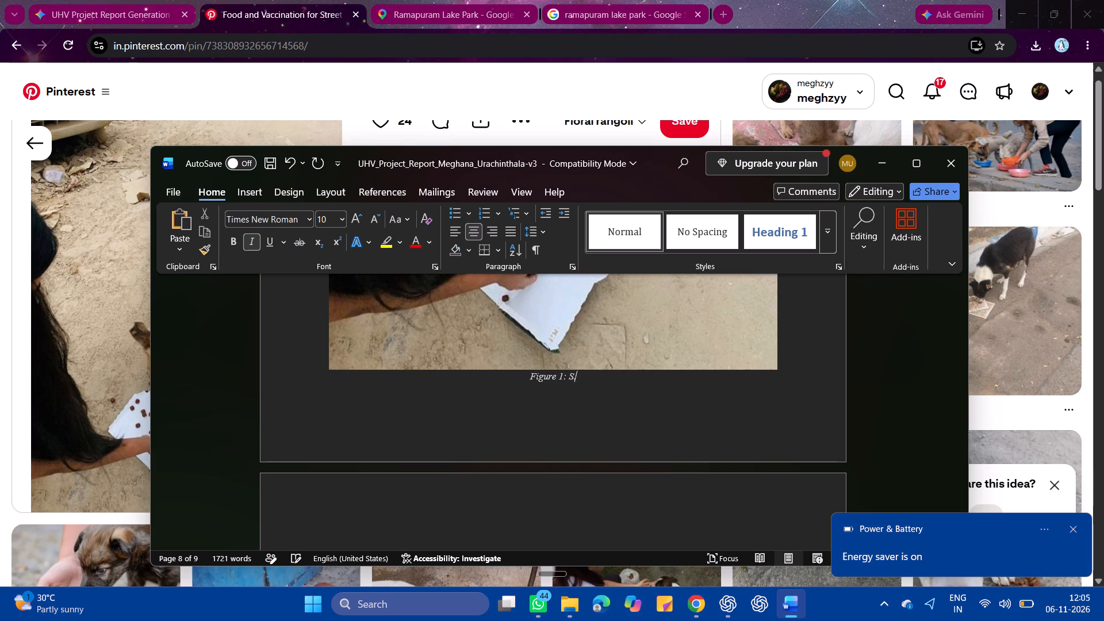
key("BackSpace")
type("feeding a")
key("space")
type("street dog")
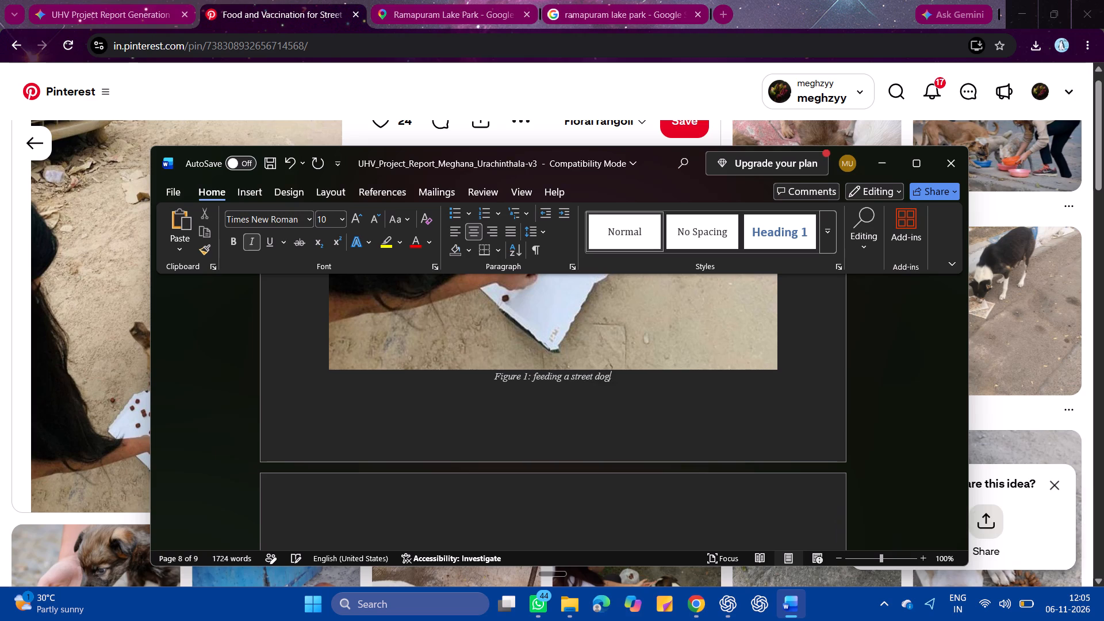
key("space")
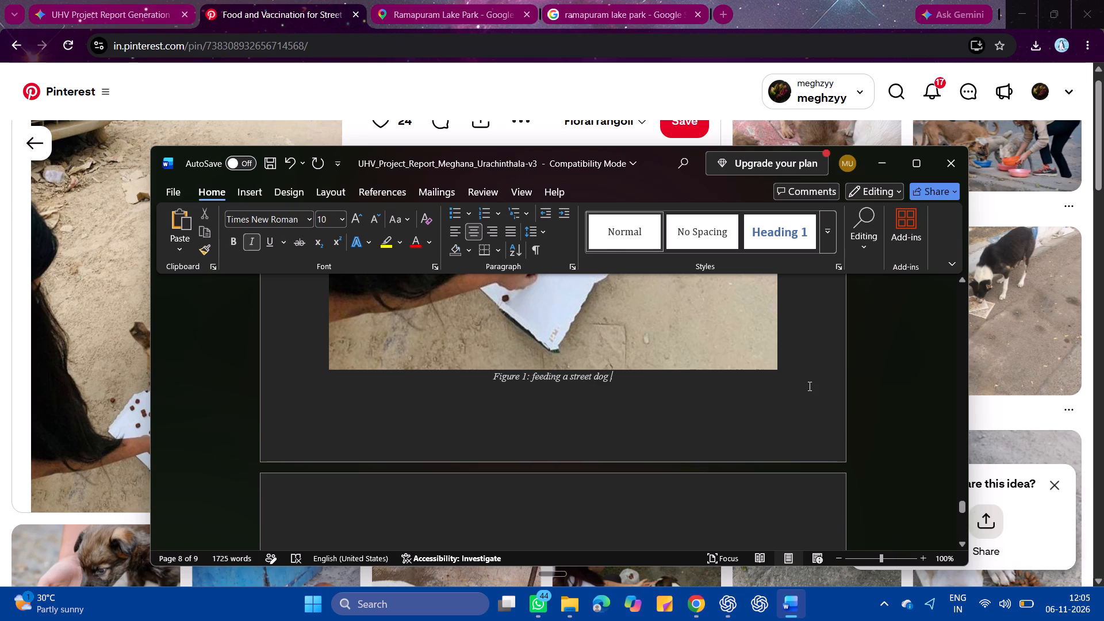
Reduce the height of the dog-feeding picture so that it and both figure captions fit on one page.
scroll(808, 386, "up", 2)
scroll(808, 386, "down", 1)
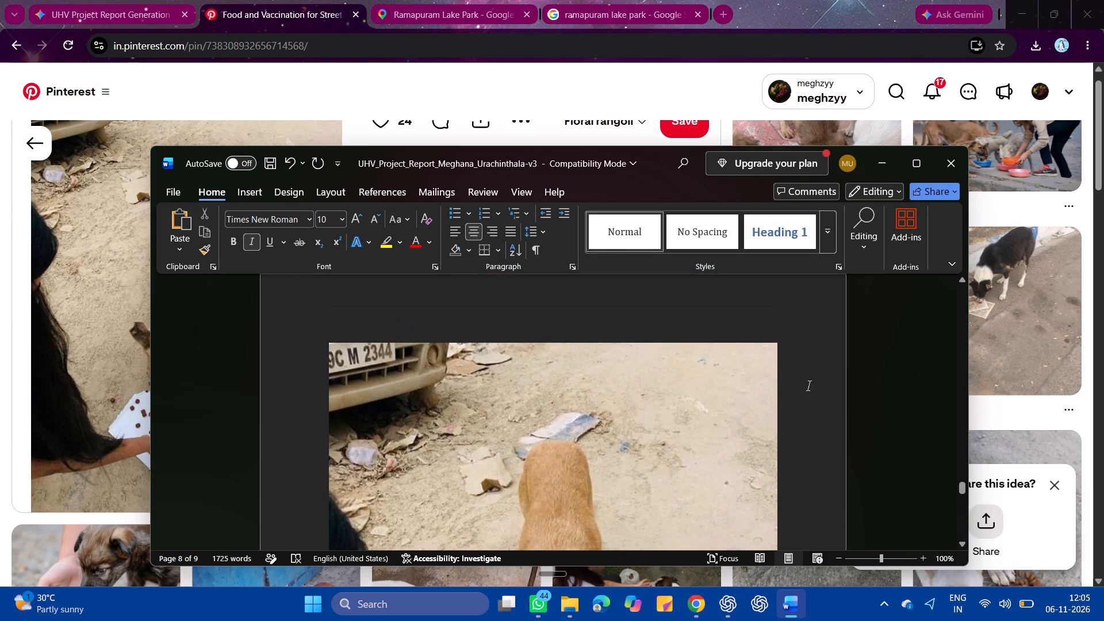
scroll(808, 386, "down", 2)
scroll(753, 421, "up", 1)
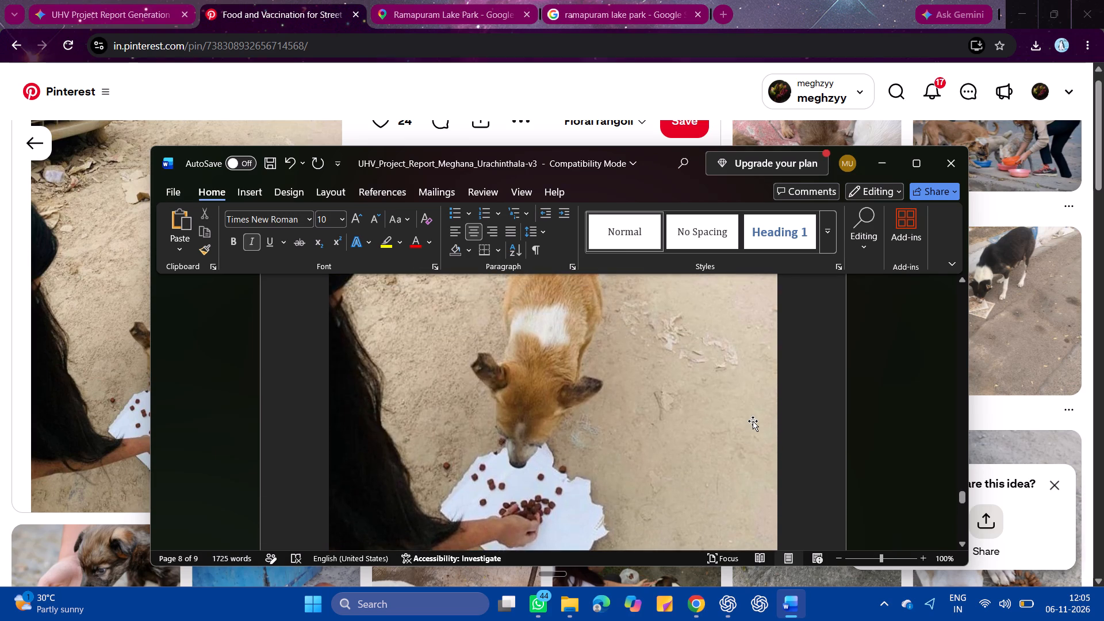
scroll(753, 421, "up", 2)
left_click(719, 421)
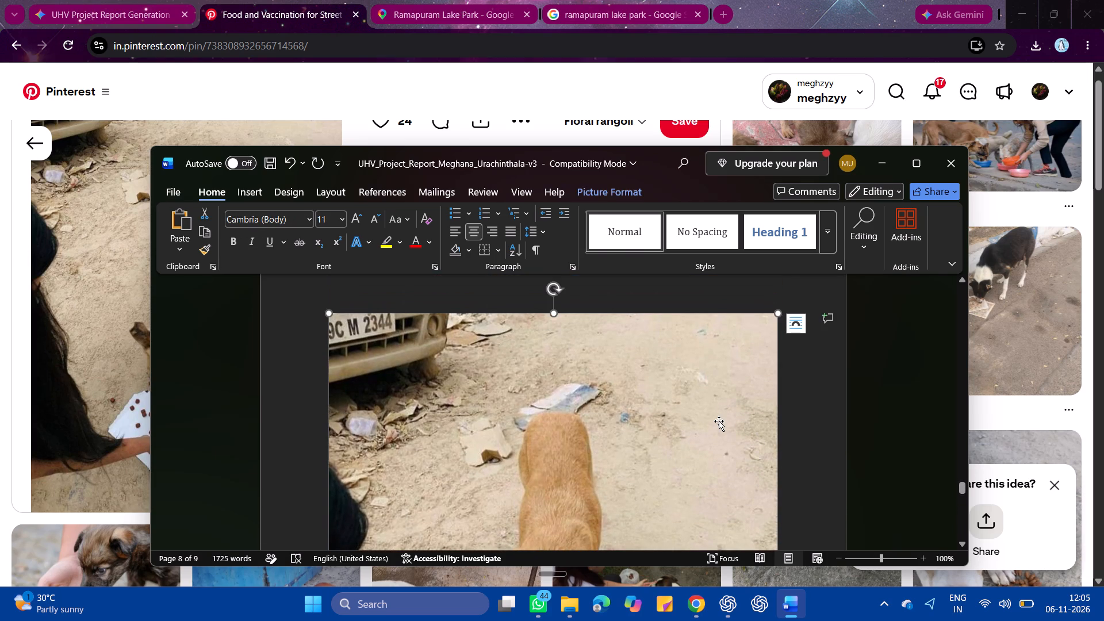
left_click_drag(553, 308, 553, 336)
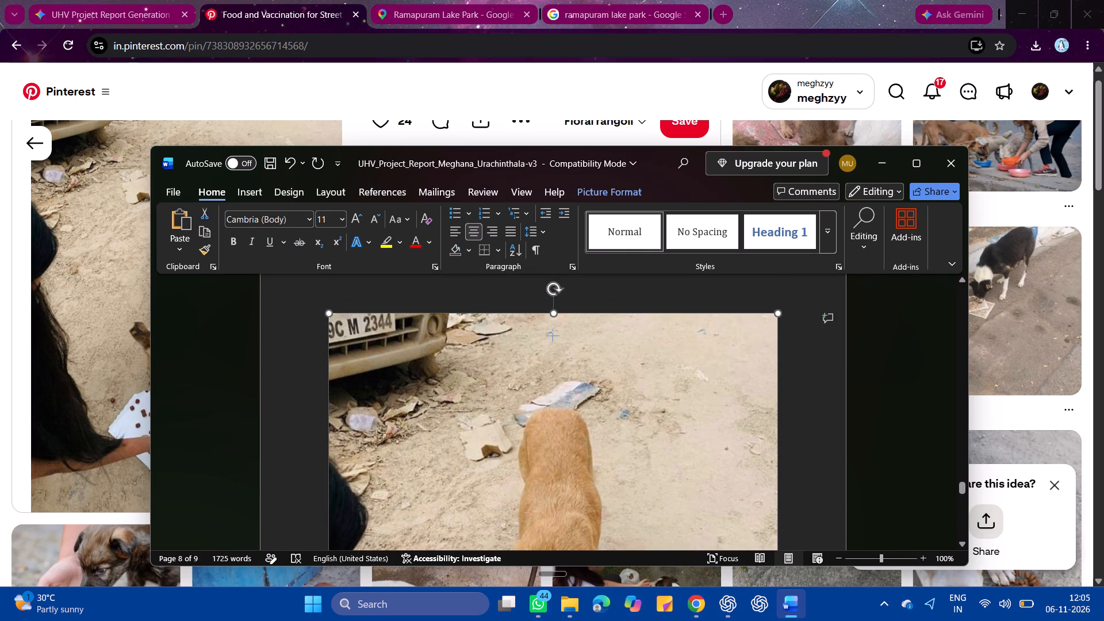
left_click_drag(553, 336, 553, 338)
left_click_drag(554, 319, 554, 324)
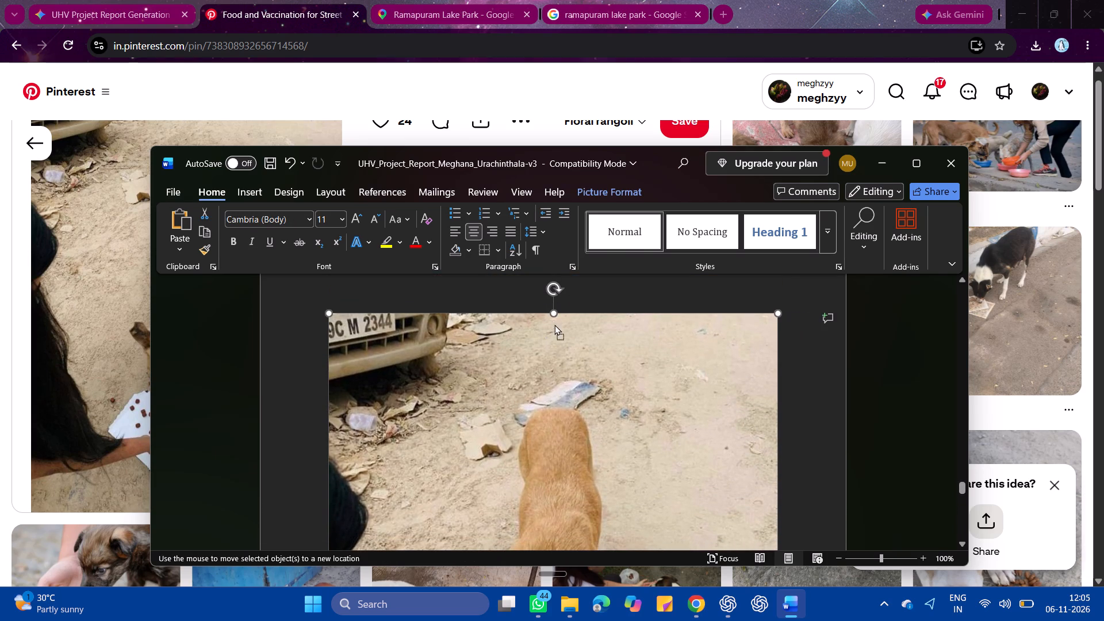
left_click_drag(554, 324, 553, 369)
left_click_drag(551, 310, 552, 339)
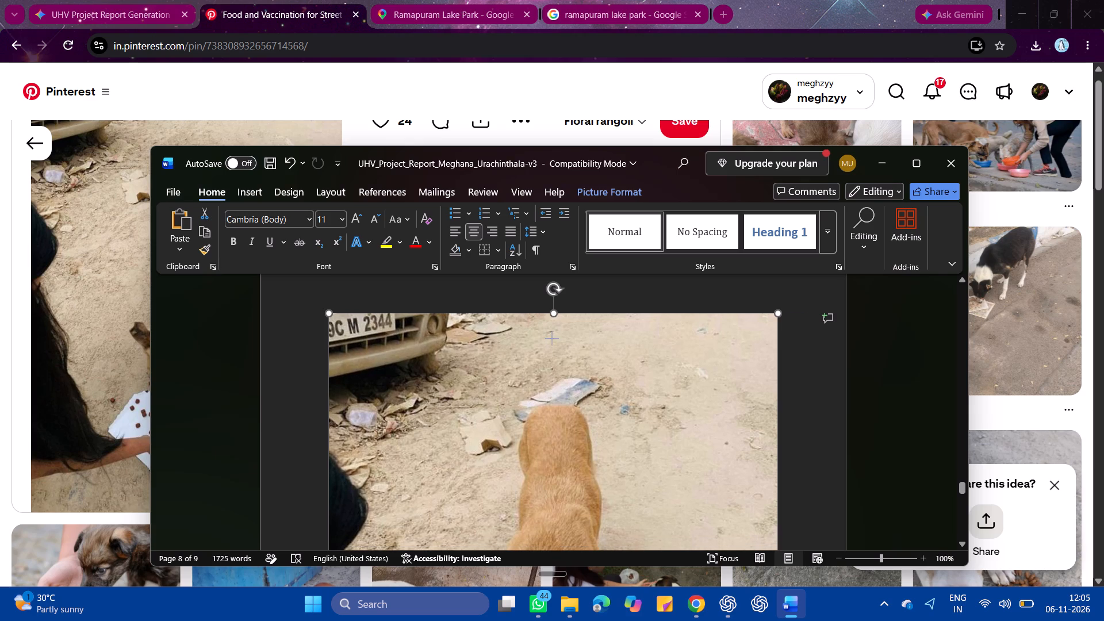
left_click_drag(552, 339, 556, 431)
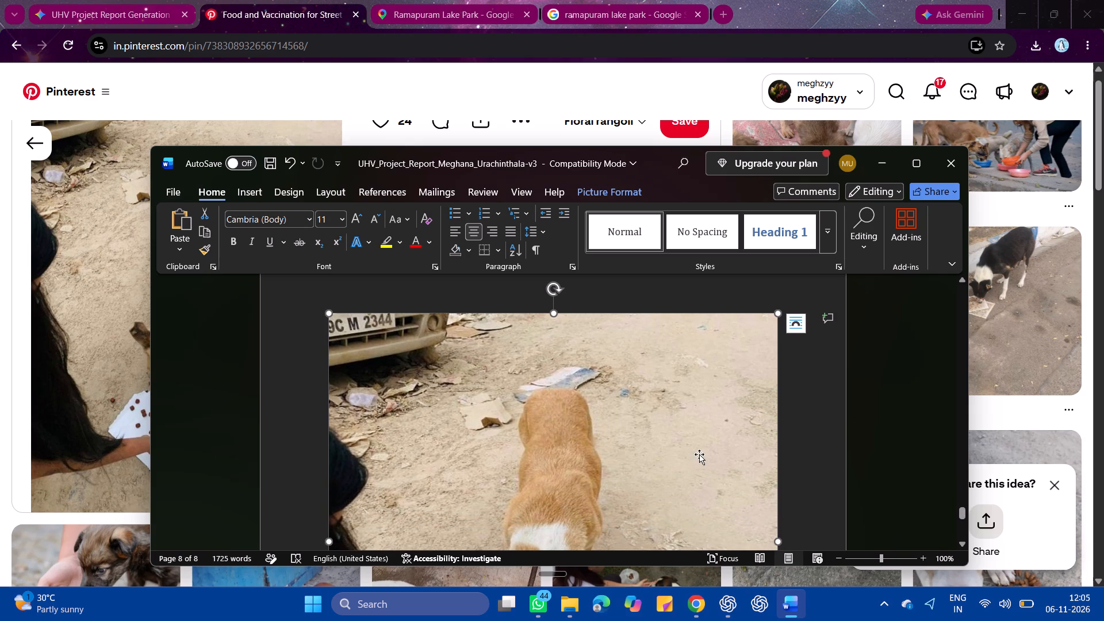
scroll(699, 454, "down", 2)
scroll(699, 454, "up", 1)
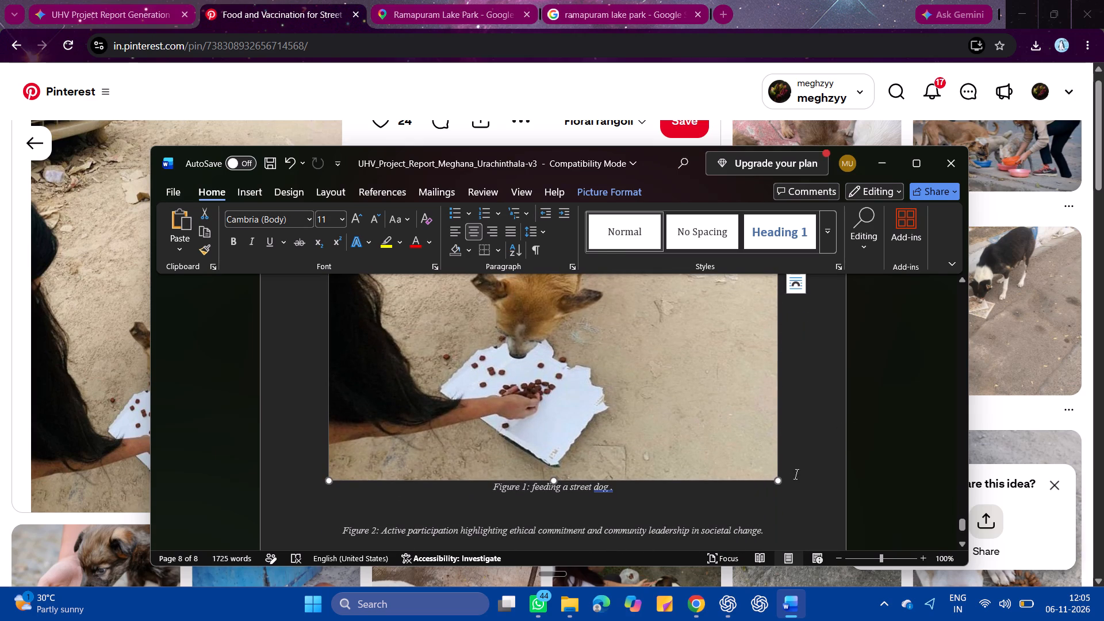
scroll(746, 504, "down", 1)
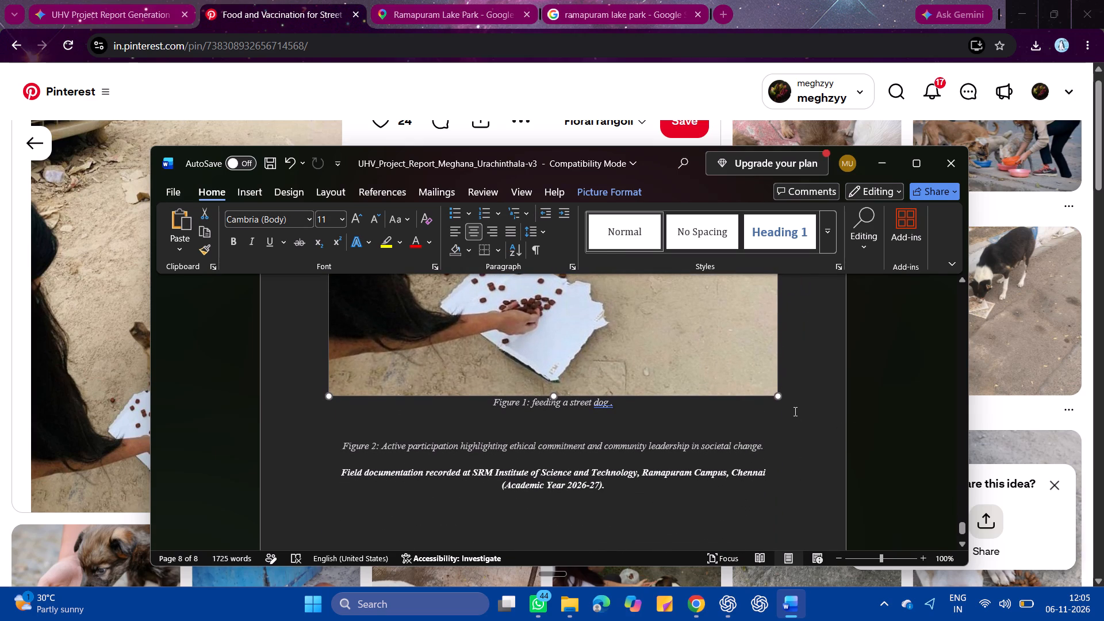
Insert a paragraph break between the dog-feeding picture and the Figure 1 caption.
left_click(793, 392)
scroll(793, 392, "down", 2)
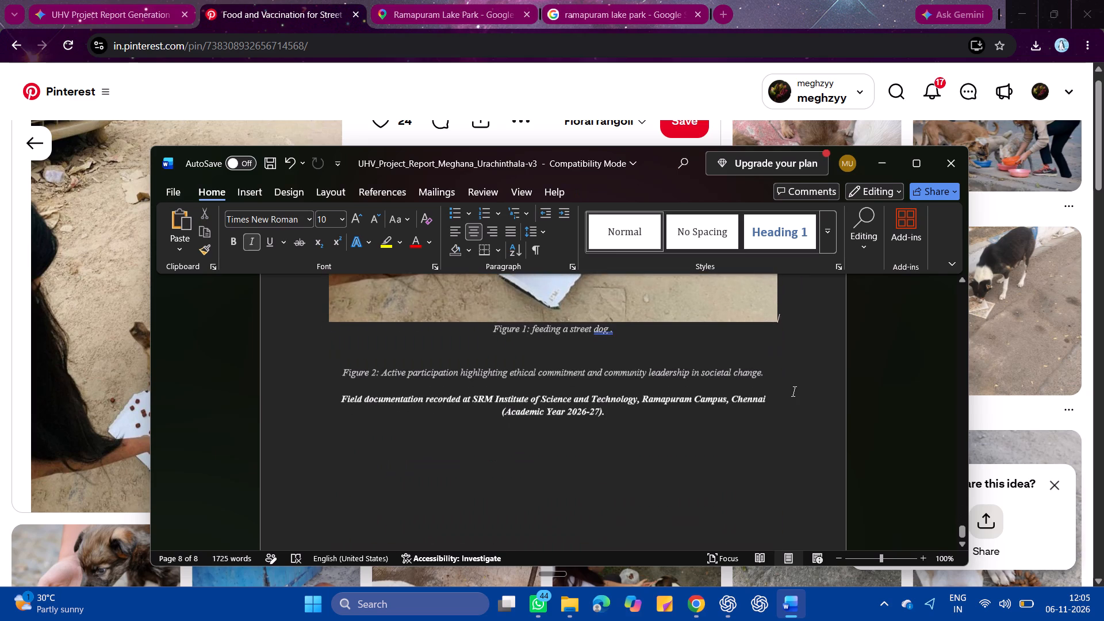
scroll(793, 392, "down", 1)
key("Return")
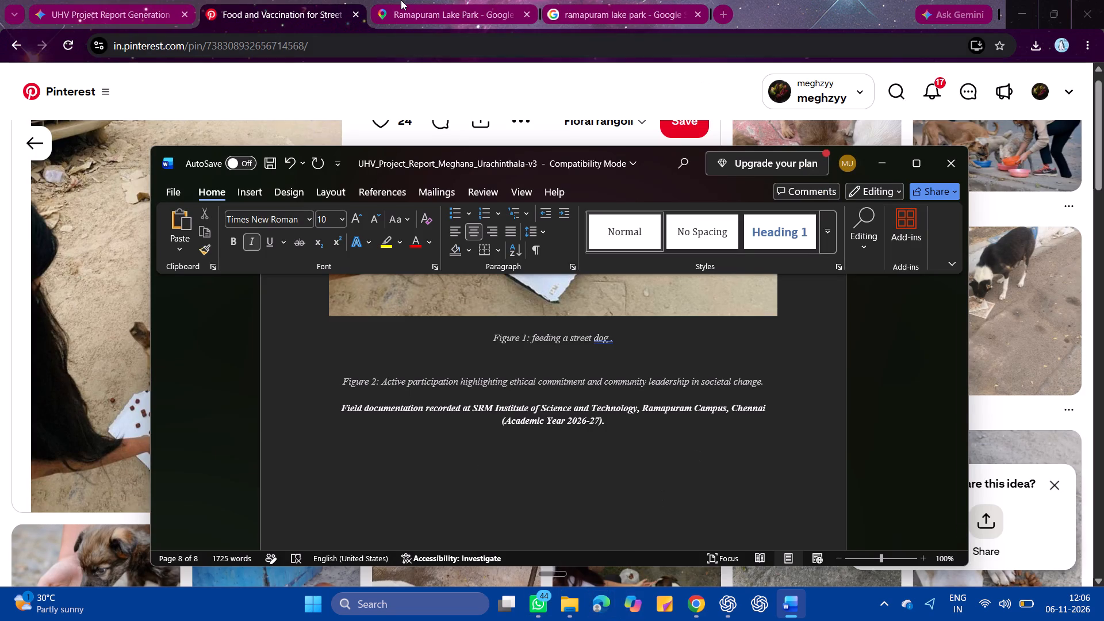
Switch to Chrome, return from the dog-feeding pin to the Pinterest results and search for "social service".
left_click(275, 0)
scroll(461, 322, "up", 6)
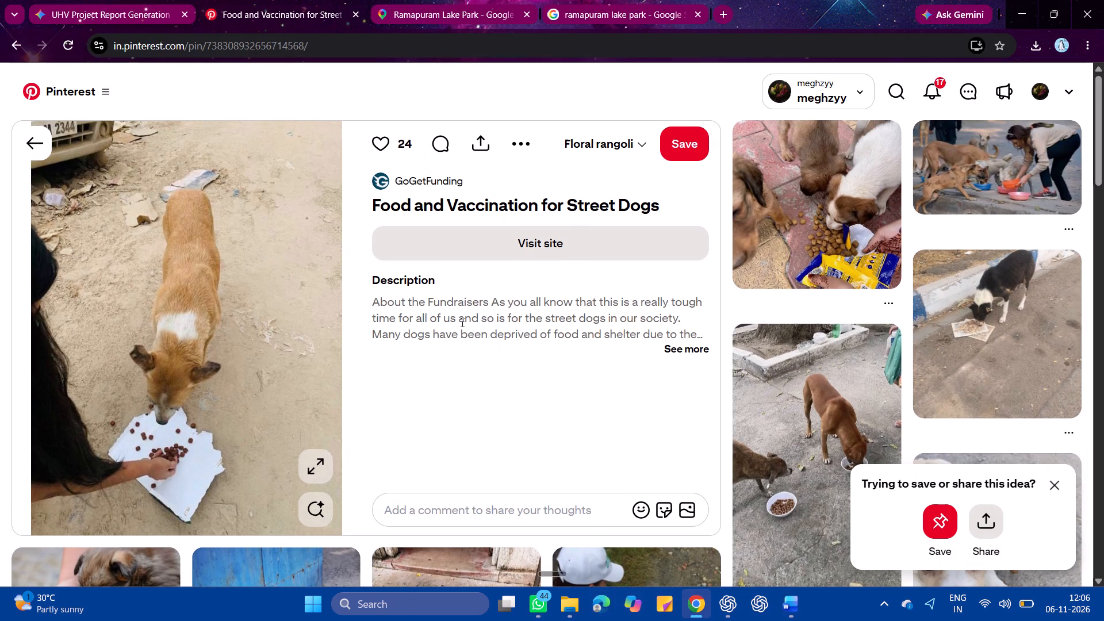
left_click(34, 153)
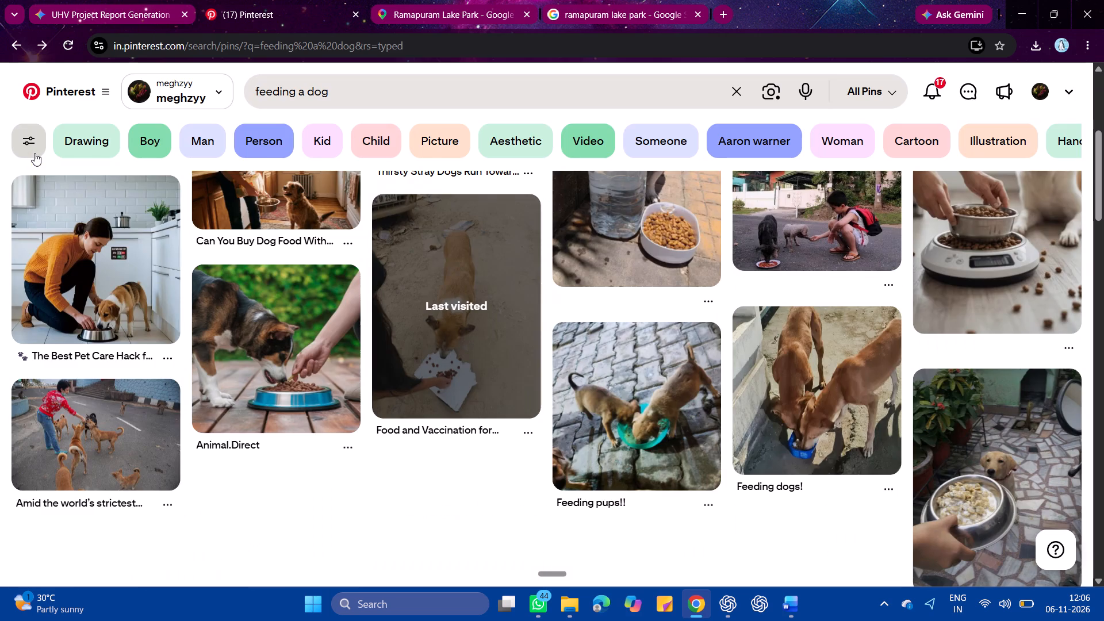
left_click(729, 88)
type("si")
key("BackSpace")
type("ocial service")
key("space")
key("Return")
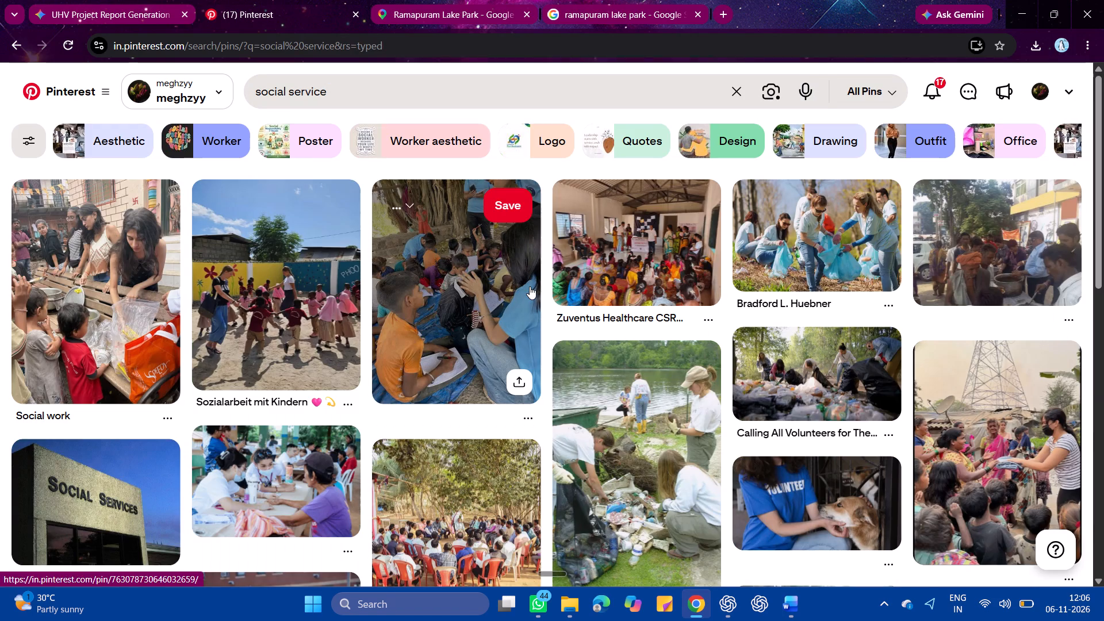
Browse the Pinterest "social service" results for a suitable second activity picture for the report.
scroll(530, 286, "down", 2)
scroll(530, 286, "up", 1)
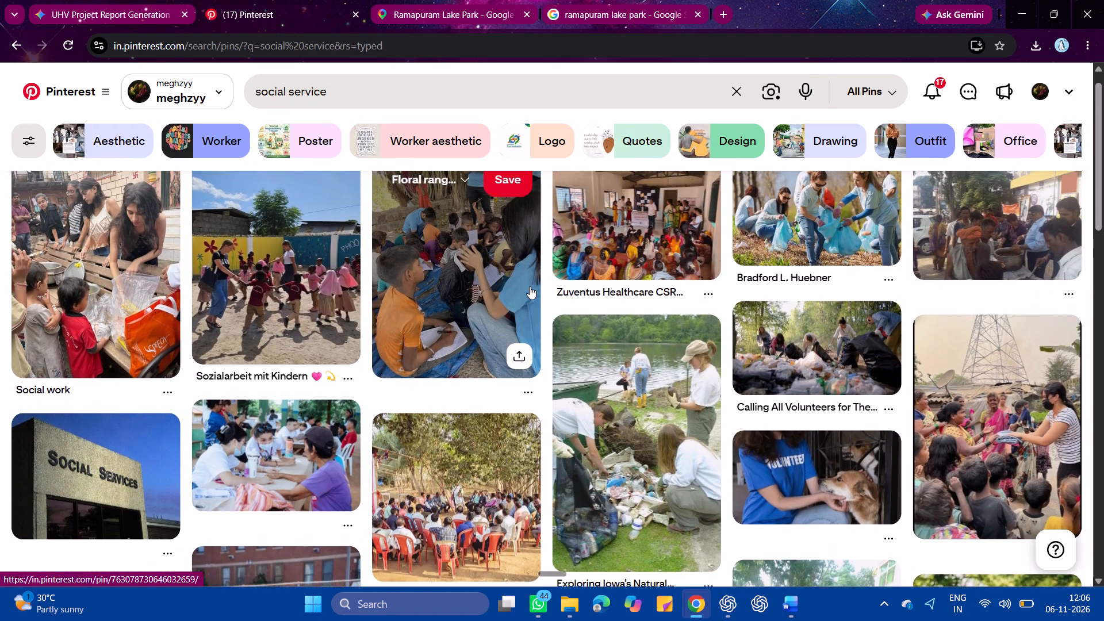
scroll(530, 286, "up", 1)
scroll(530, 286, "down", 2)
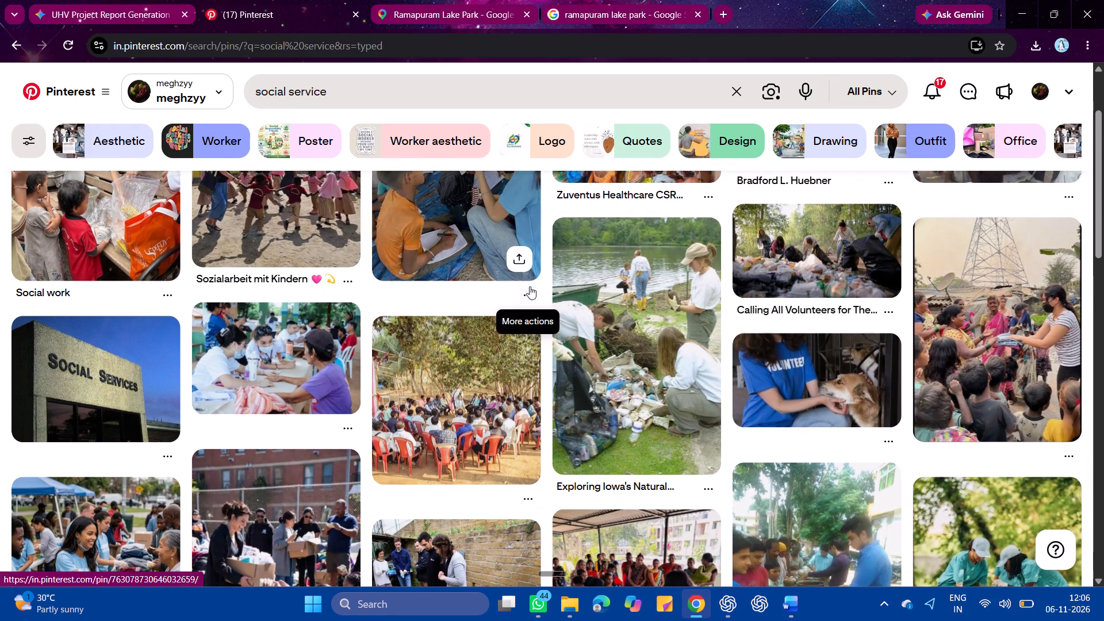
scroll(530, 286, "down", 3)
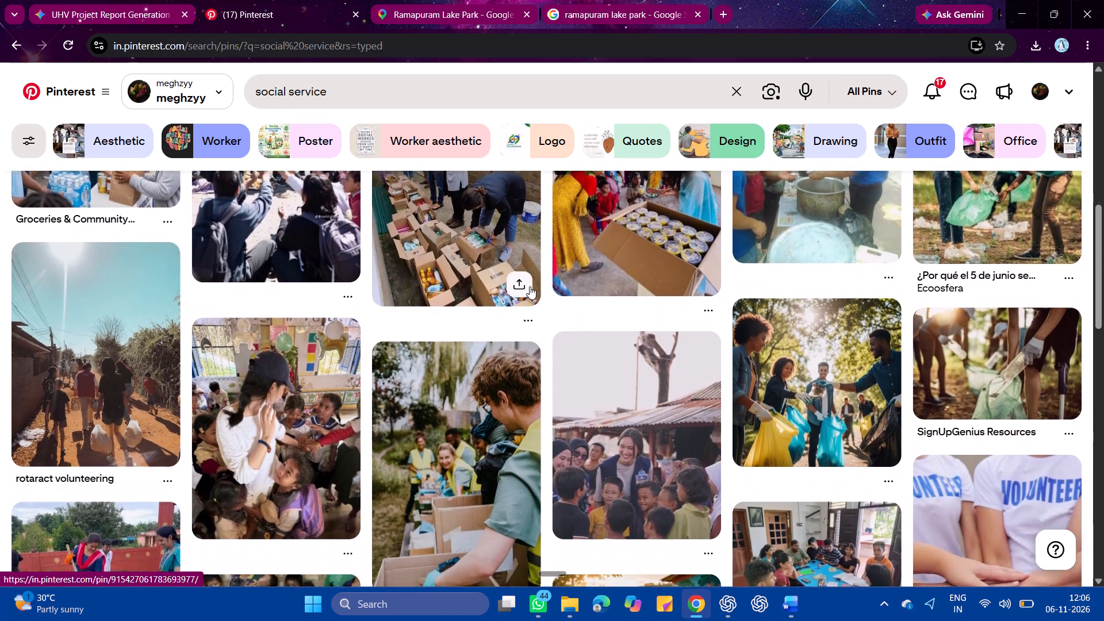
scroll(530, 286, "down", 3)
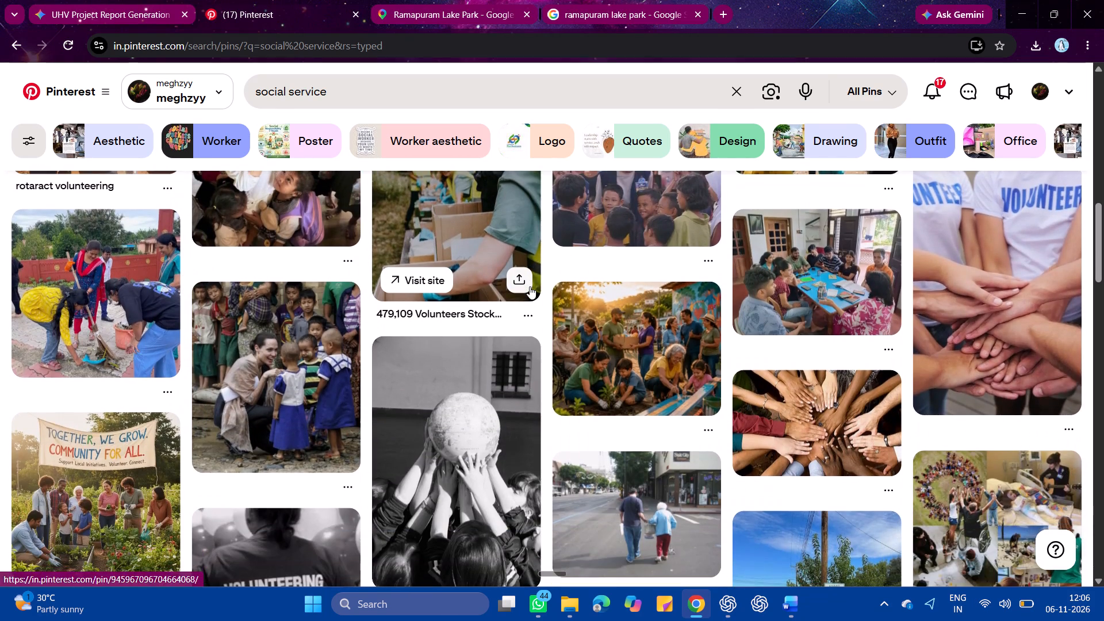
scroll(530, 286, "down", 3)
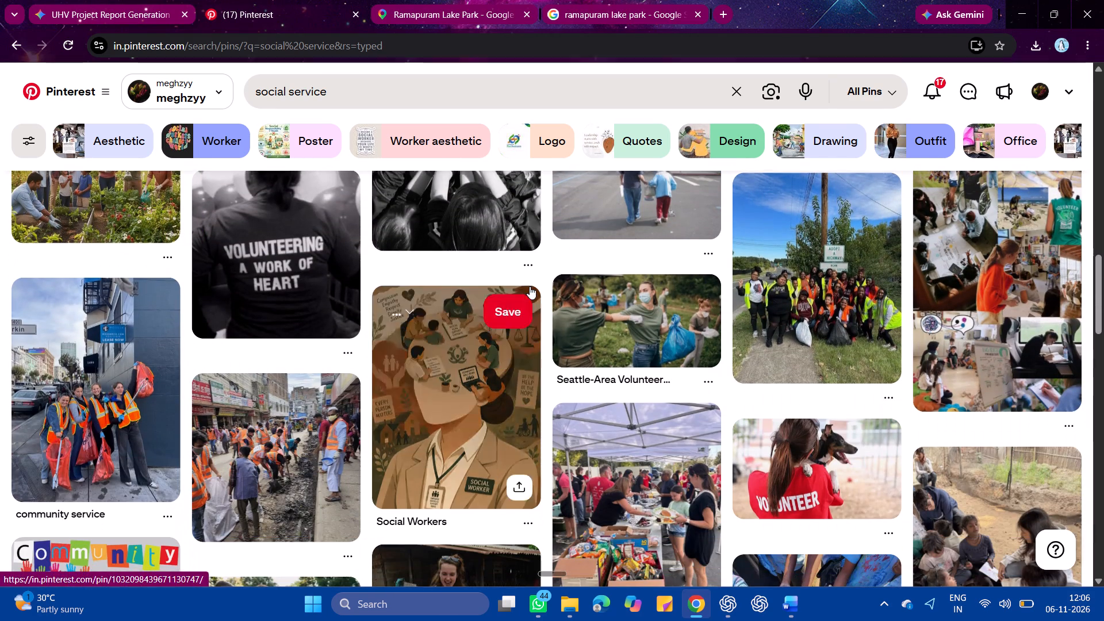
scroll(530, 286, "down", 5)
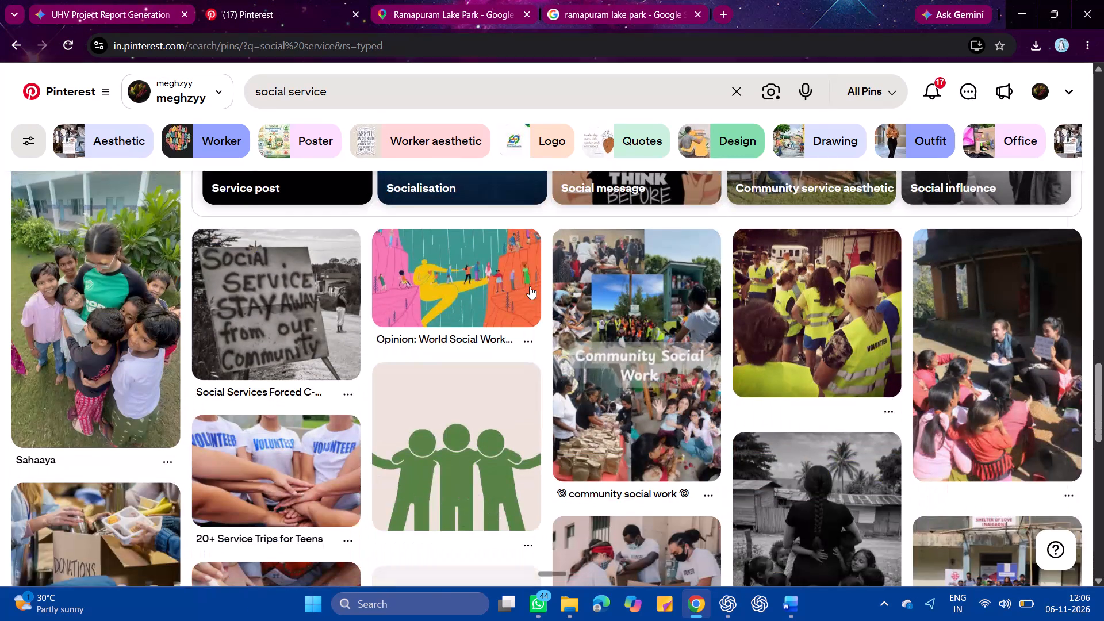
scroll(530, 286, "down", 3)
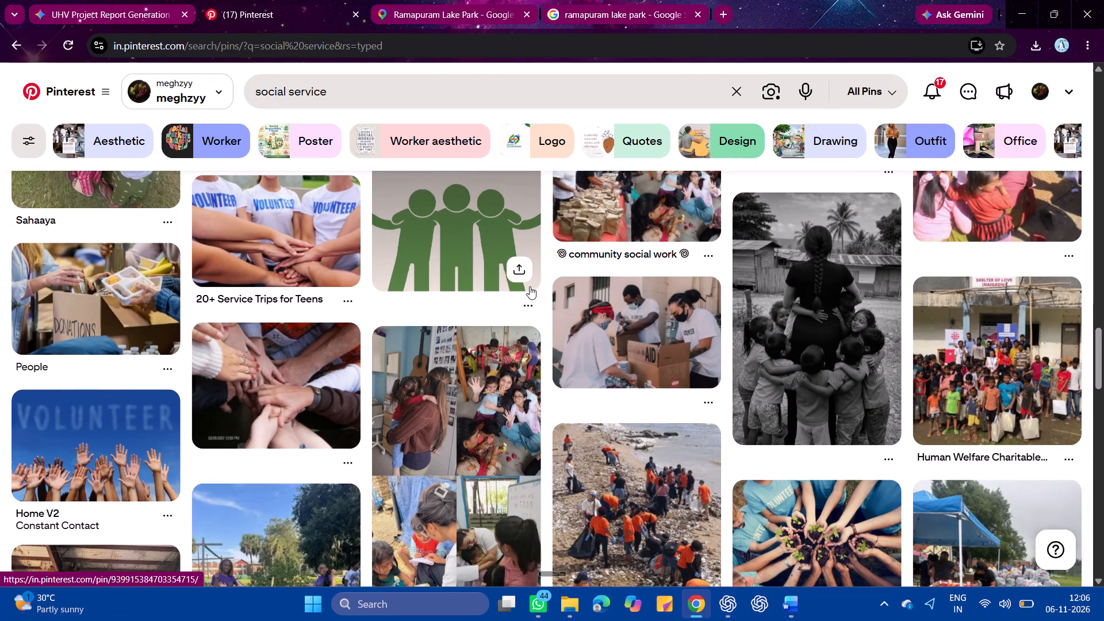
scroll(530, 286, "down", 3)
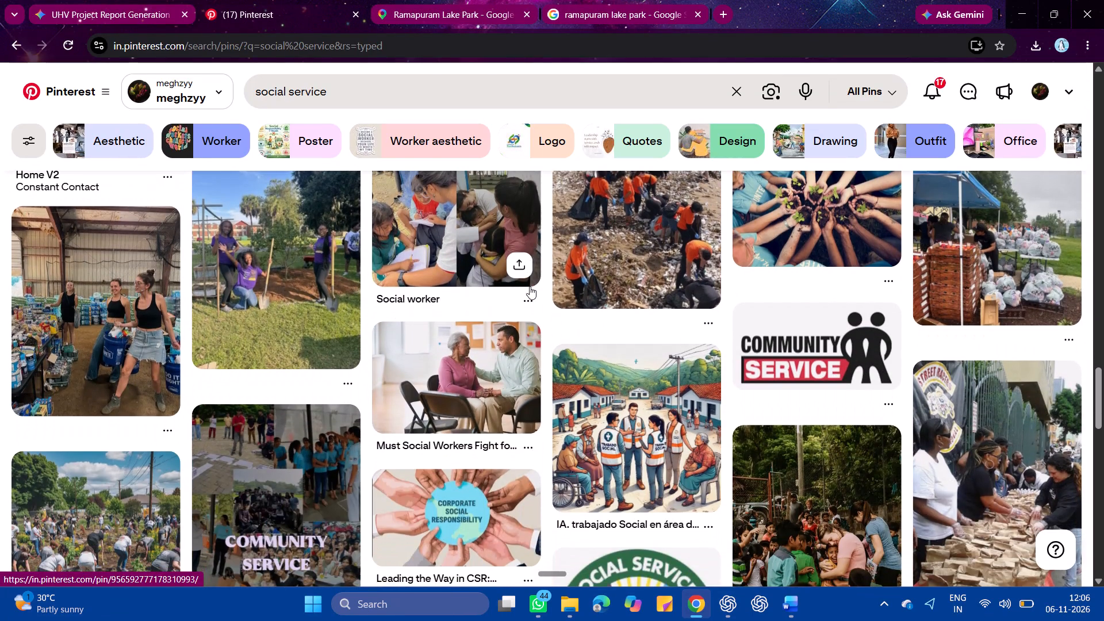
scroll(530, 286, "down", 5)
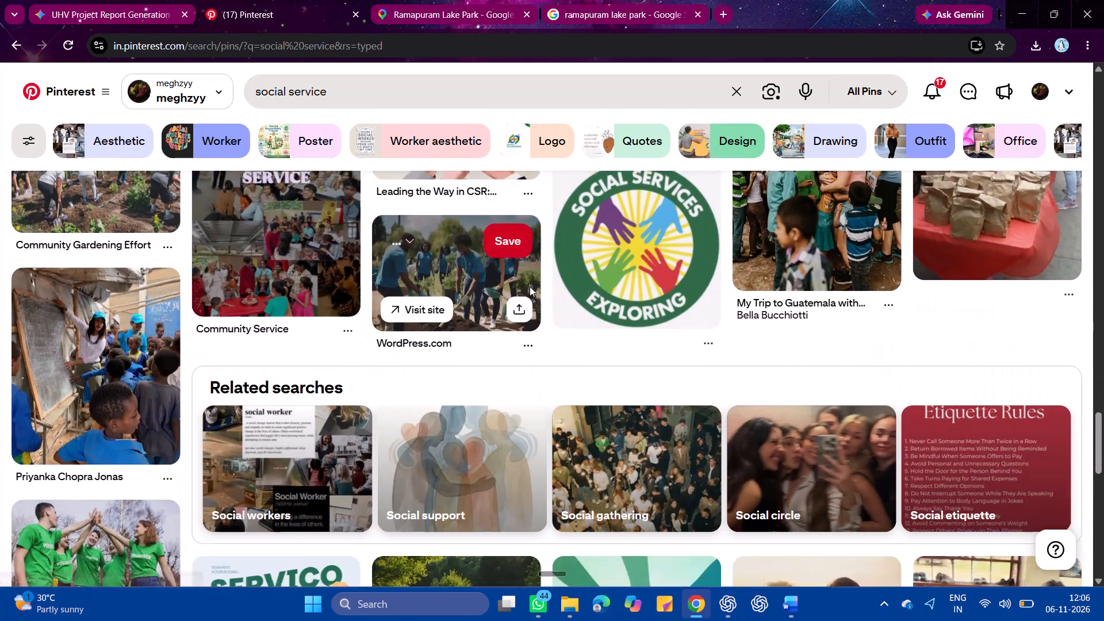
scroll(530, 286, "down", 3)
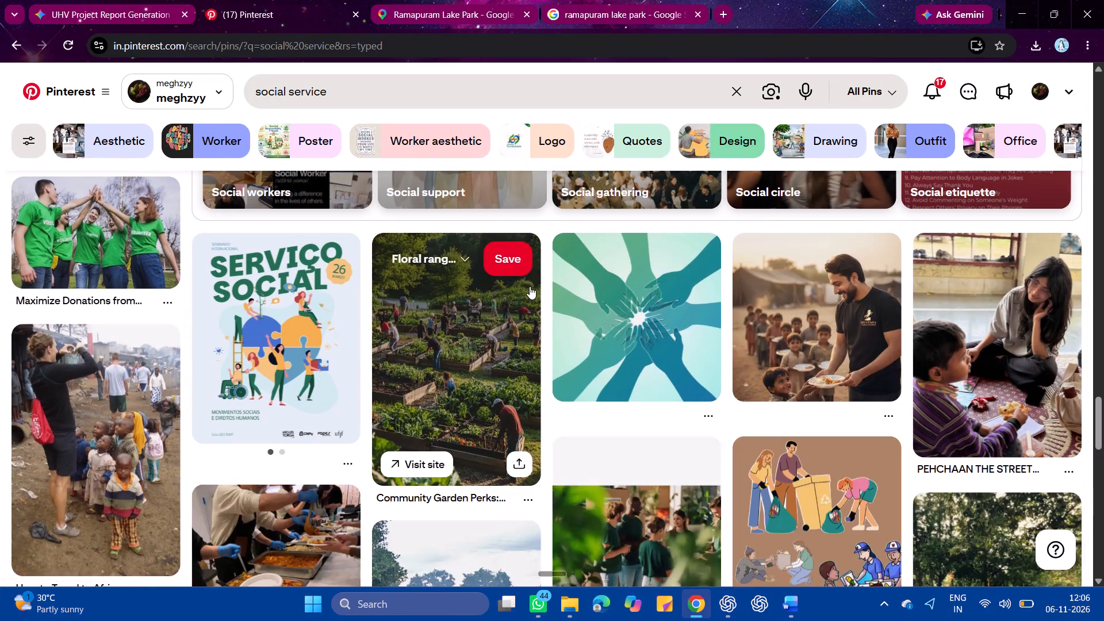
scroll(530, 286, "down", 4)
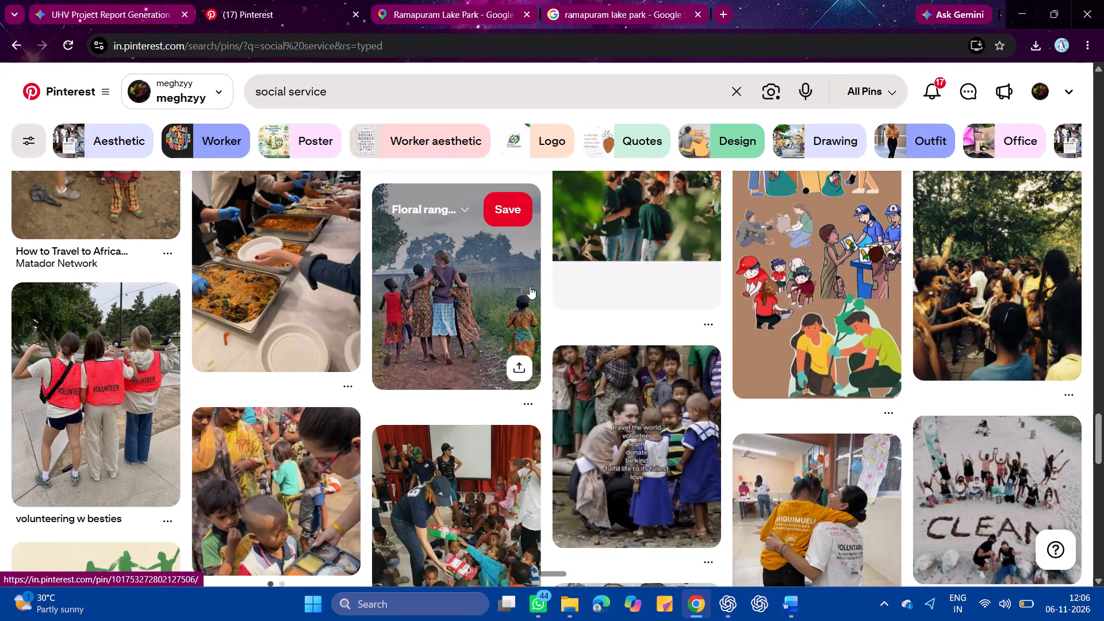
scroll(530, 286, "down", 3)
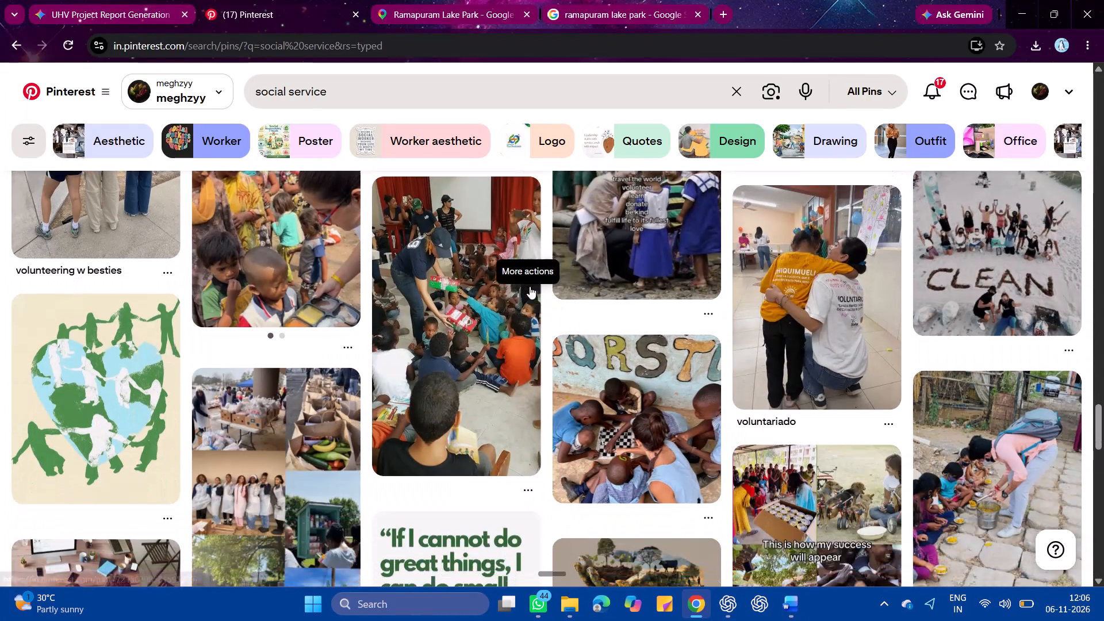
scroll(530, 286, "down", 3)
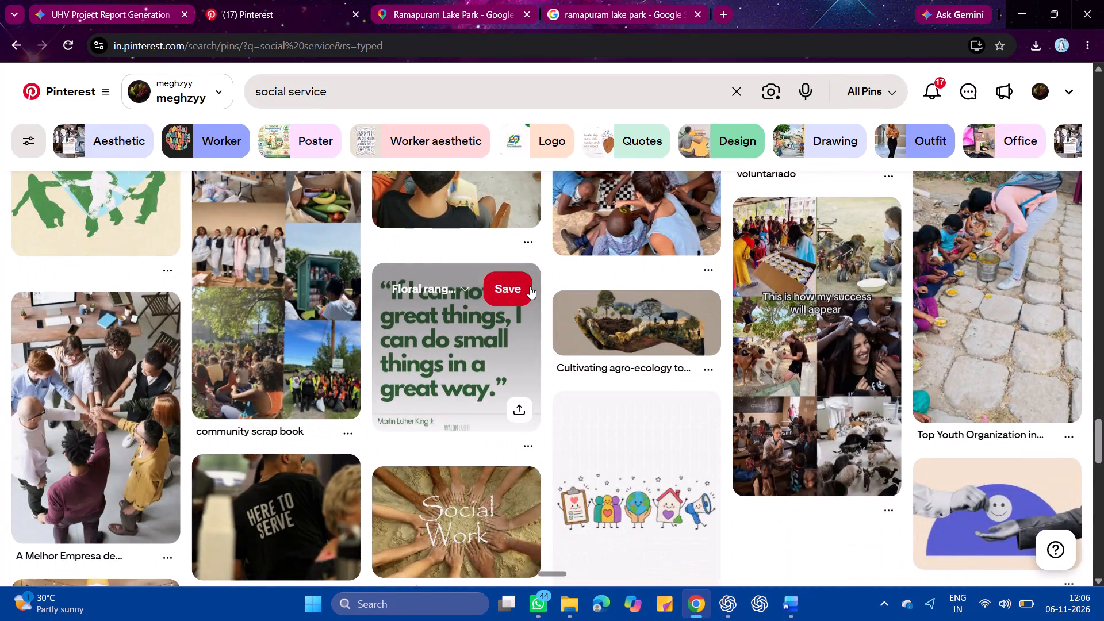
scroll(530, 286, "down", 5)
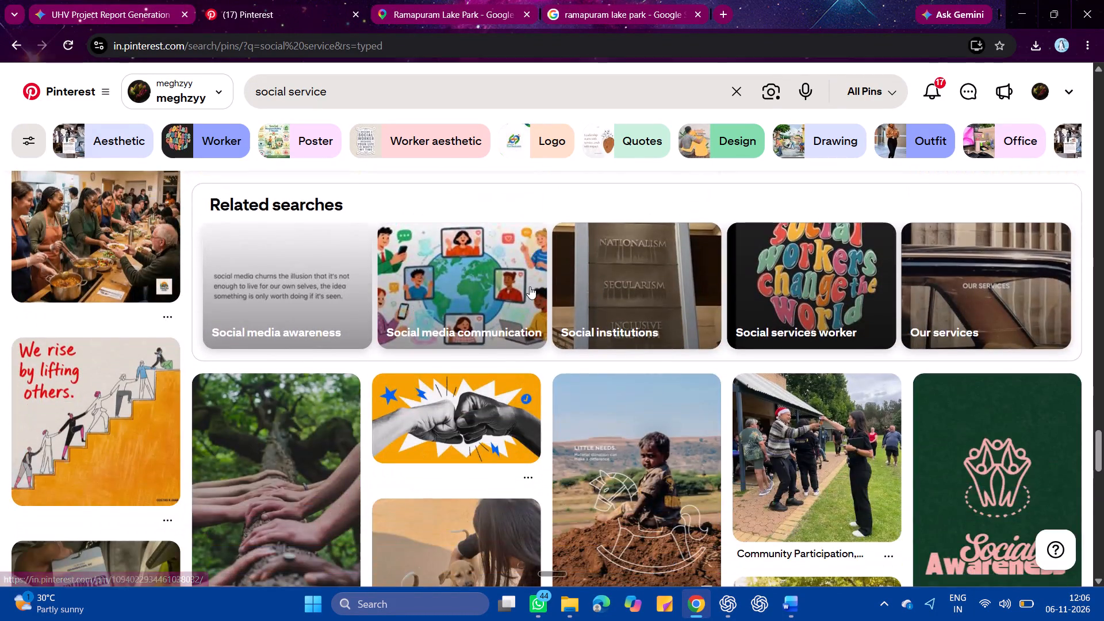
scroll(530, 286, "down", 3)
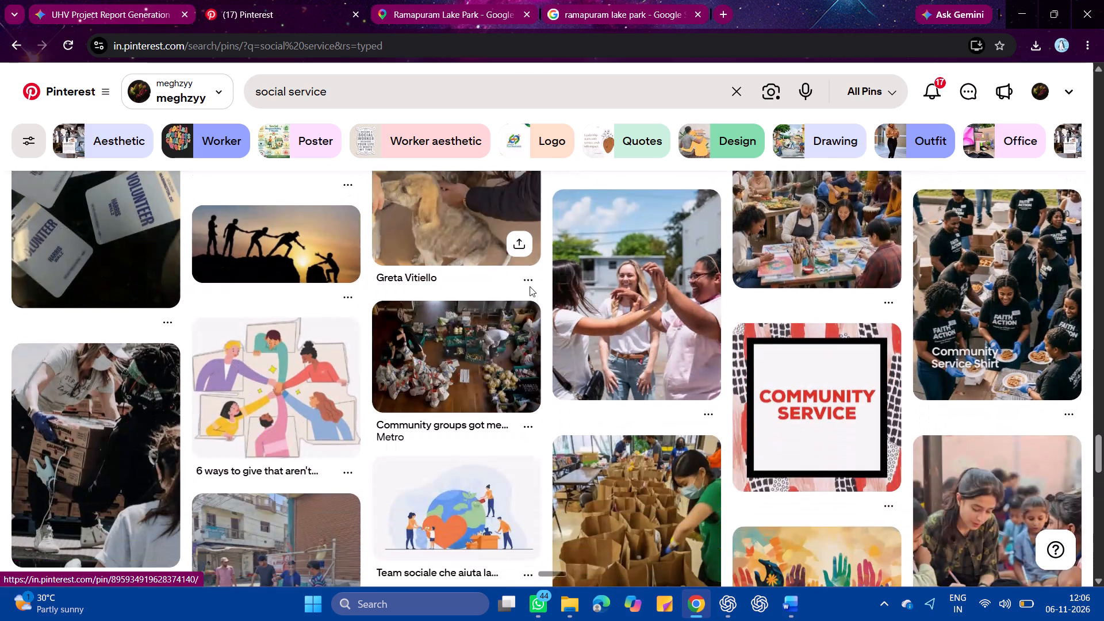
scroll(530, 286, "down", 4)
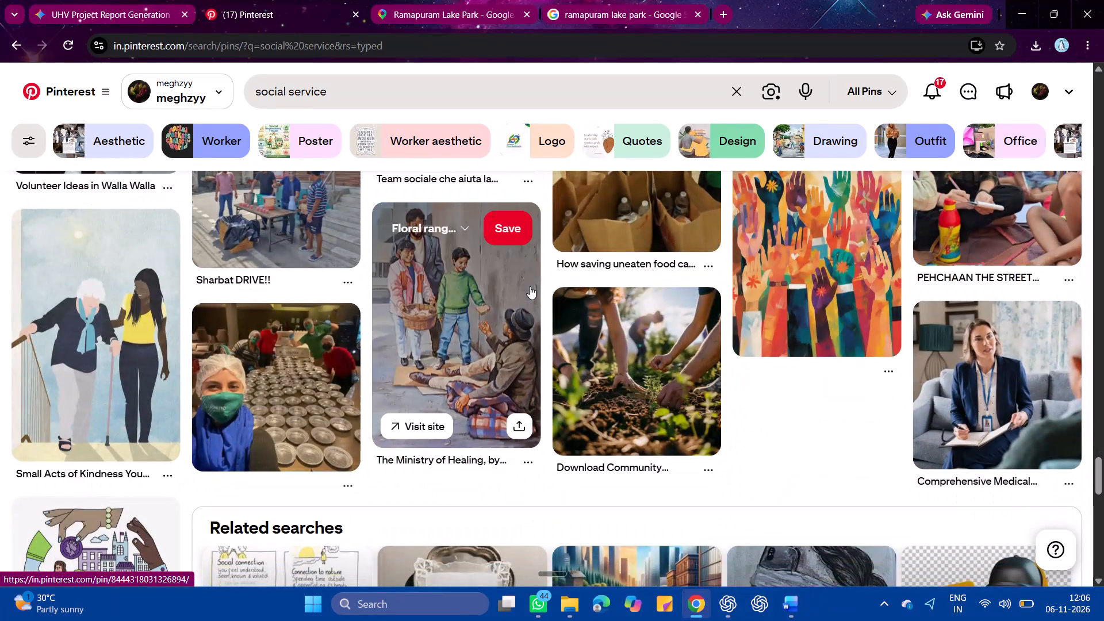
scroll(530, 286, "down", 5)
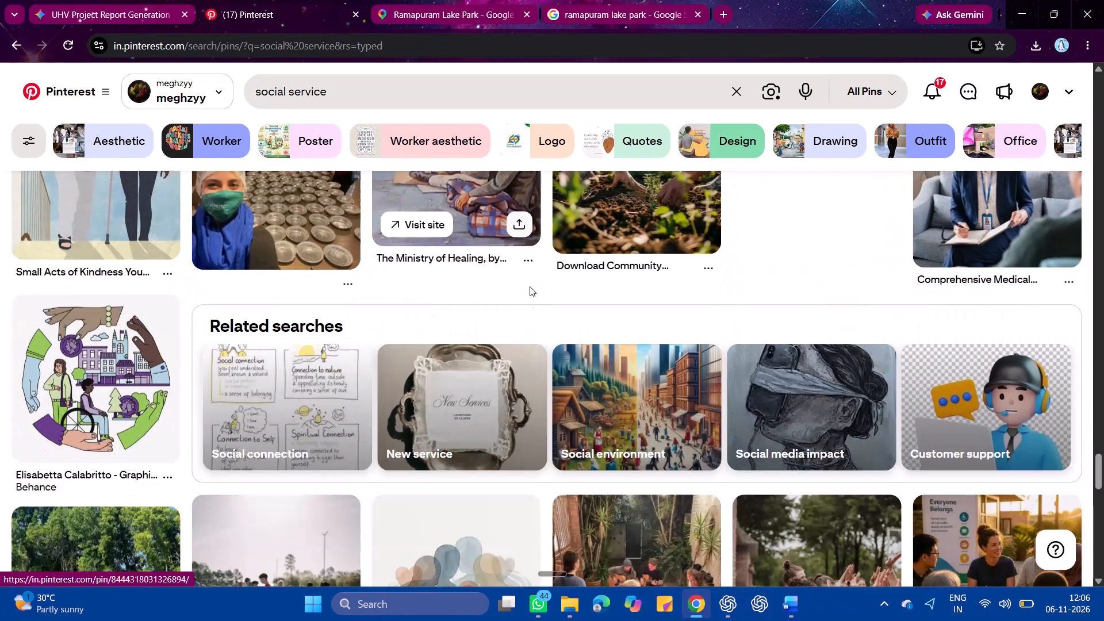
scroll(530, 286, "down", 5)
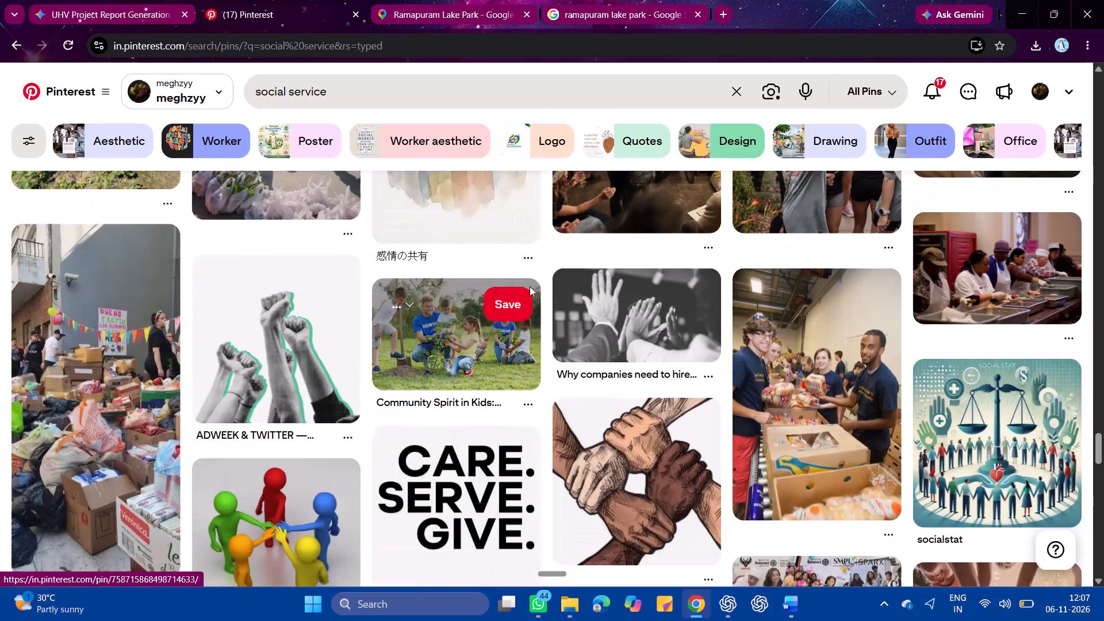
scroll(530, 286, "down", 6)
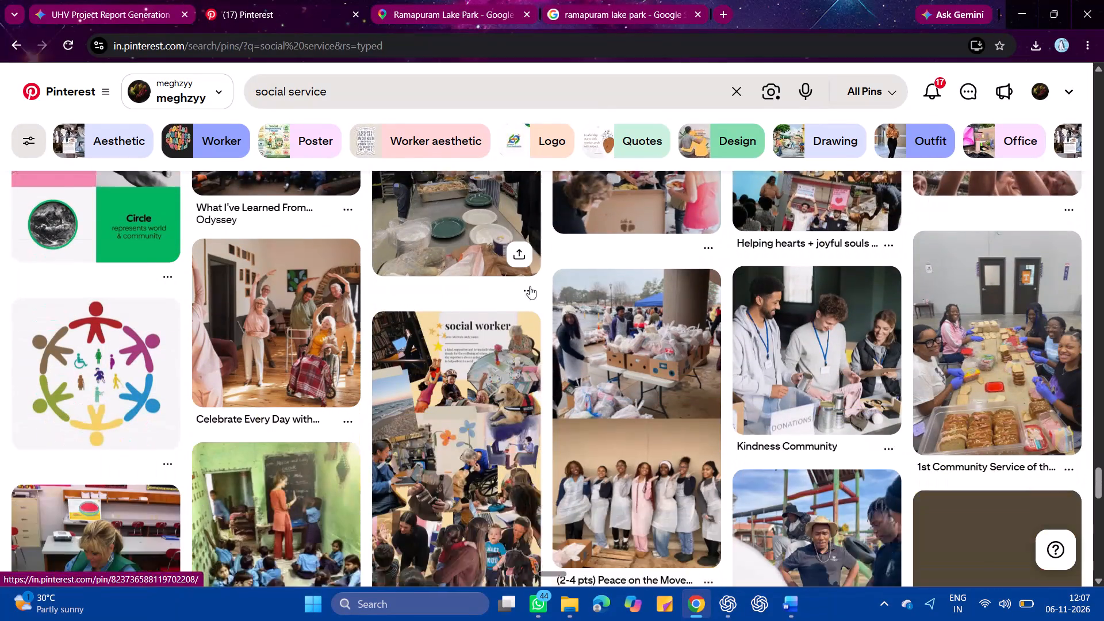
scroll(530, 286, "down", 6)
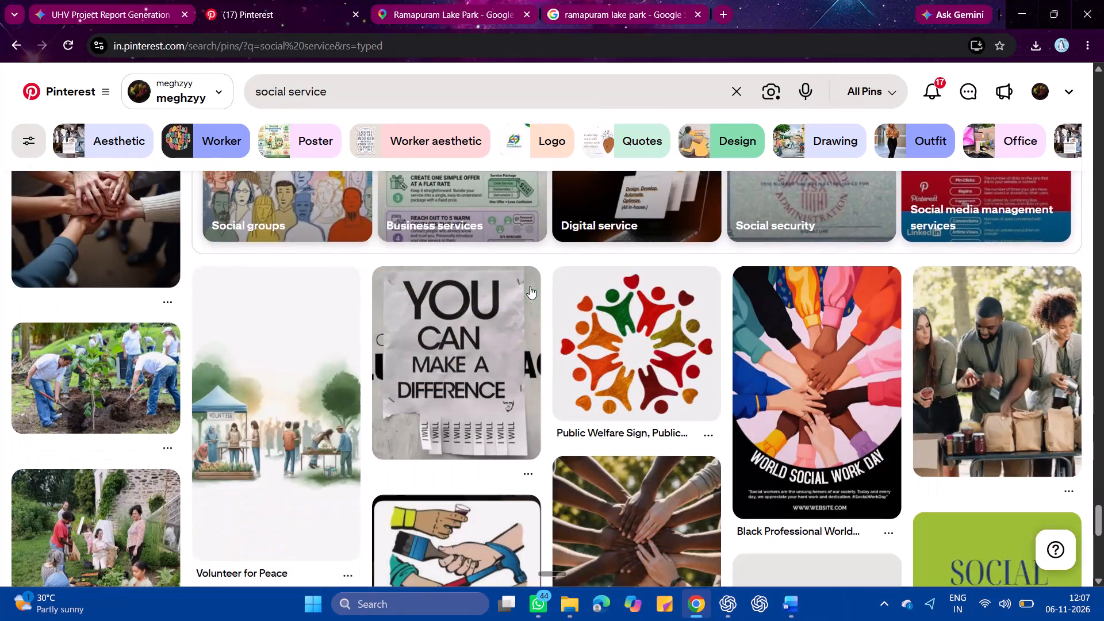
scroll(530, 286, "down", 6)
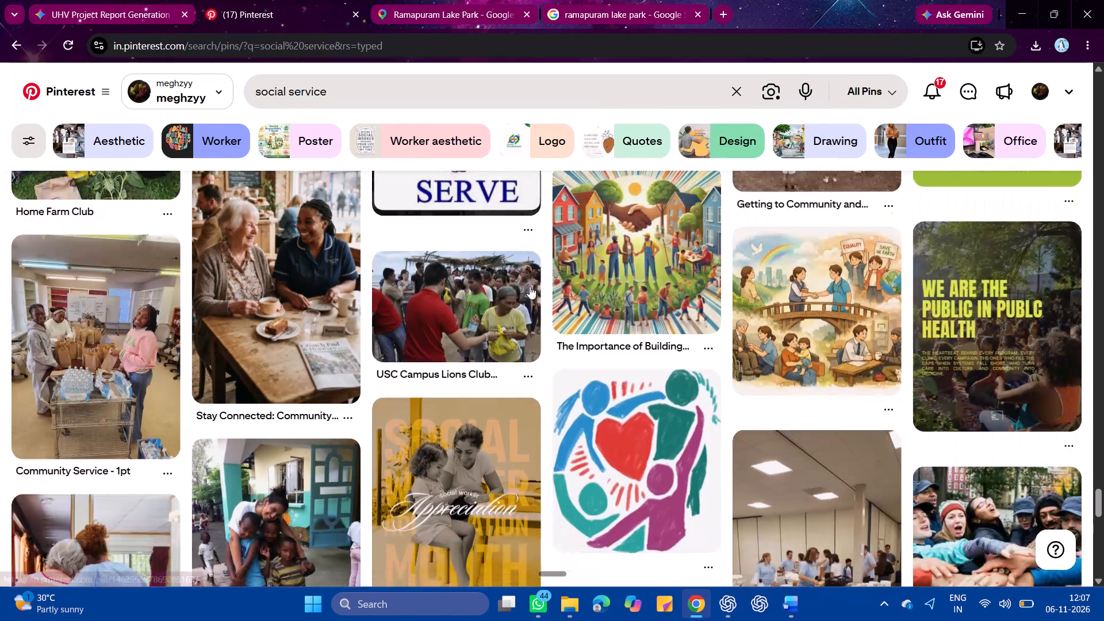
scroll(530, 286, "down", 5)
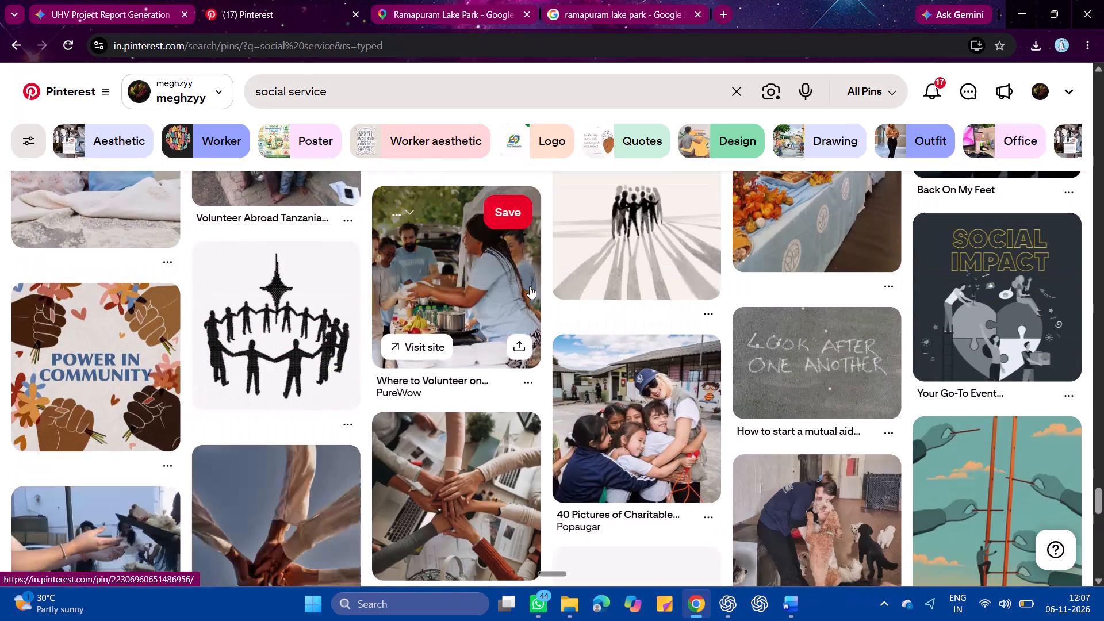
scroll(530, 286, "down", 3)
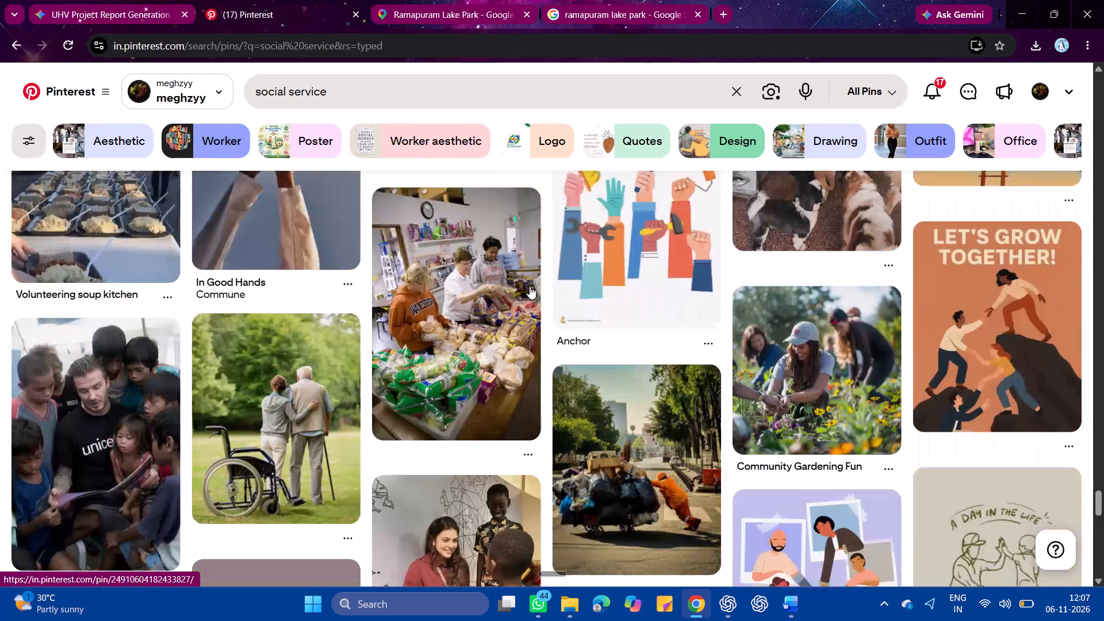
scroll(530, 286, "down", 2)
scroll(627, 347, "down", 1)
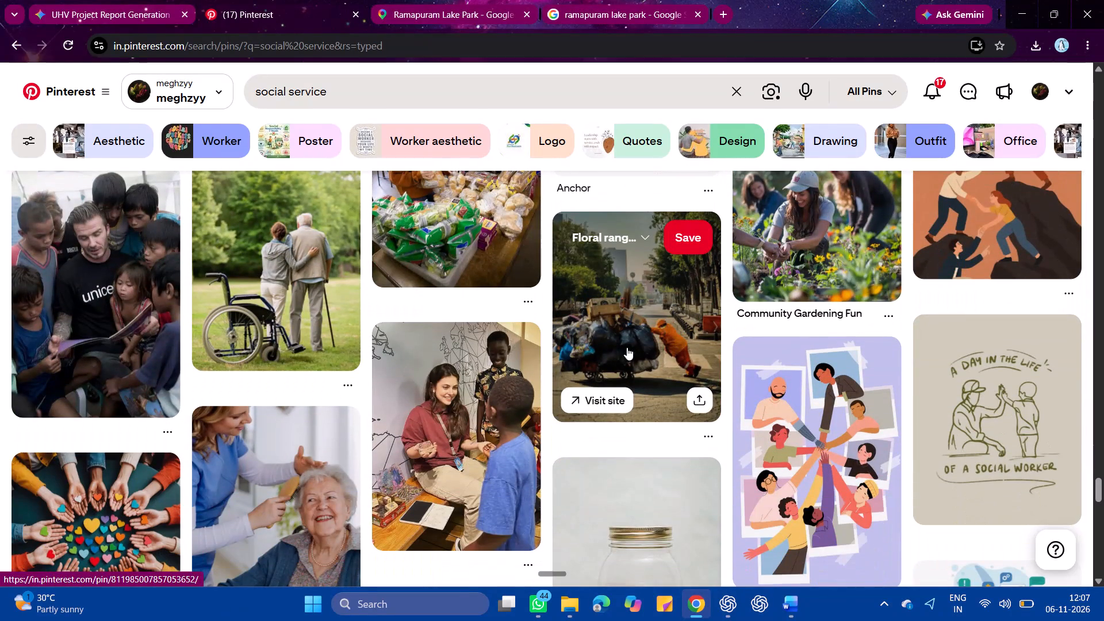
Replace the Pinterest search with "planting trees" and run it.
left_click(619, 85)
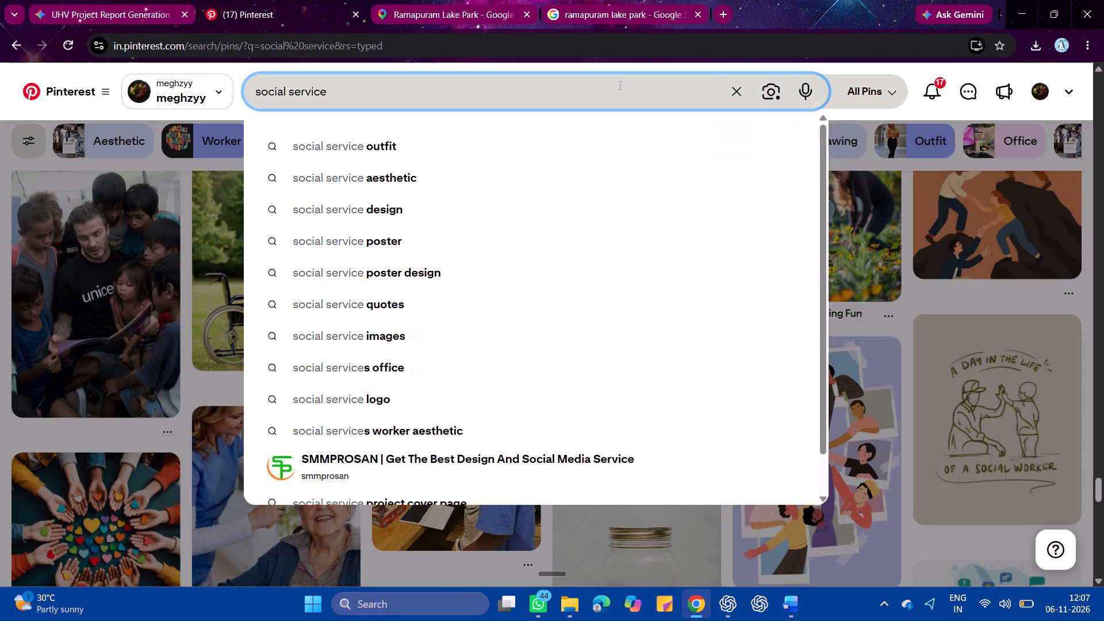
key("BackSpace")
key("BackSpace")
key("BackSpace")
key("BackSpace")
key("BackSpace")
key("BackSpace")
key("BackSpace")
key("BackSpace")
key("BackSpace")
key("BackSpace")
key("BackSpace")
key("BackSpace")
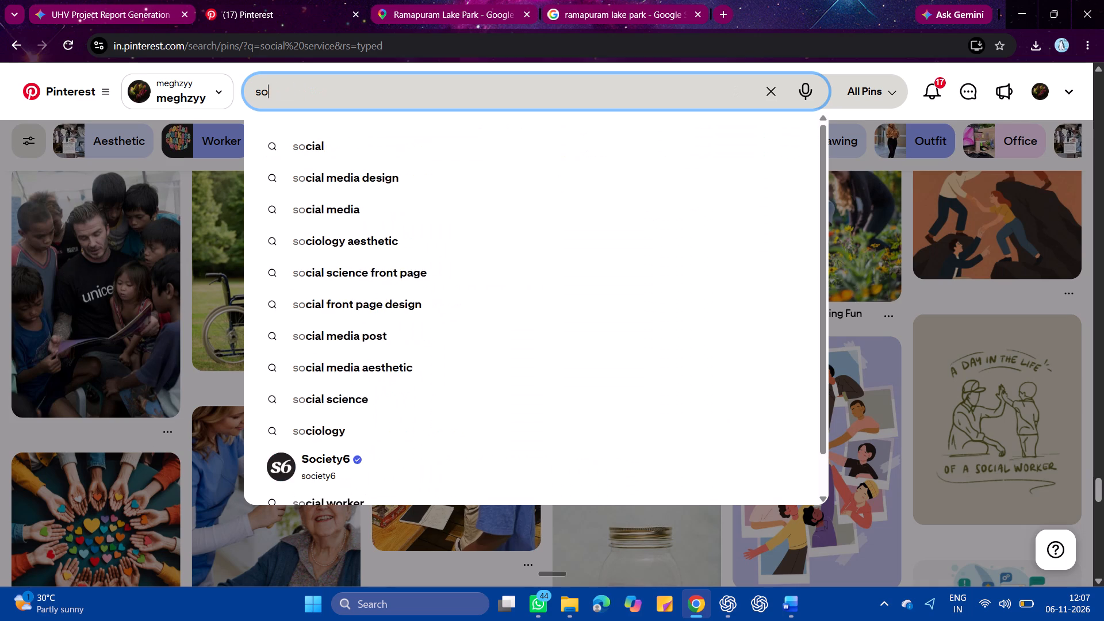
key("BackSpace")
key("BackSpace")
type("planting trees")
key("space")
key("Return")
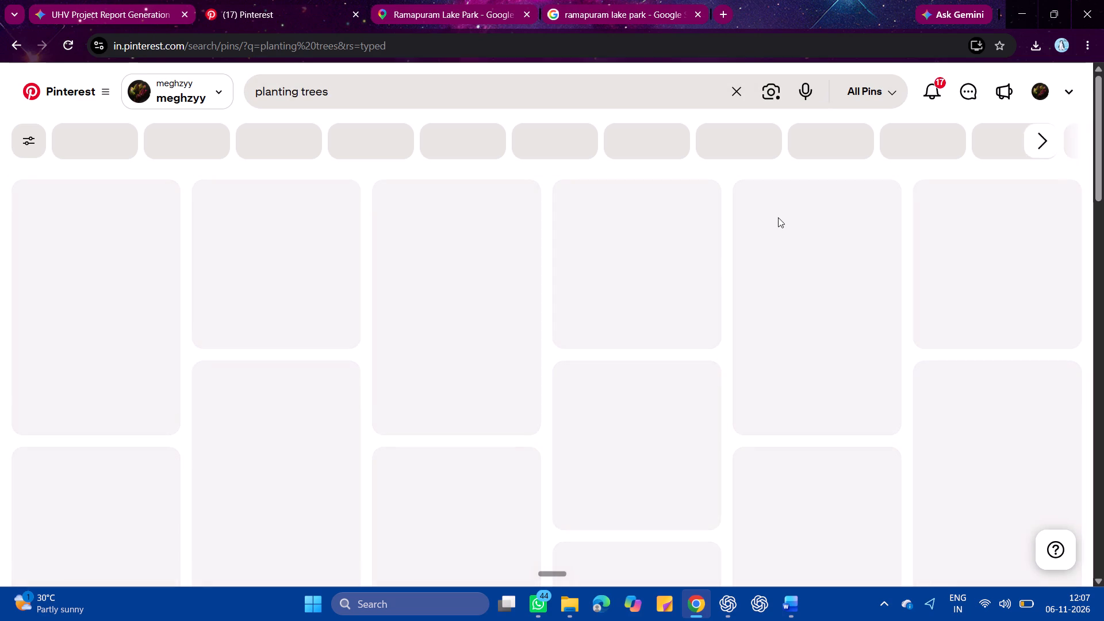
Open the pin of a person in a white cap planting a sapling on grass and copy its image.
scroll(651, 340, "down", 1)
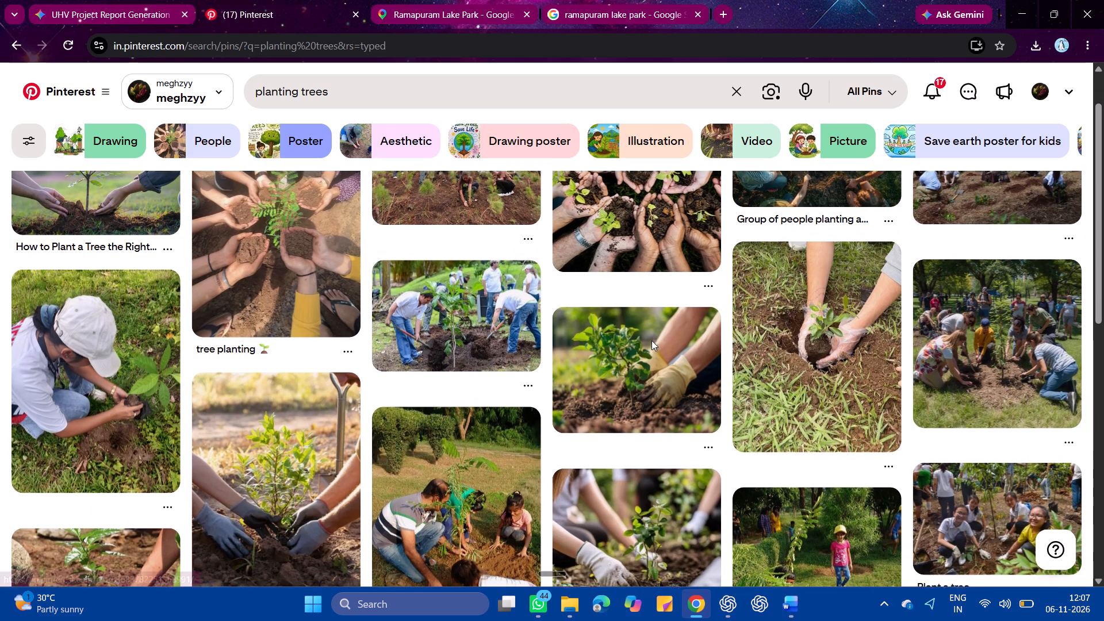
scroll(651, 340, "down", 1)
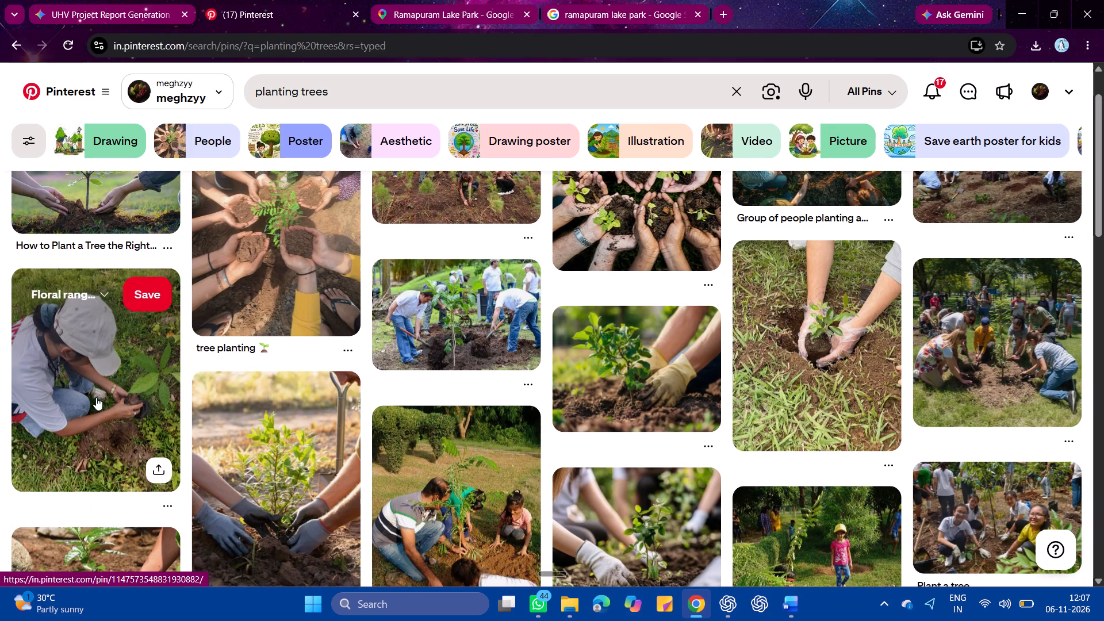
right_click(96, 397)
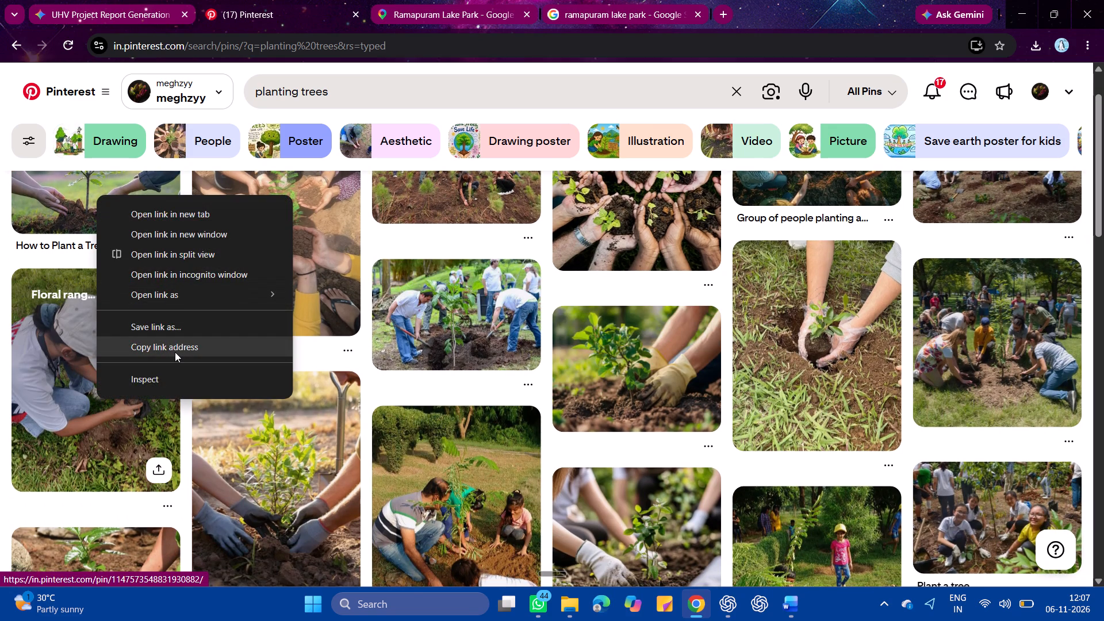
left_click(175, 352)
left_click(121, 385)
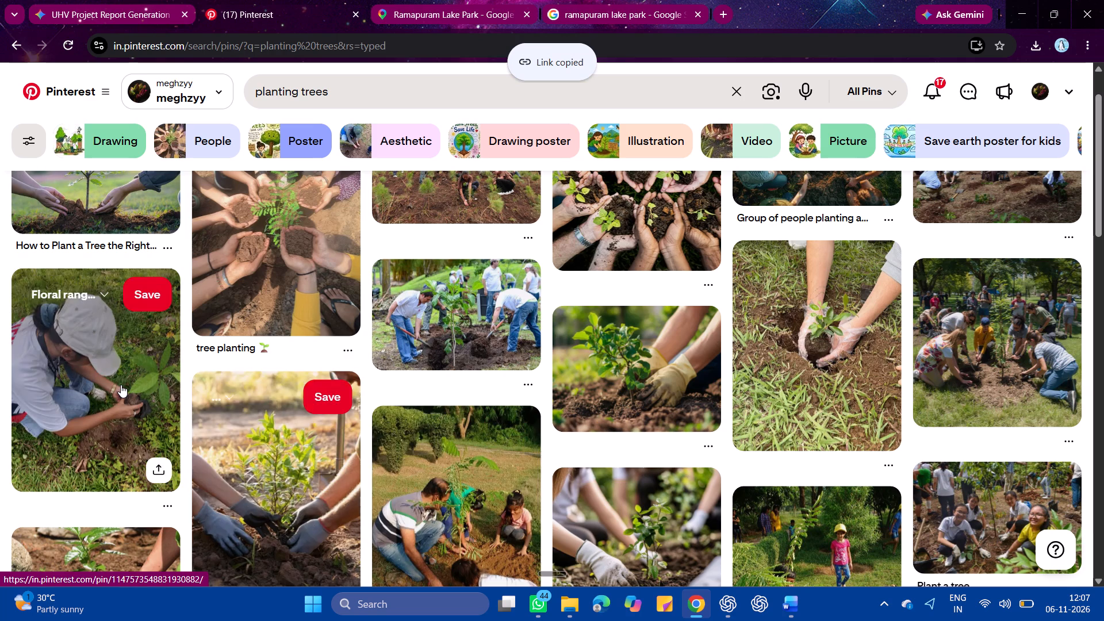
right_click(228, 351)
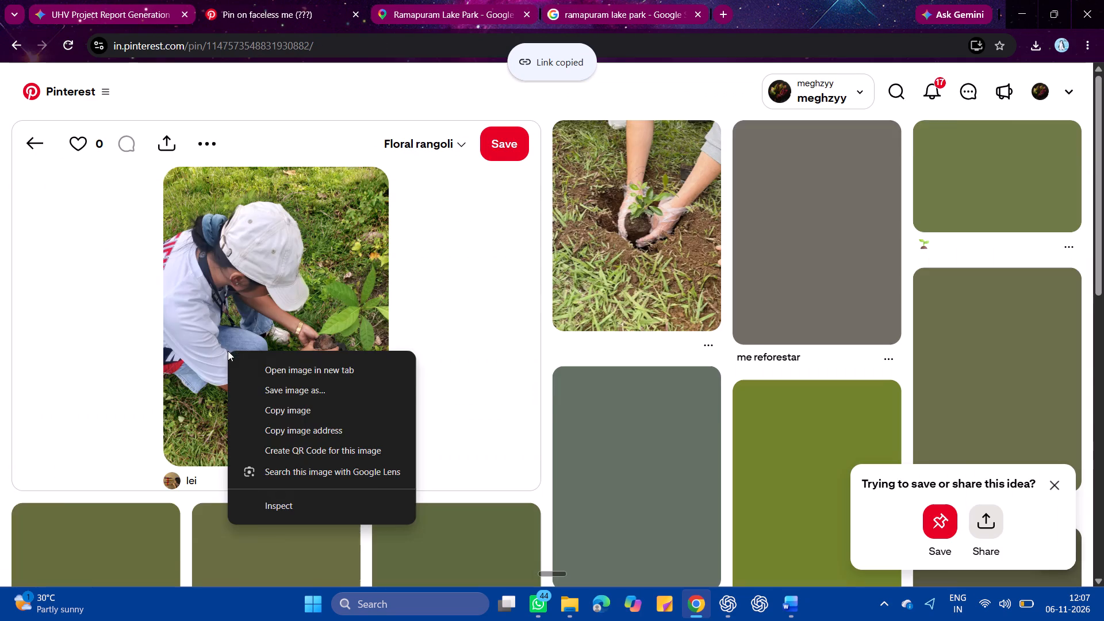
left_click(306, 401)
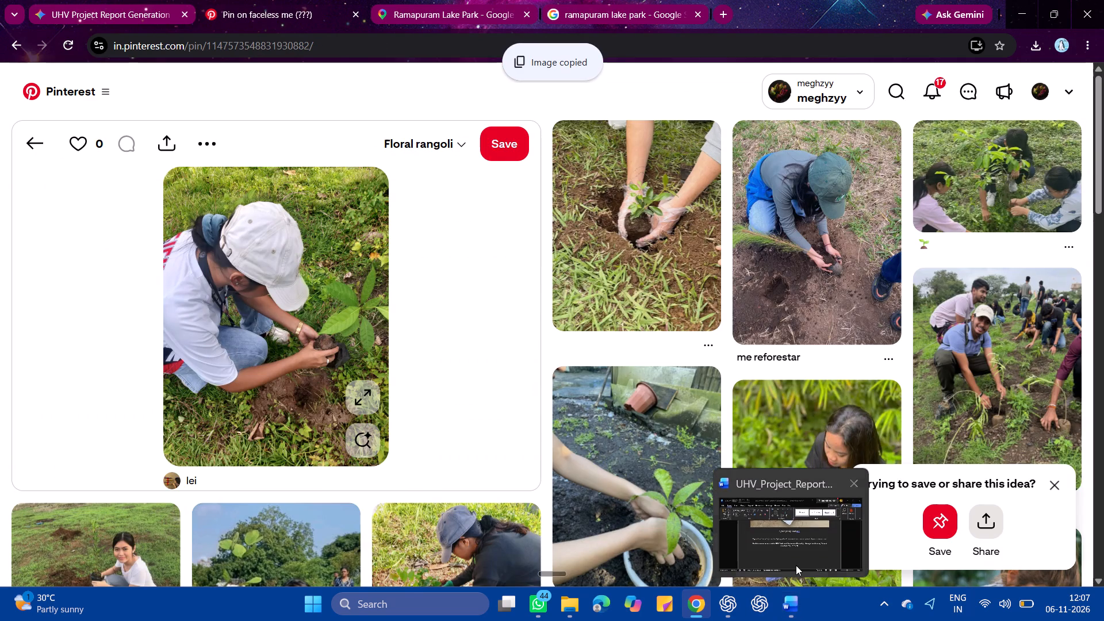
Switch to the Word report and insert five blank lines after the "Figure 1: feeding a street dog" caption to push the Figure 2 caption down.
left_click(796, 565)
scroll(737, 457, "down", 2)
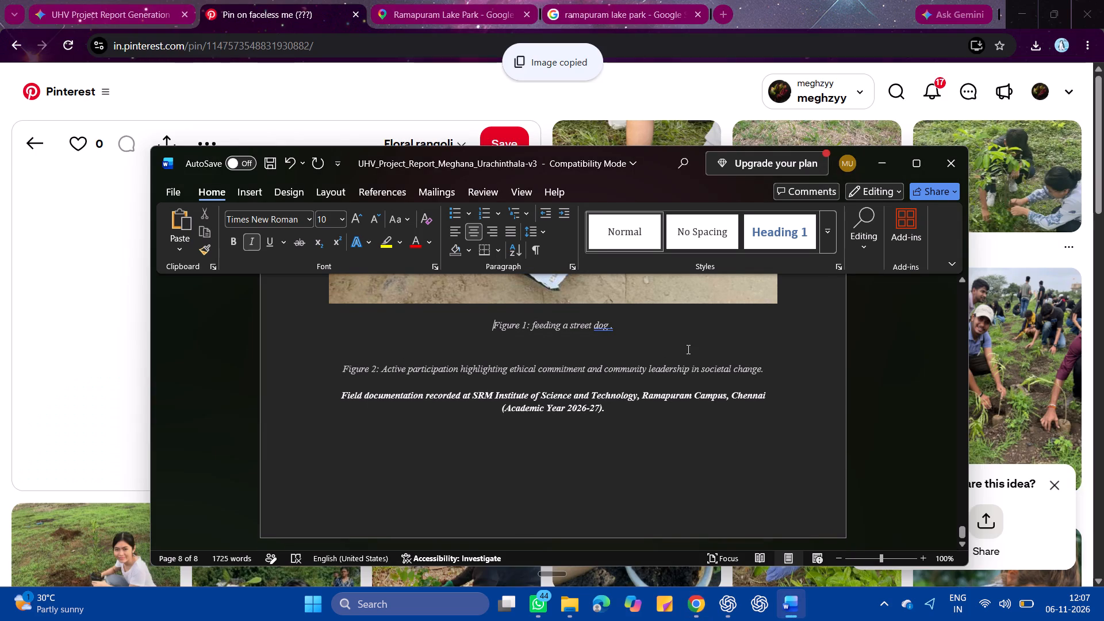
left_click(647, 335)
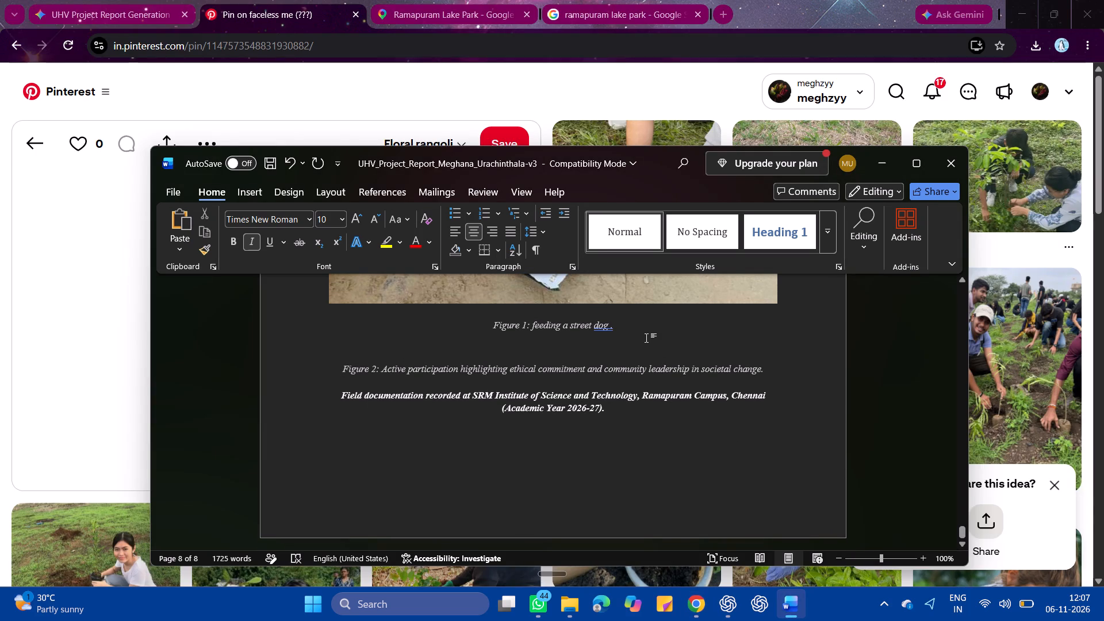
key("Return")
key("Return")
key("Return")
key("Return")
key("Return")
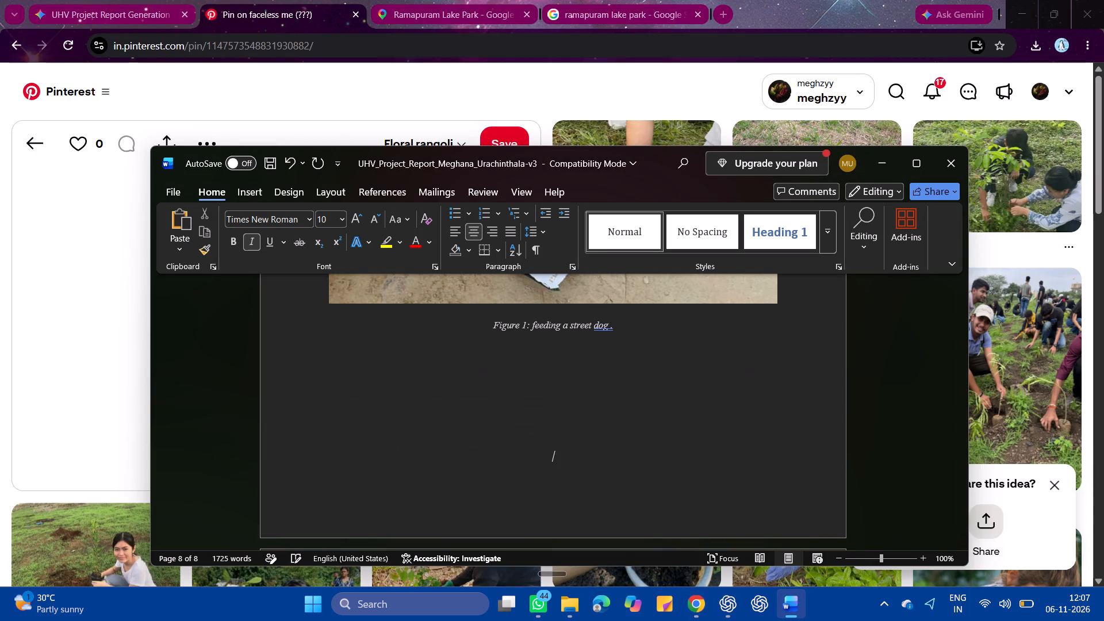
Paste the copied sapling-planting picture directly before the Figure 2 caption on the last page.
scroll(646, 338, "down", 3)
scroll(646, 338, "up", 2)
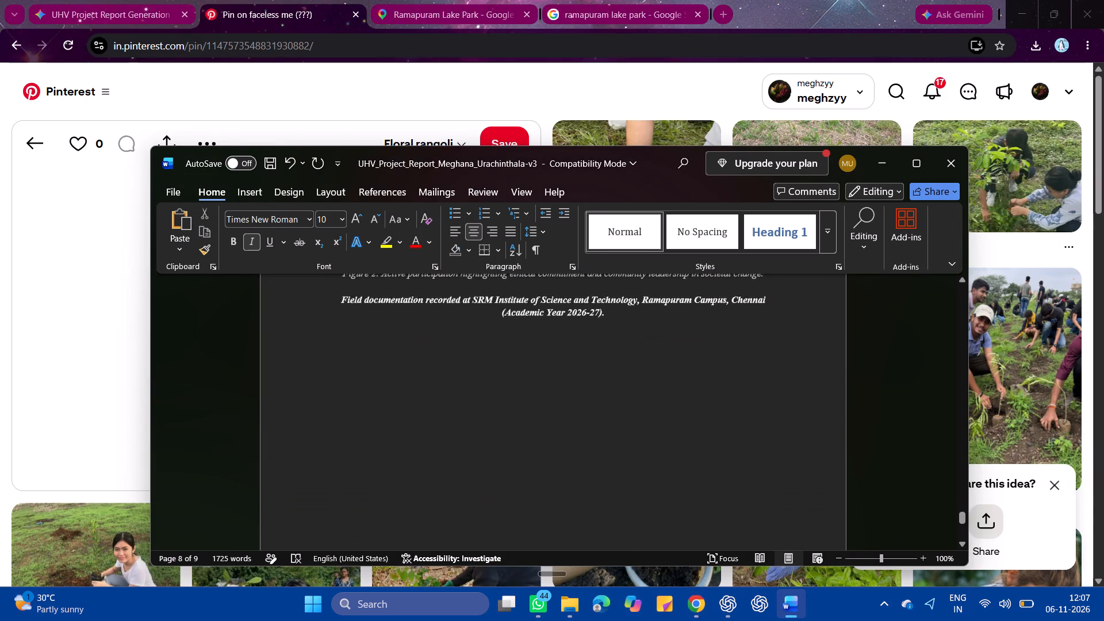
scroll(646, 338, "up", 1)
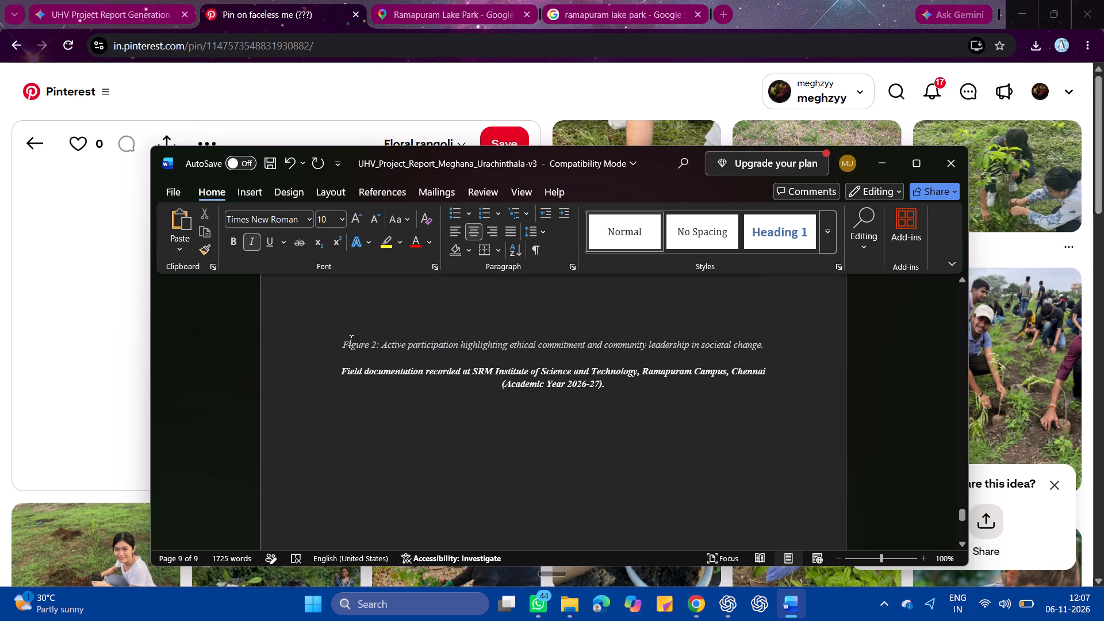
left_click(343, 341)
key("ctrl+v")
scroll(433, 382, "up", 2)
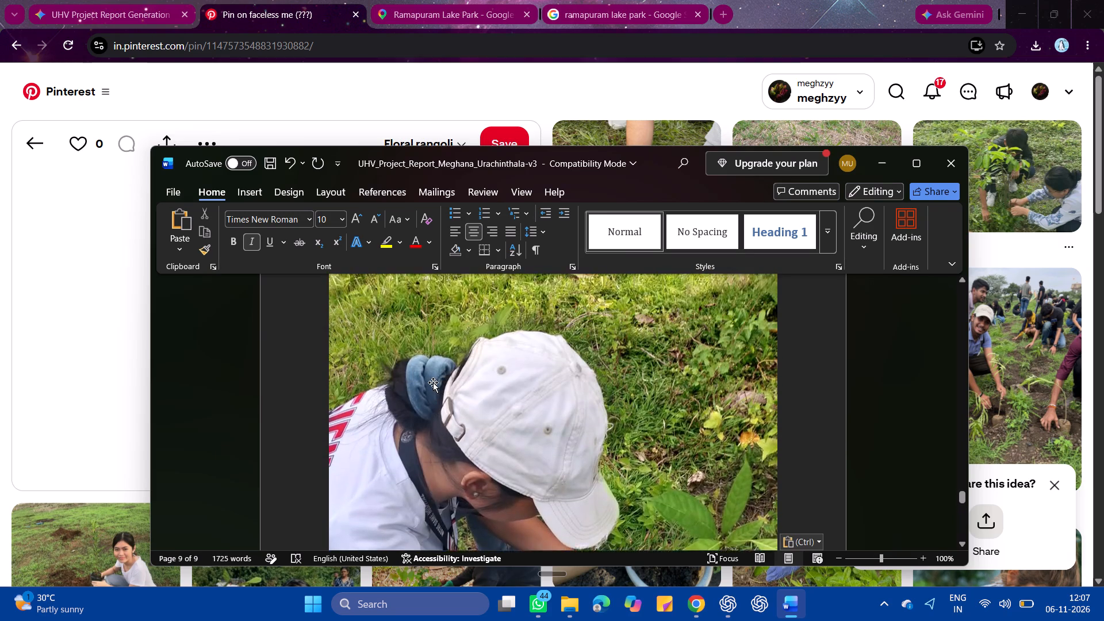
scroll(433, 382, "up", 1)
scroll(505, 507, "down", 1)
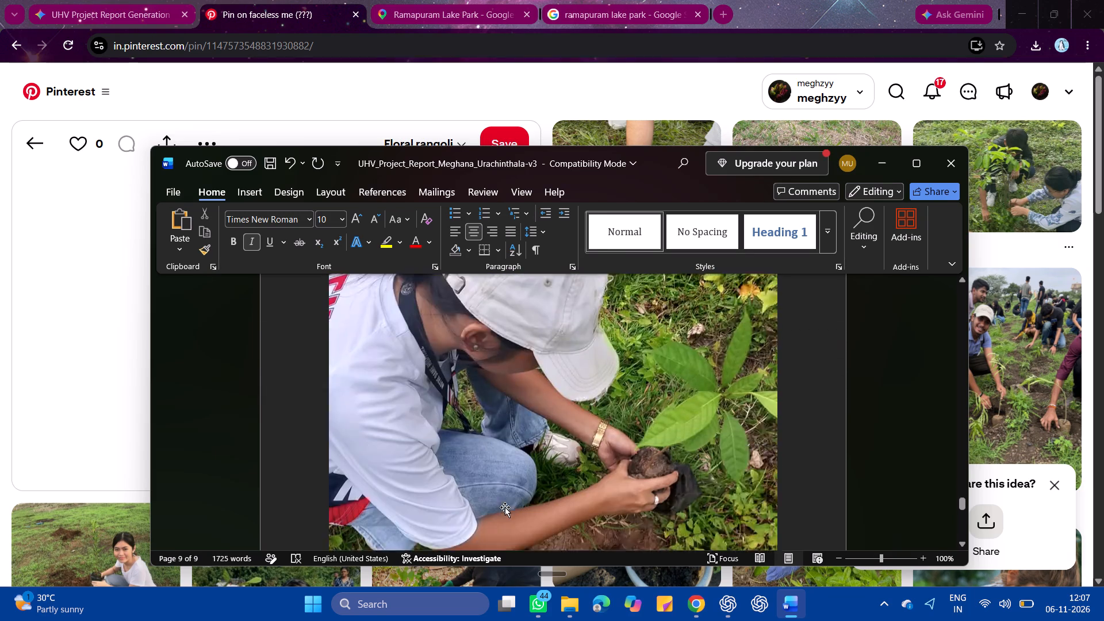
scroll(505, 507, "down", 2)
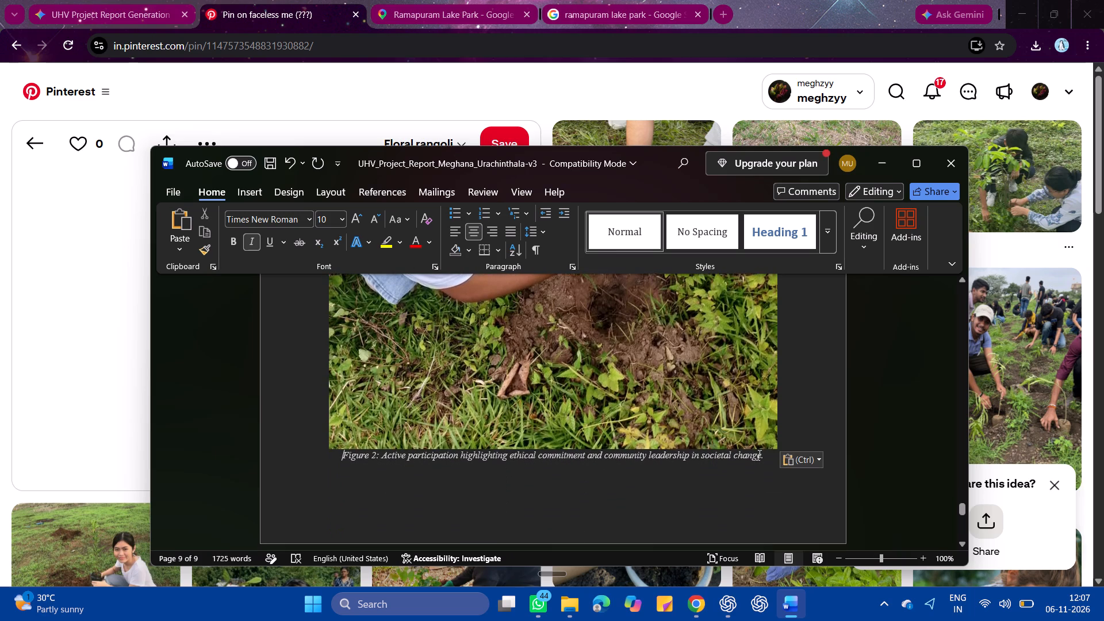
Switch to File Explorer and copy the location-stamp screenshot with the Google map thumbnail from the Gallery.
left_click(780, 444)
scroll(780, 444, "up", 1)
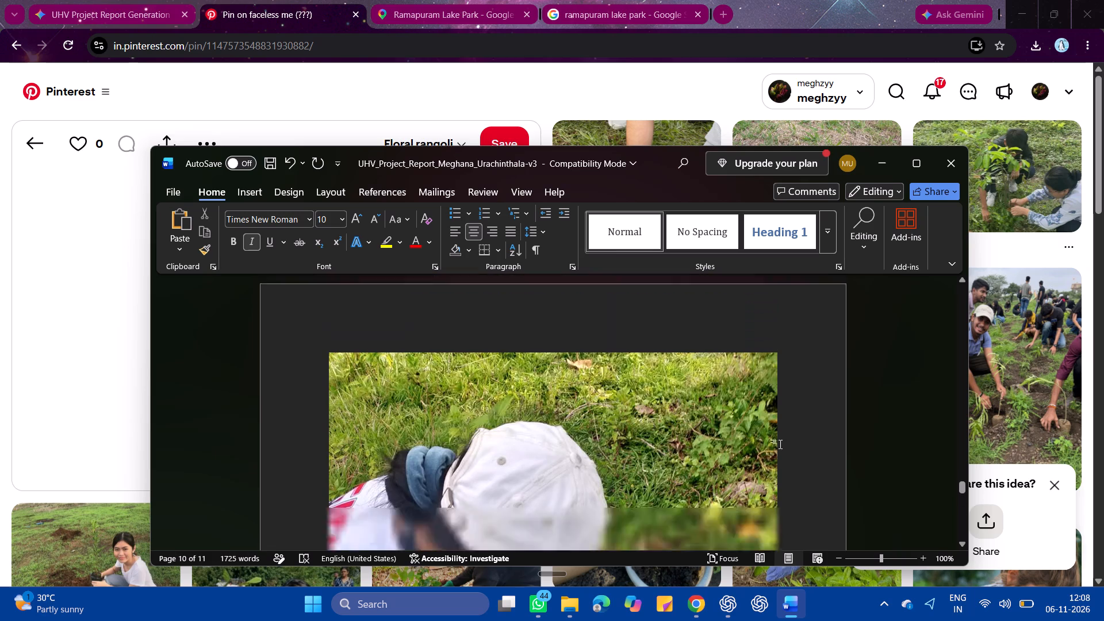
scroll(780, 444, "up", 1)
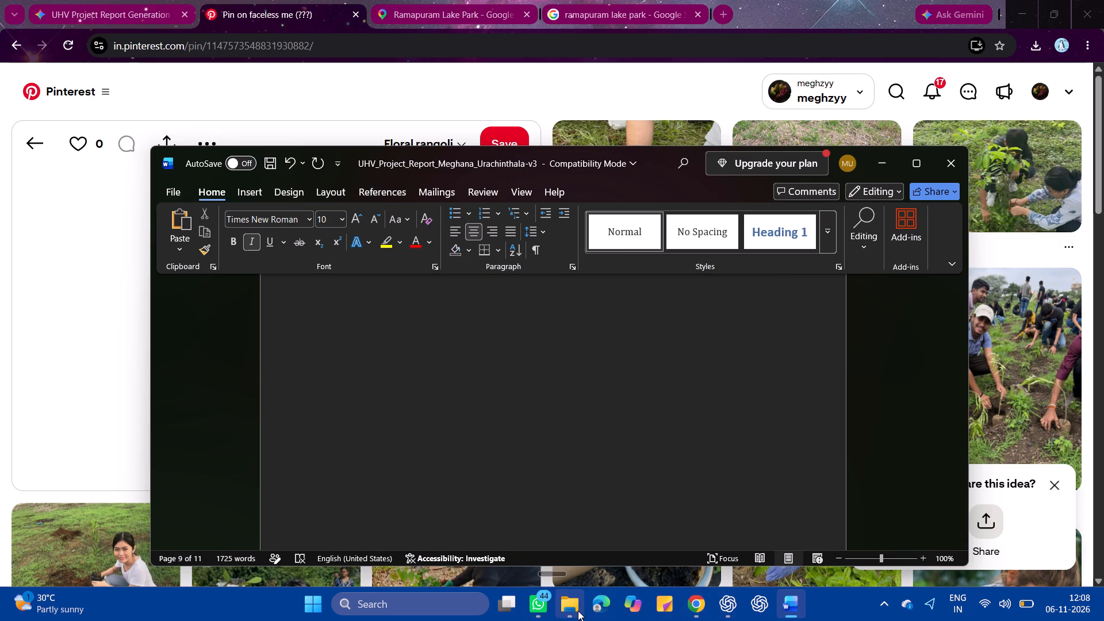
left_click(578, 611)
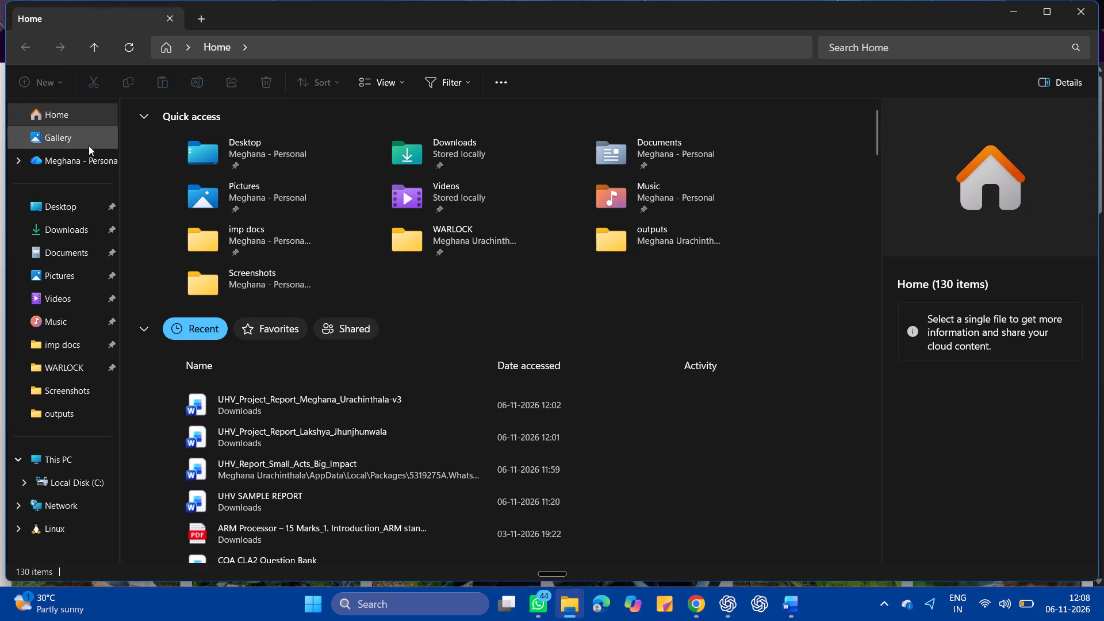
left_click(89, 145)
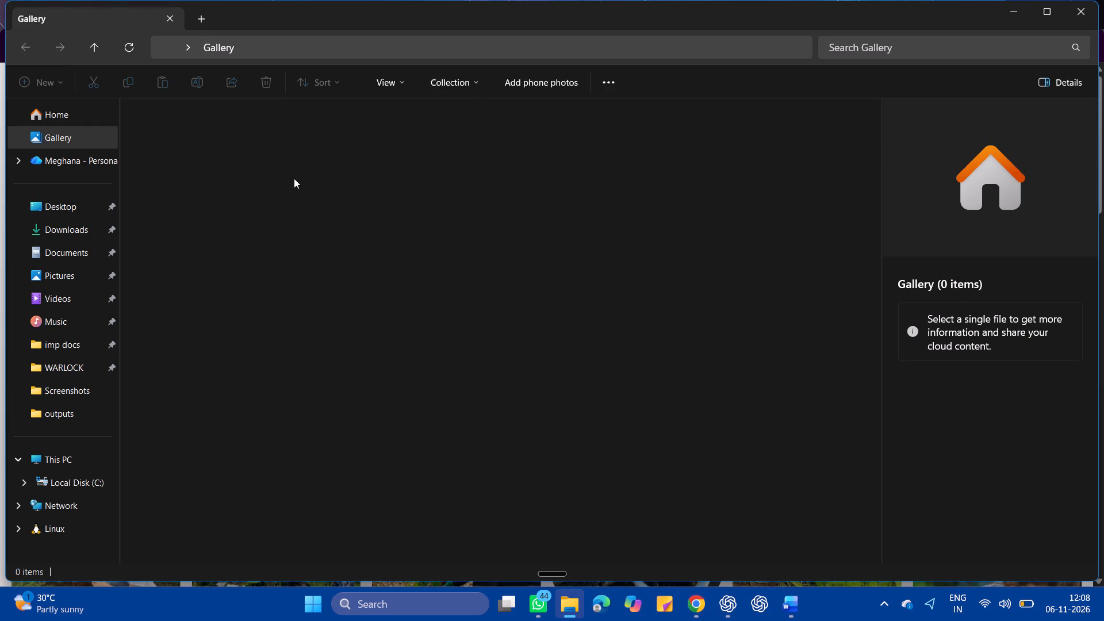
right_click(204, 178)
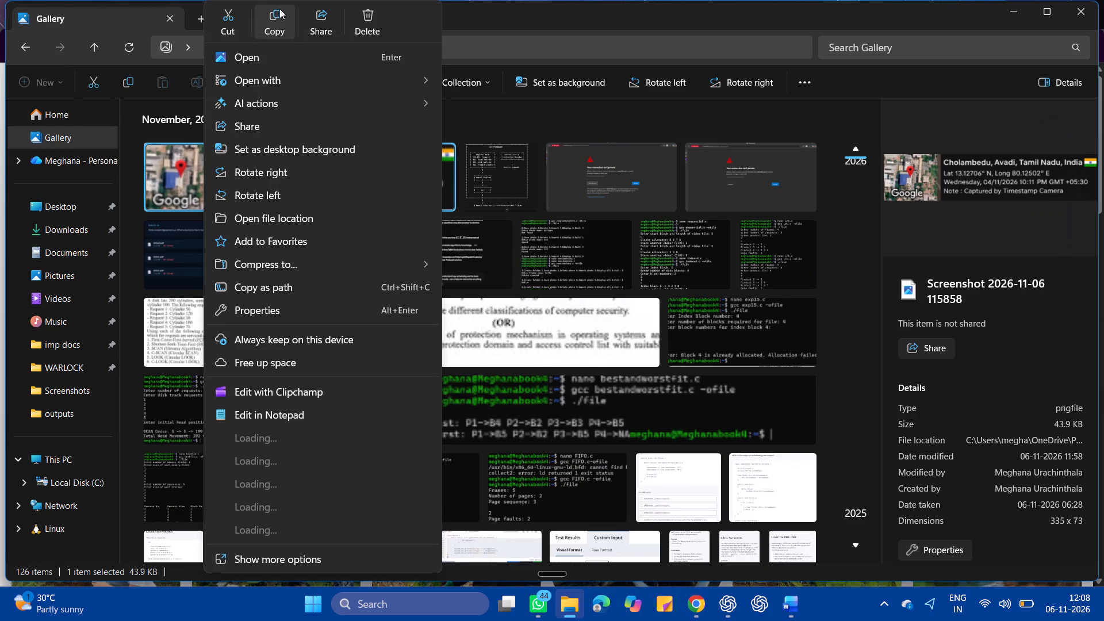
left_click(279, 9)
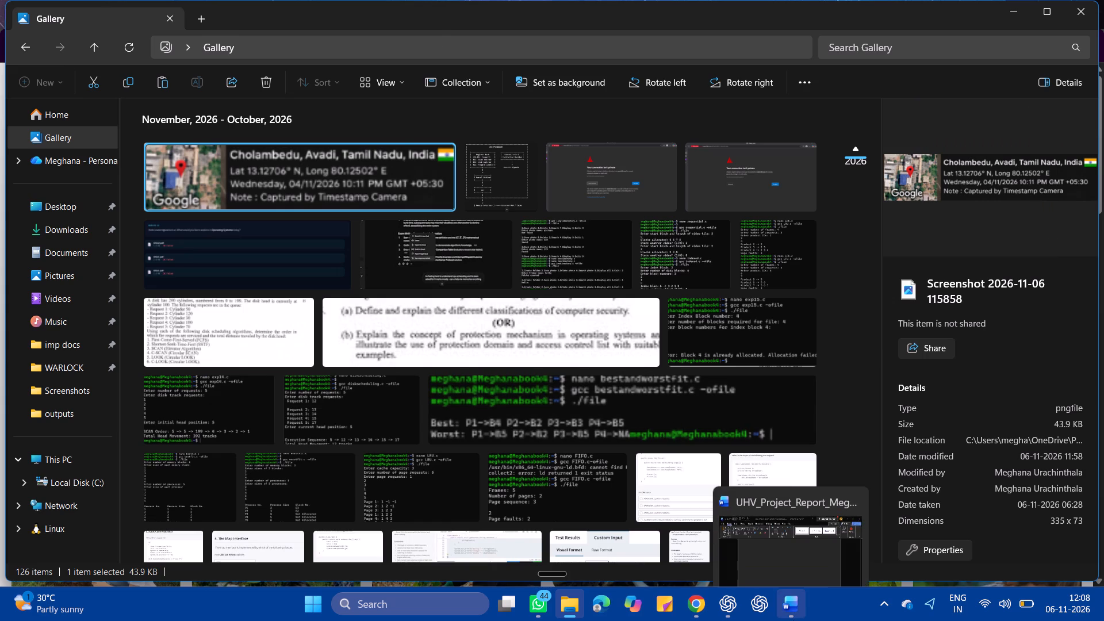
Return to the Word report and paste the location stamp on a new line between the dog-feeding picture and its Figure 1 caption.
left_click(796, 578)
left_click(792, 549)
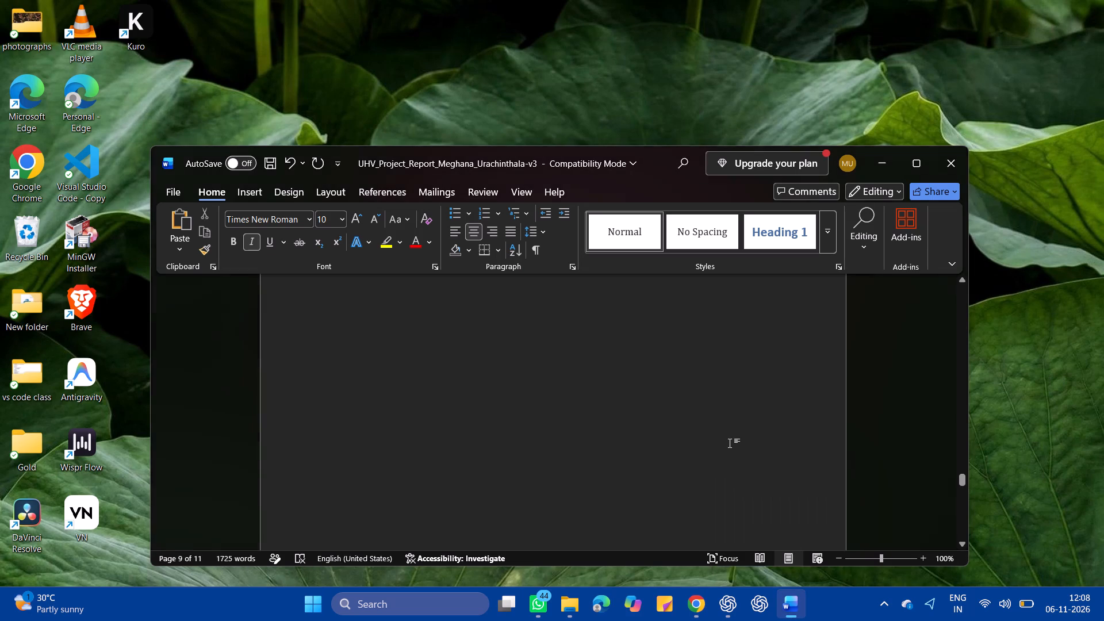
scroll(730, 443, "up", 5)
scroll(730, 443, "down", 1)
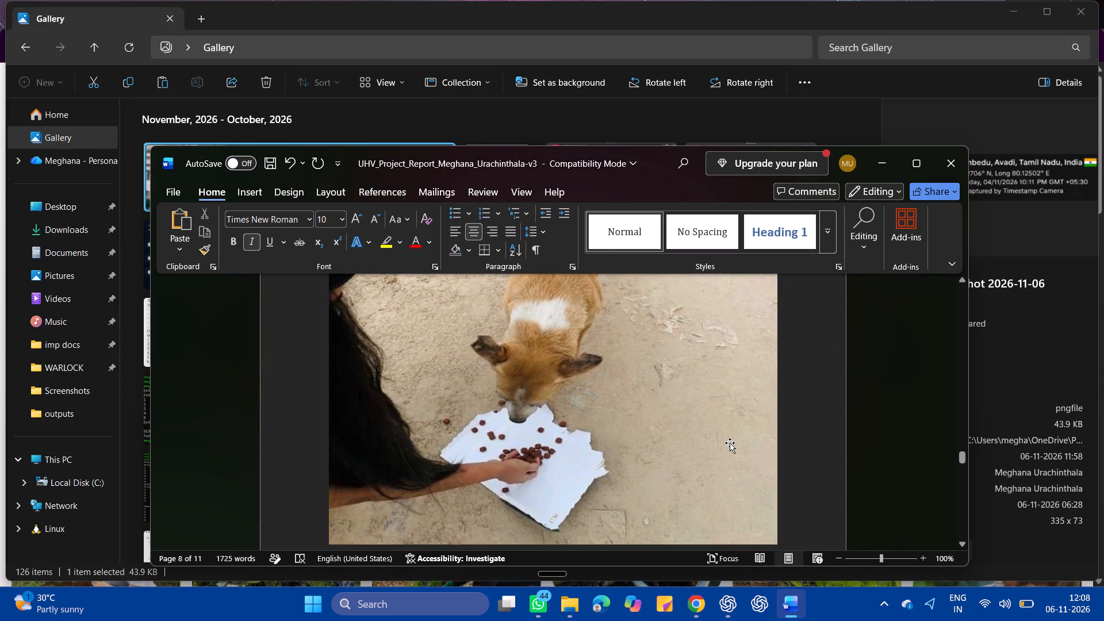
scroll(730, 443, "down", 1)
left_click(784, 344)
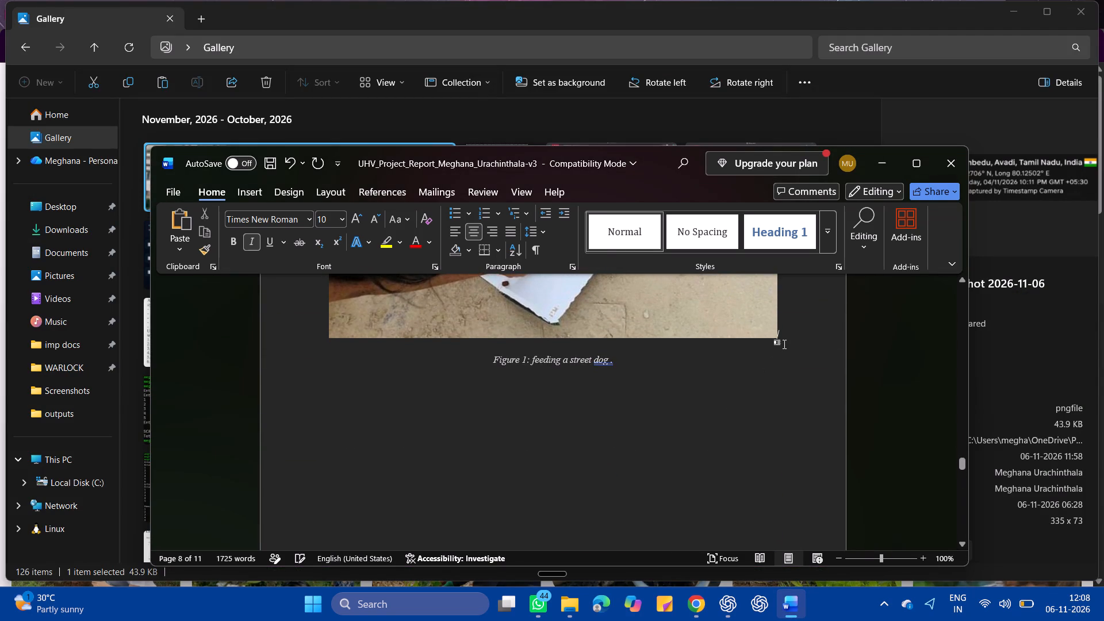
key("Return")
key("ctrl+v")
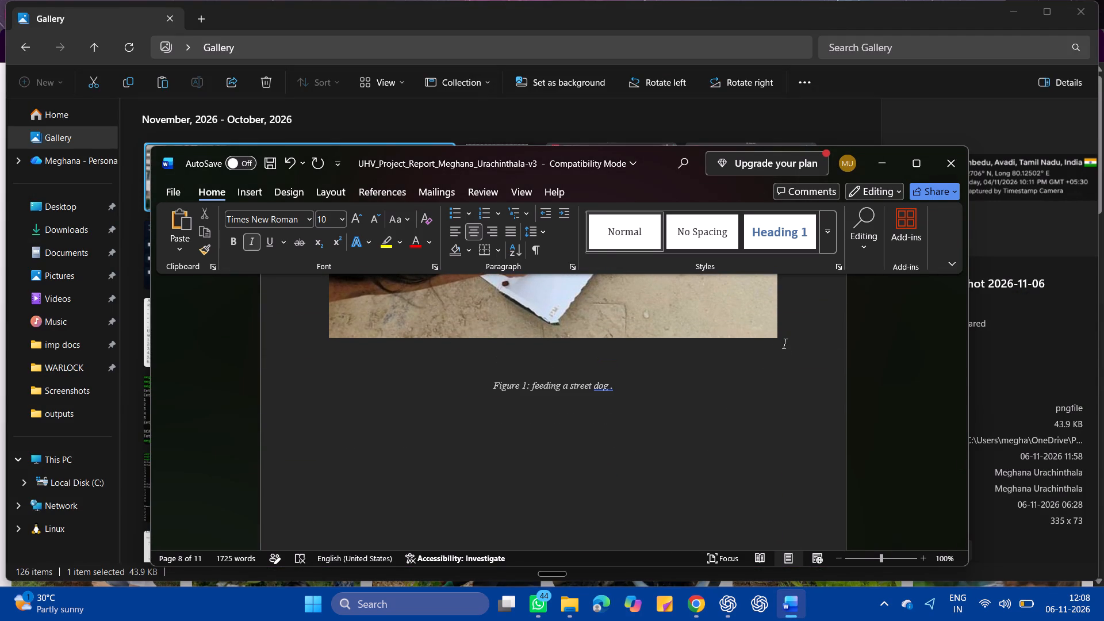
Add the copied location stamp below the sapling-planting picture, before the Figure 2 caption.
scroll(784, 344, "down", 3)
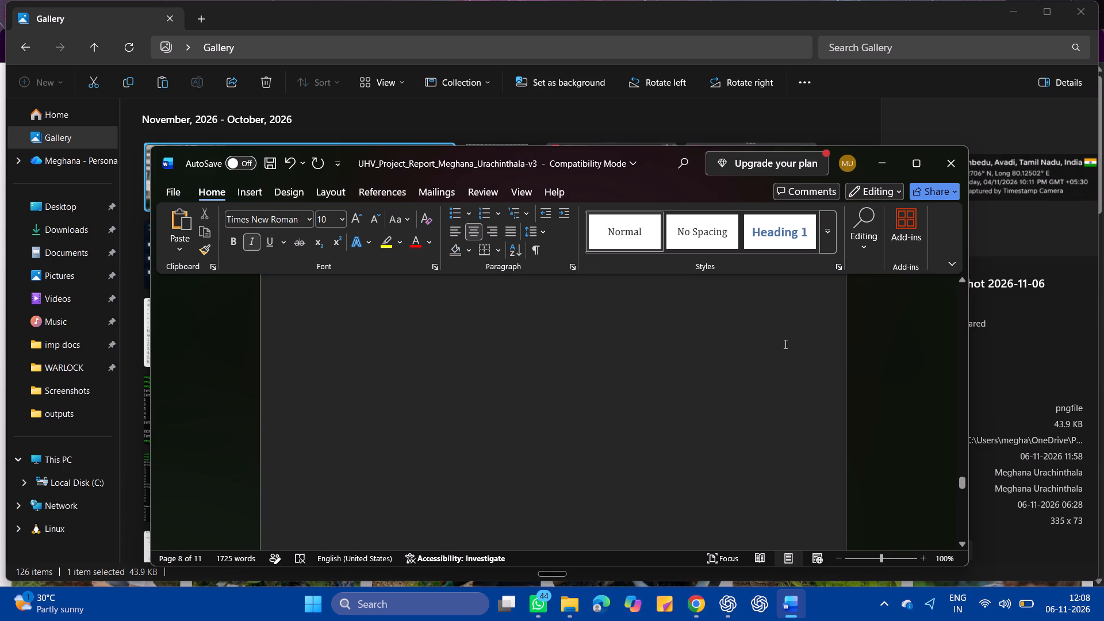
scroll(784, 344, "down", 3)
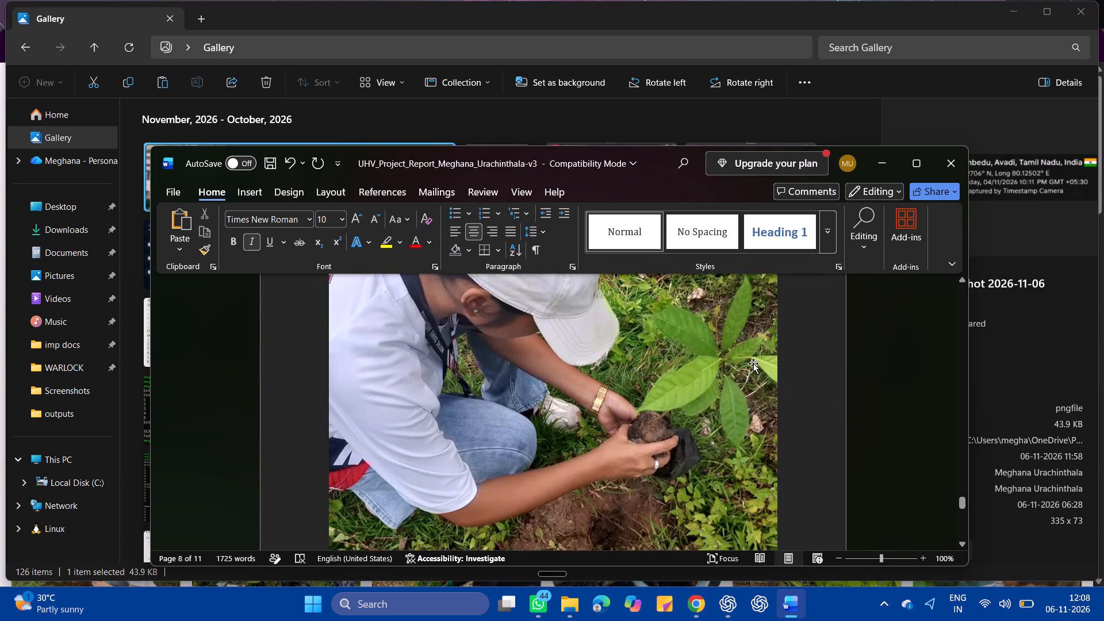
Paste the copied location stamp below the sapling-planting picture and put the Figure 2 caption on its own line beneath the stamp.
scroll(753, 363, "down", 2)
left_click(784, 441)
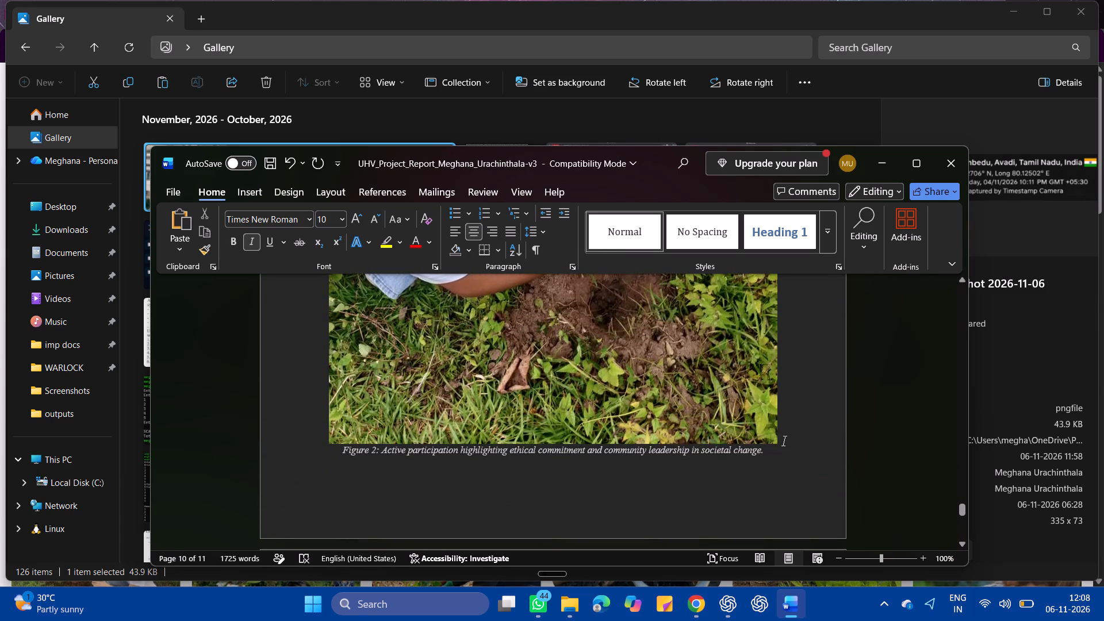
key("ctrl+v")
scroll(784, 441, "down", 2)
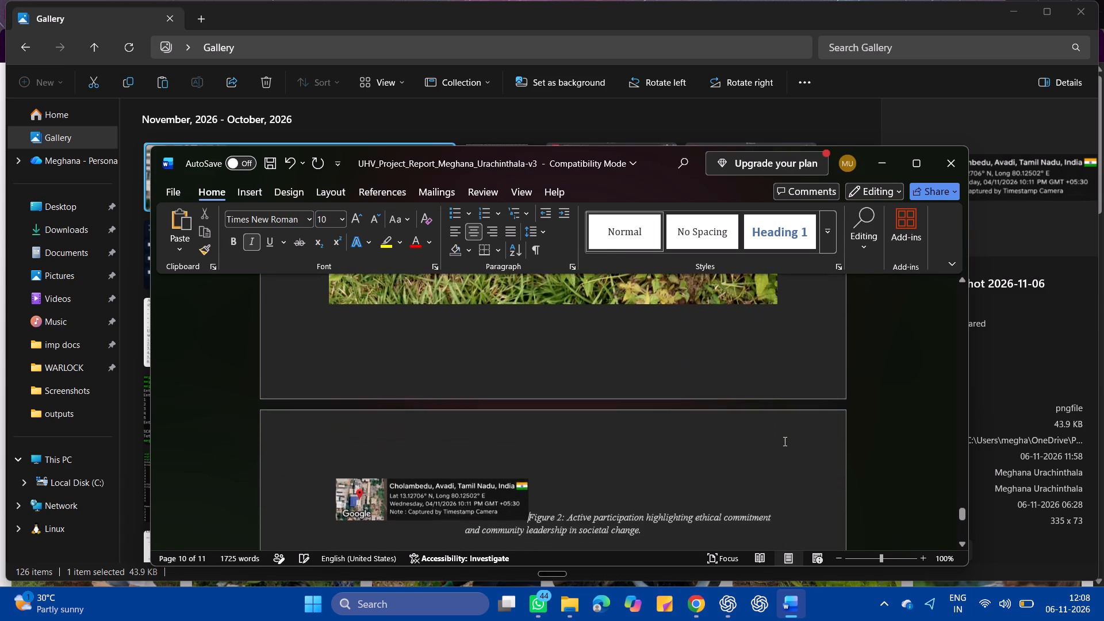
scroll(784, 441, "down", 2)
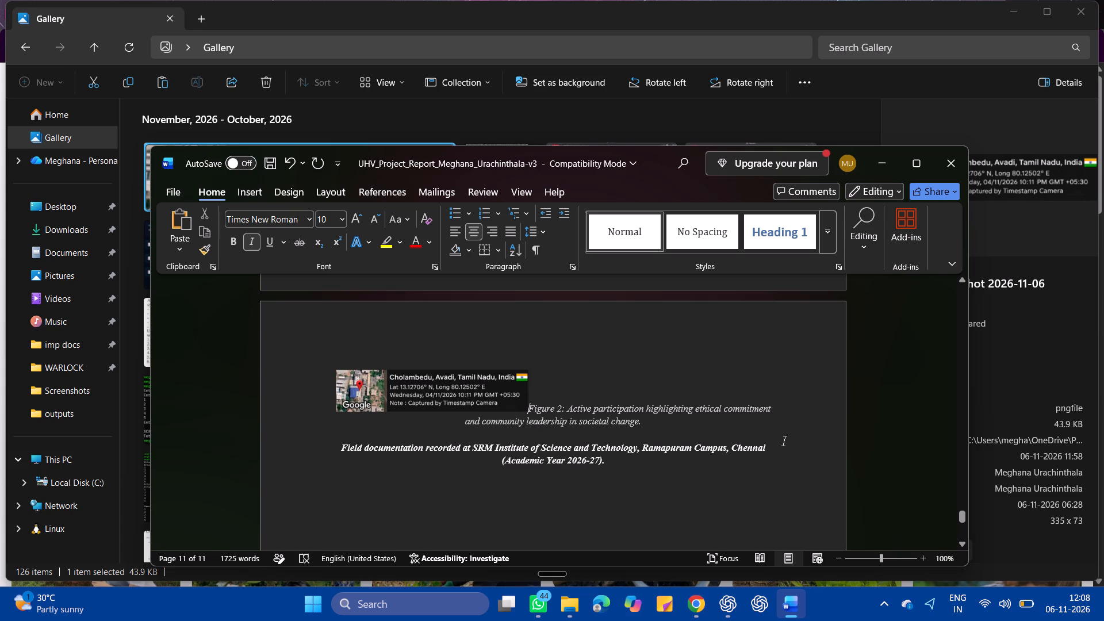
key("Return")
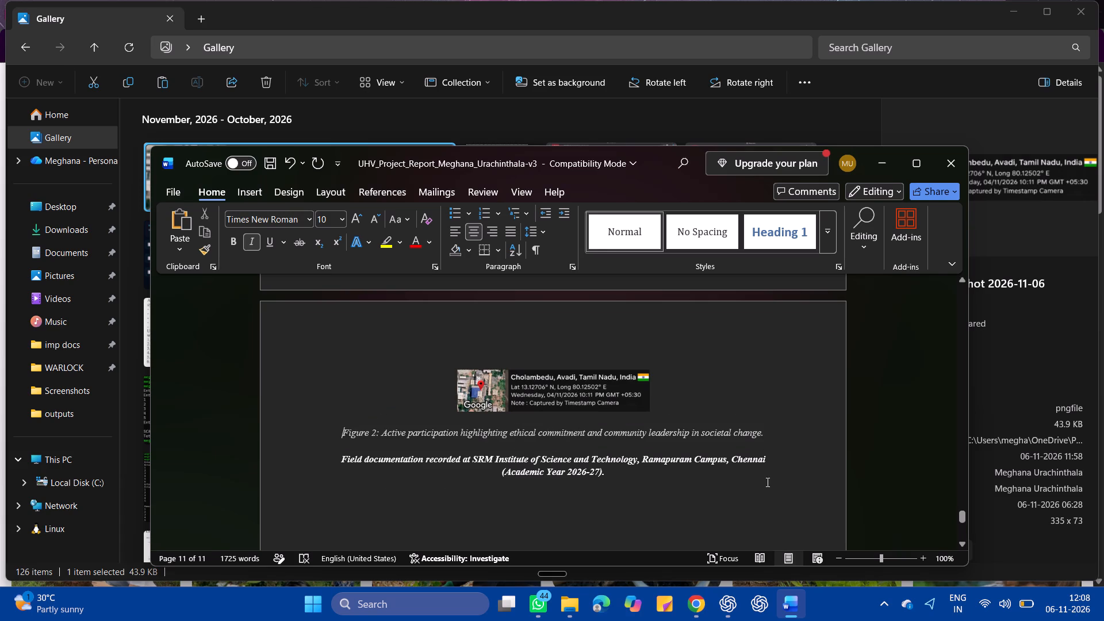
Reduce the height of the sapling-planting picture by pulling its bottom edge upward.
scroll(766, 482, "up", 1)
left_click(747, 466)
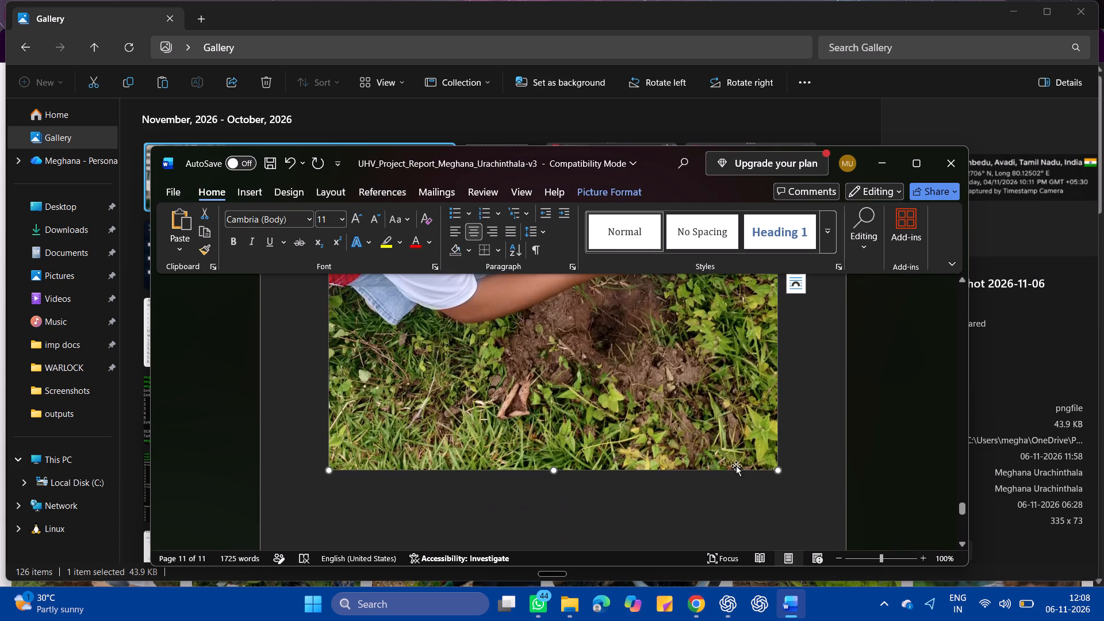
left_click_drag(558, 473, 553, 436)
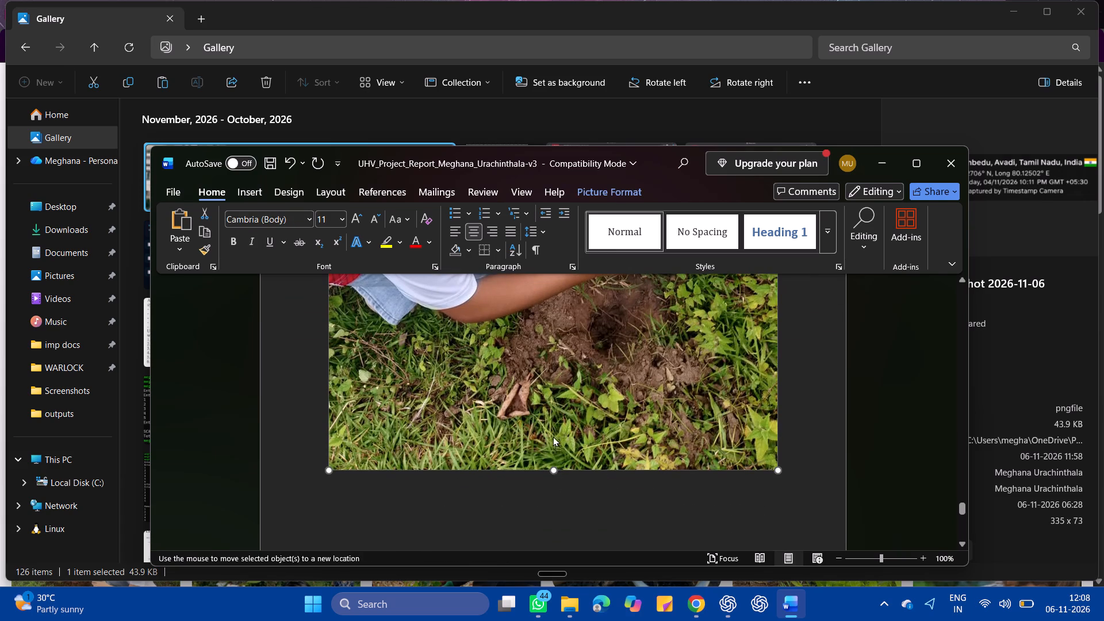
left_click_drag(553, 436, 558, 413)
left_click_drag(555, 471, 570, 277)
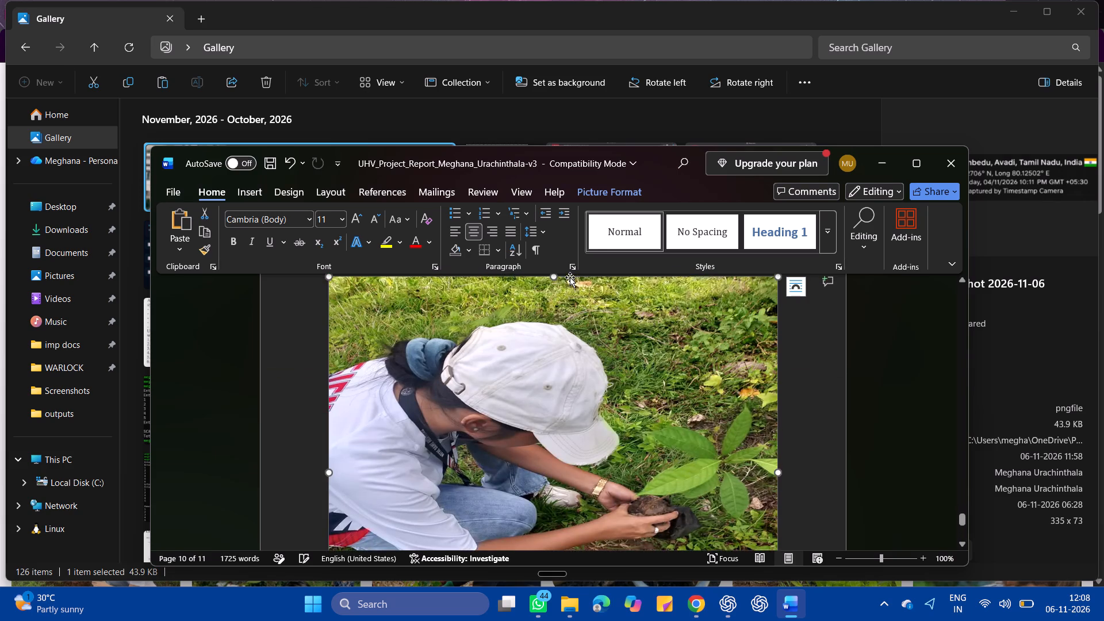
Save the UHV project report.
scroll(645, 420, "up", 2)
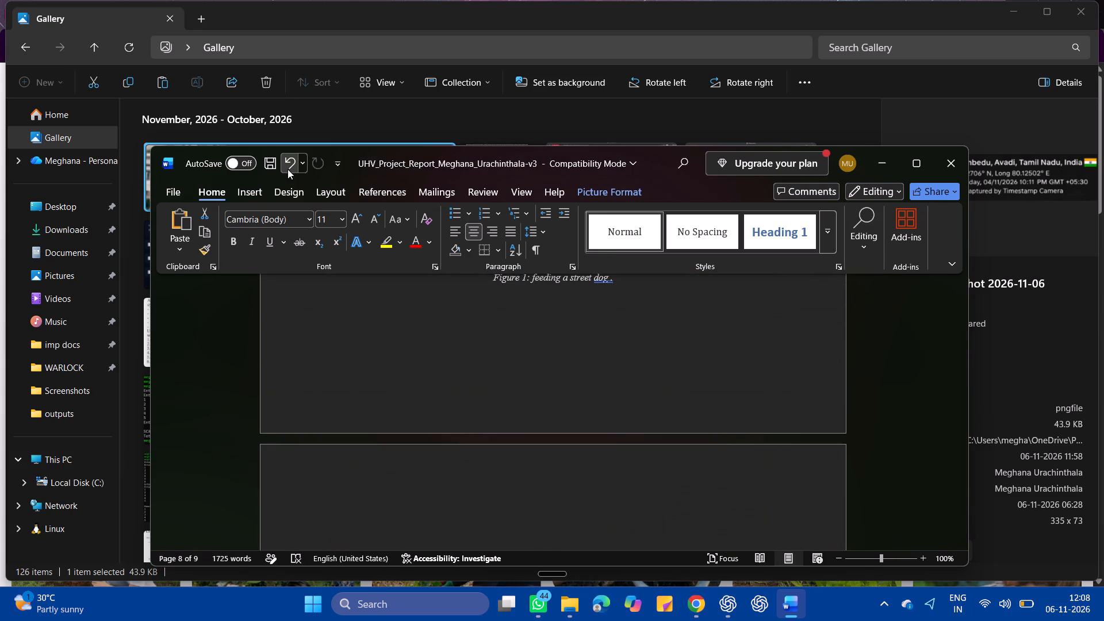
left_click(265, 159)
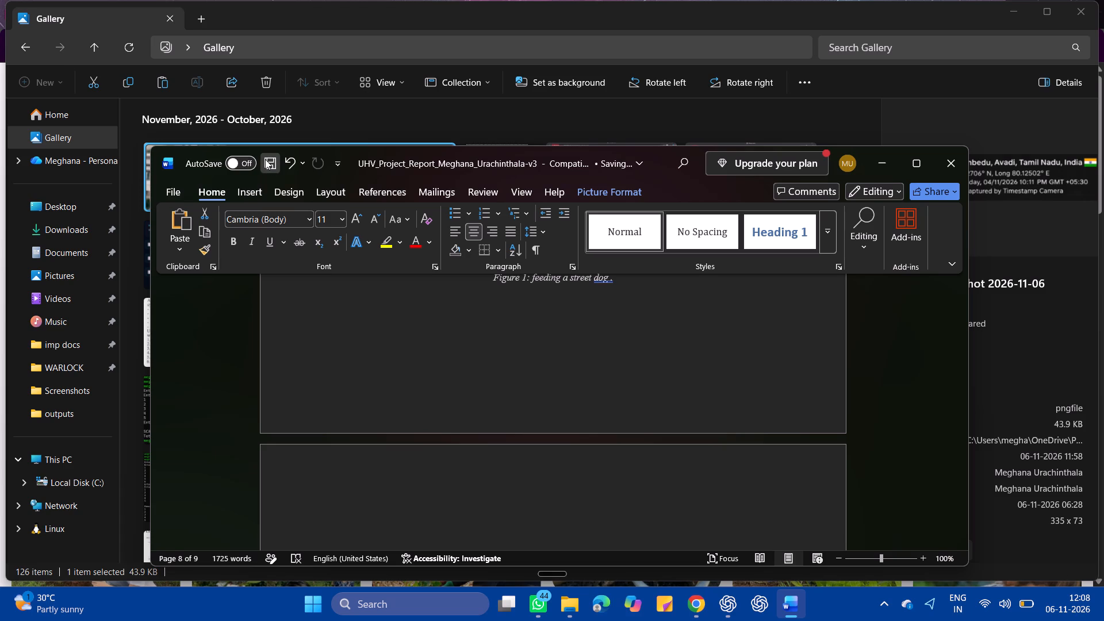
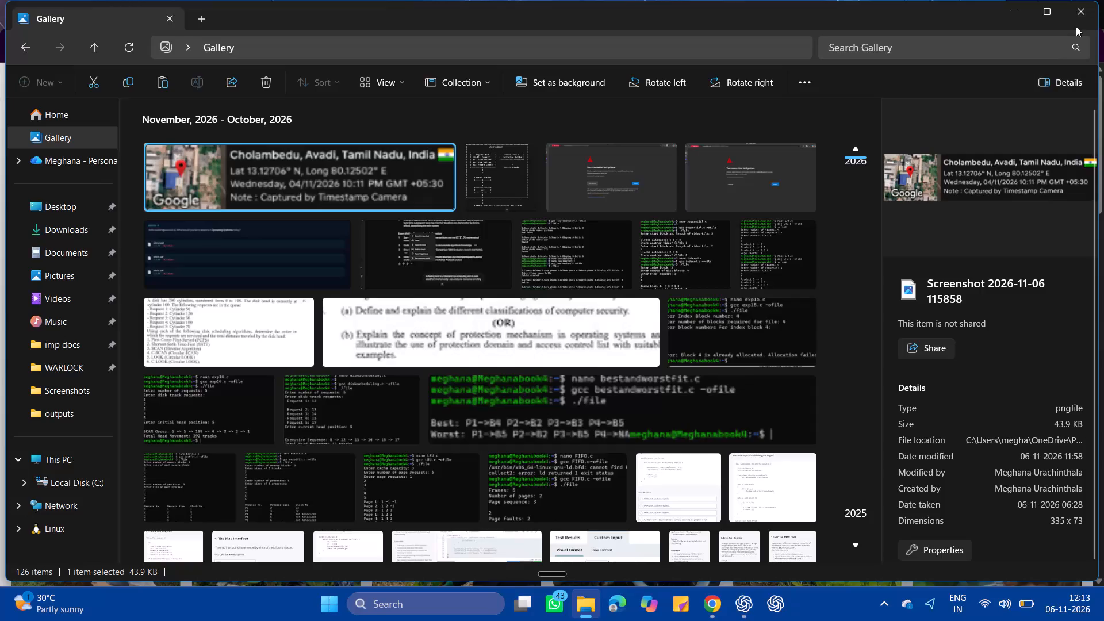
Close the File Explorer Gallery window.
left_click(1087, 9)
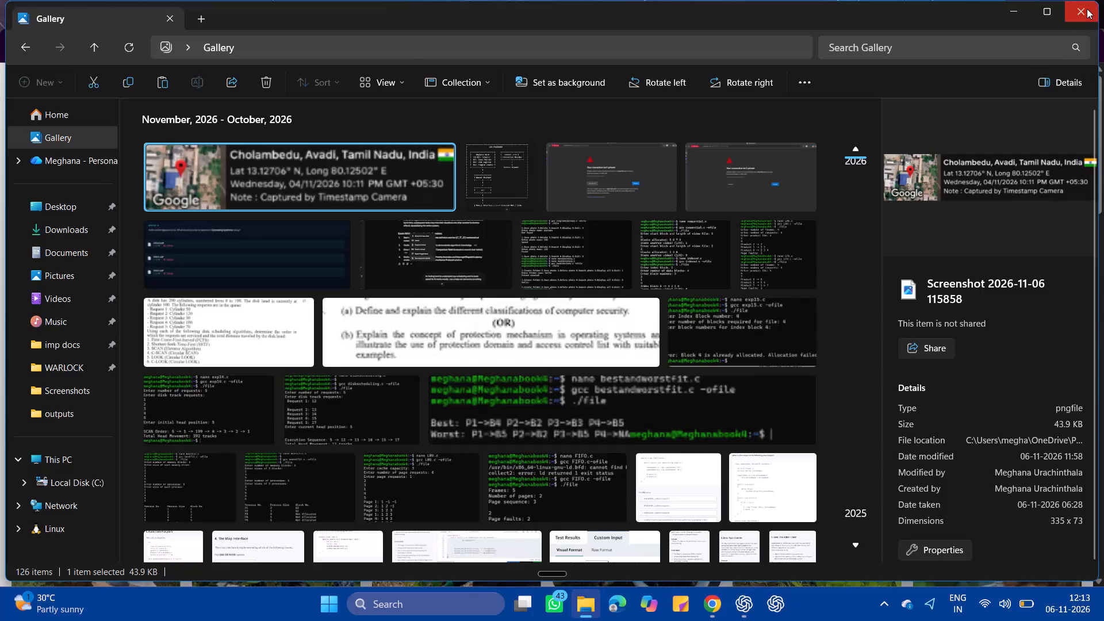
Browse the related tree-planting pictures below the open Pinterest pin.
scroll(844, 260, "down", 3)
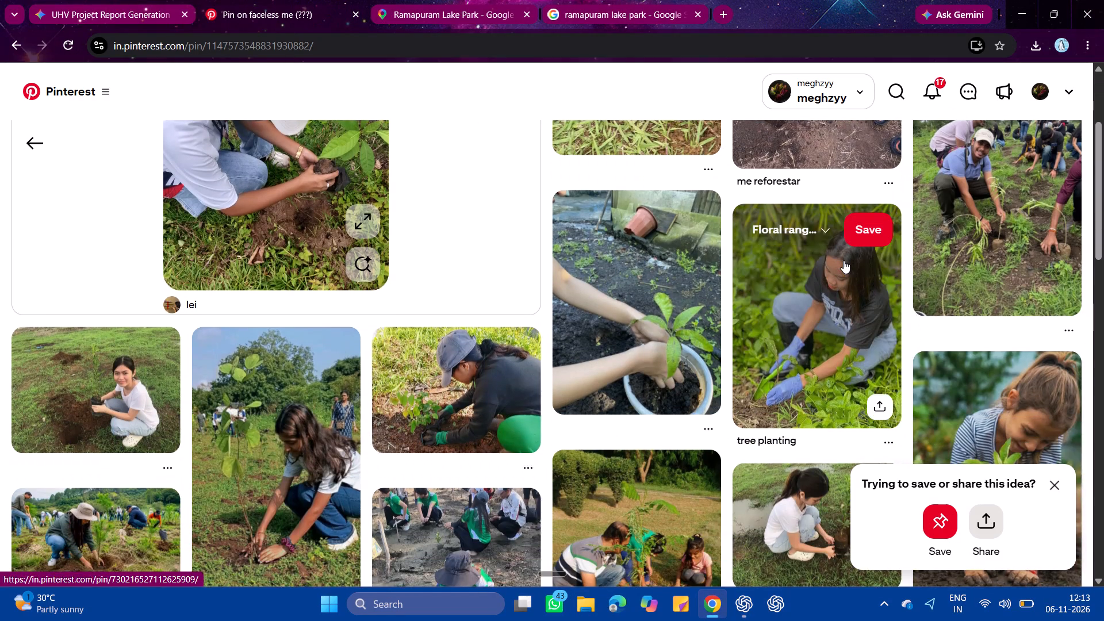
scroll(844, 260, "down", 4)
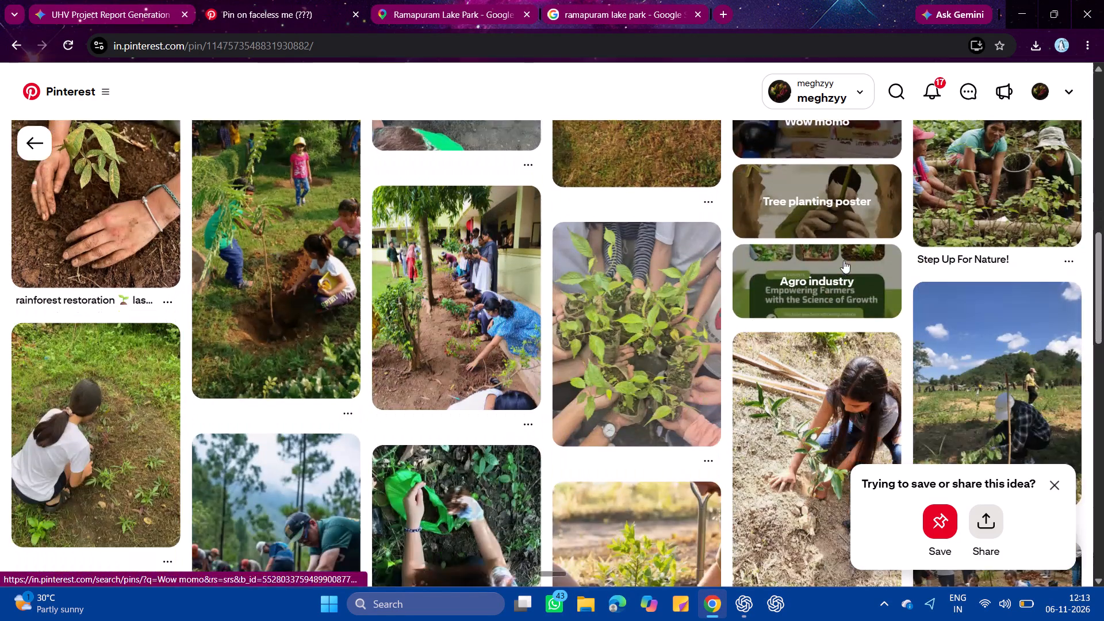
scroll(844, 260, "down", 5)
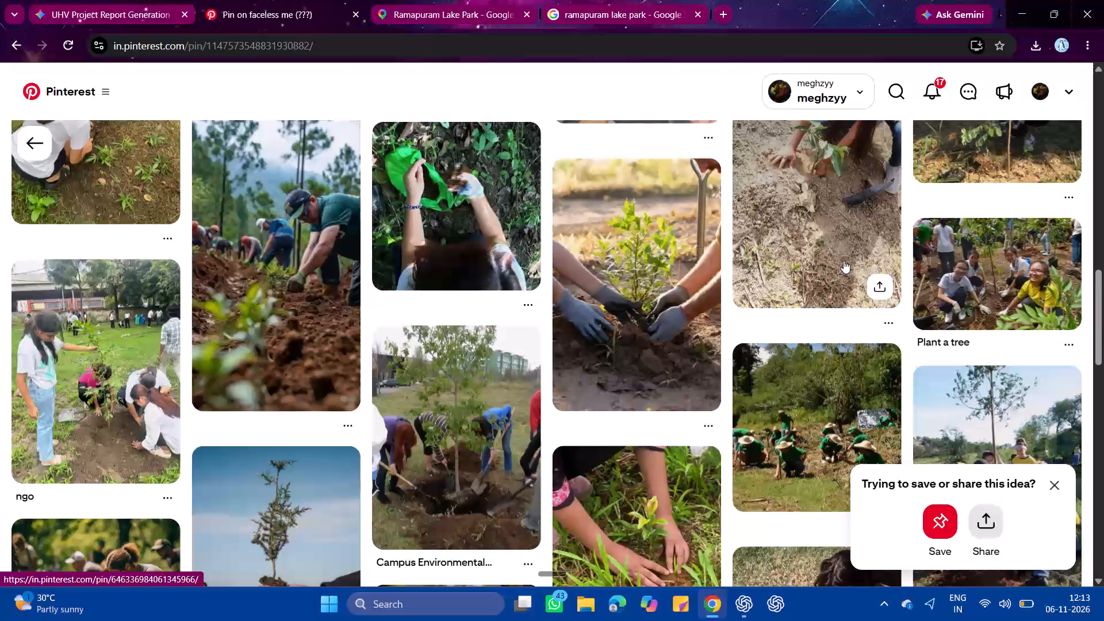
scroll(844, 260, "down", 1)
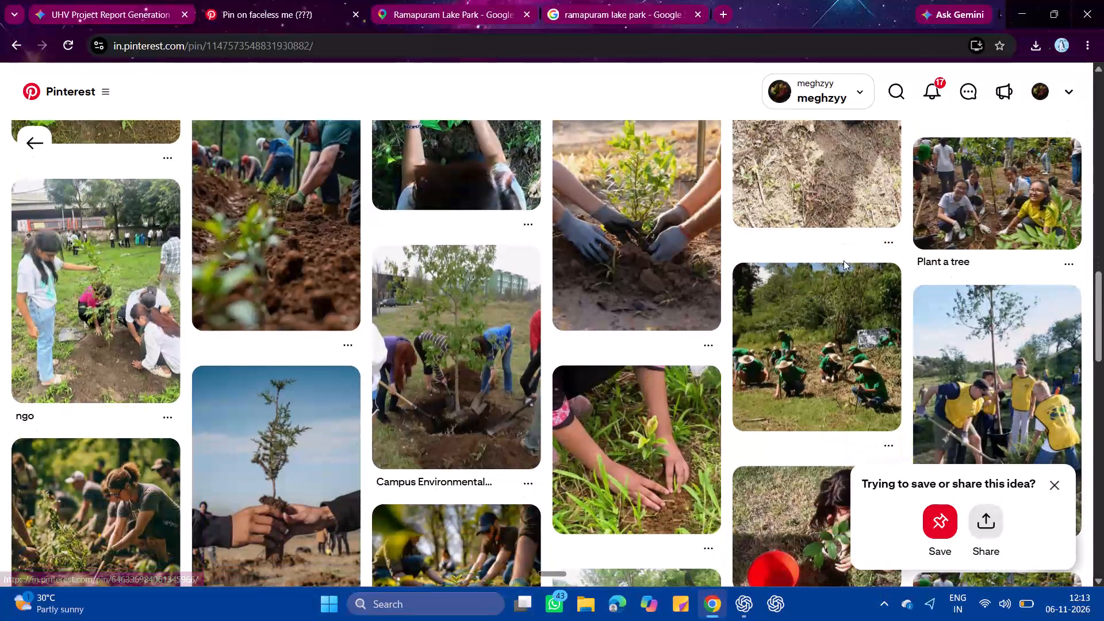
Close the Chrome window and the Codex window behind it, leaving the desktop clear.
left_click(1083, 0)
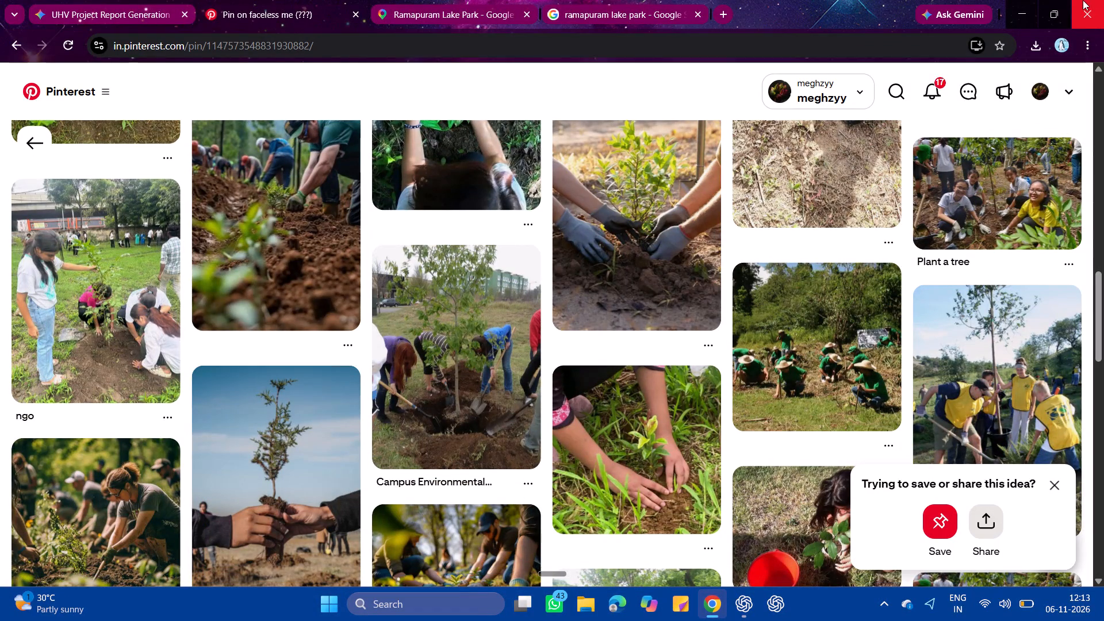
left_click(1083, 0)
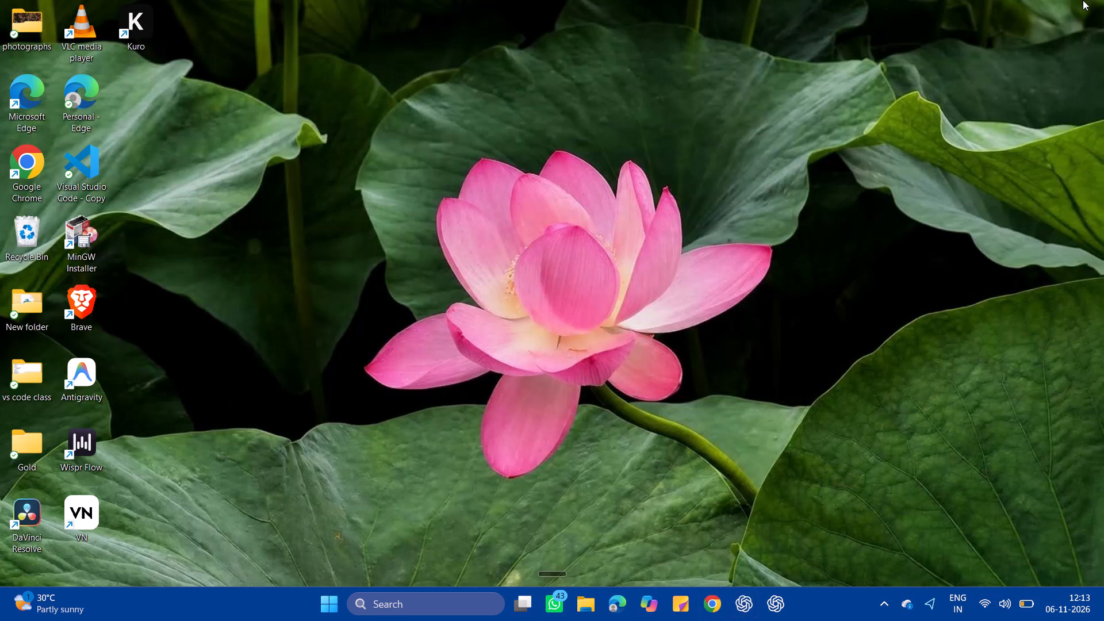
Shut down the computer.
left_click(342, 607)
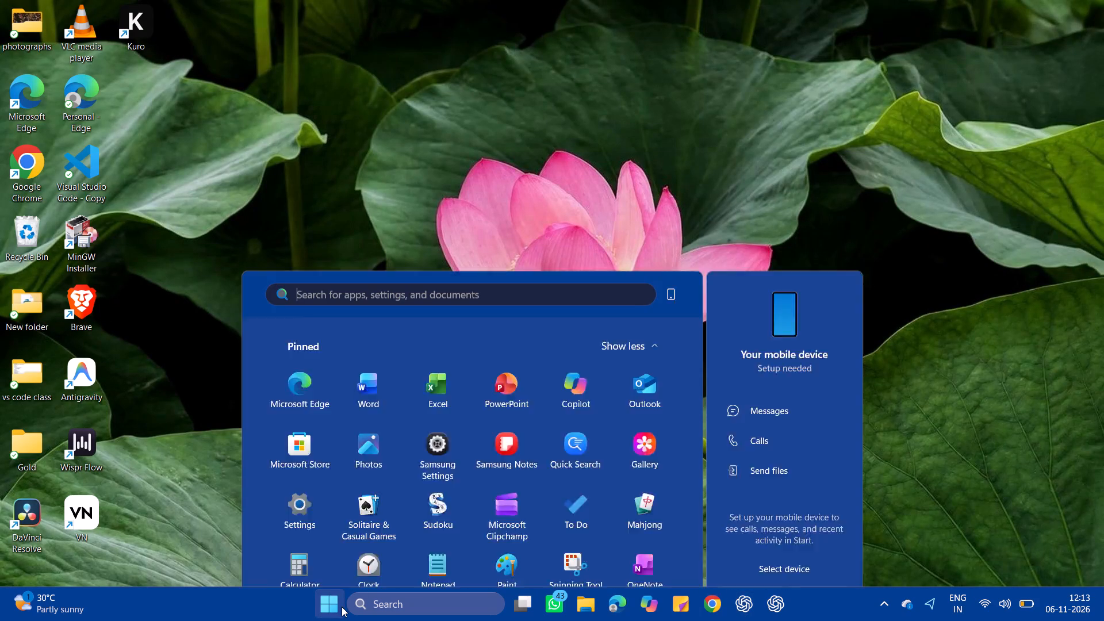
left_click(643, 556)
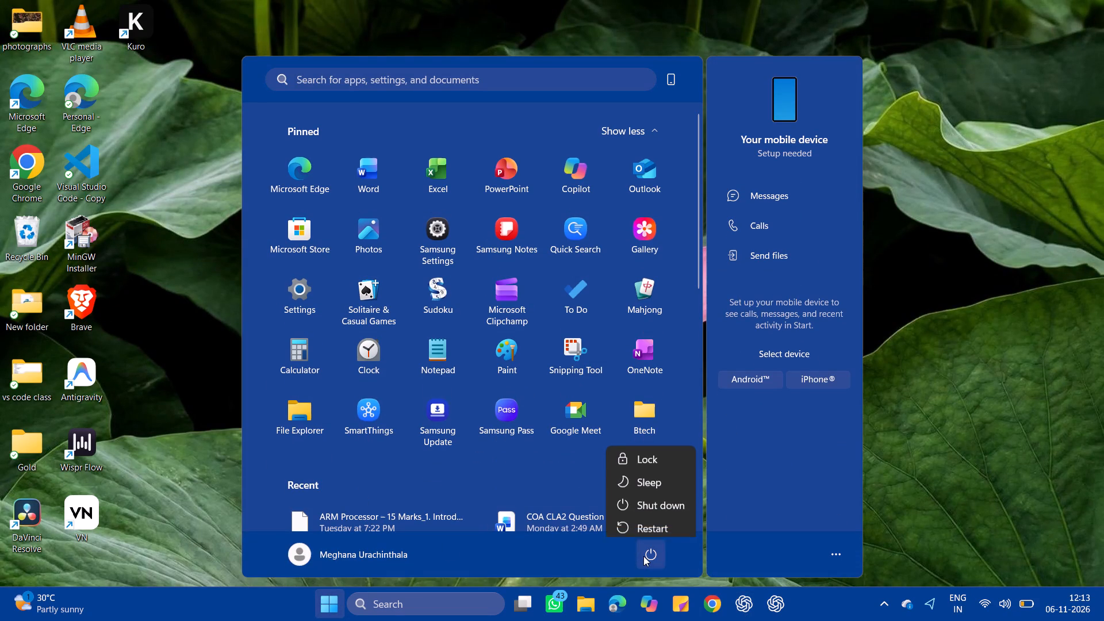
left_click(665, 503)
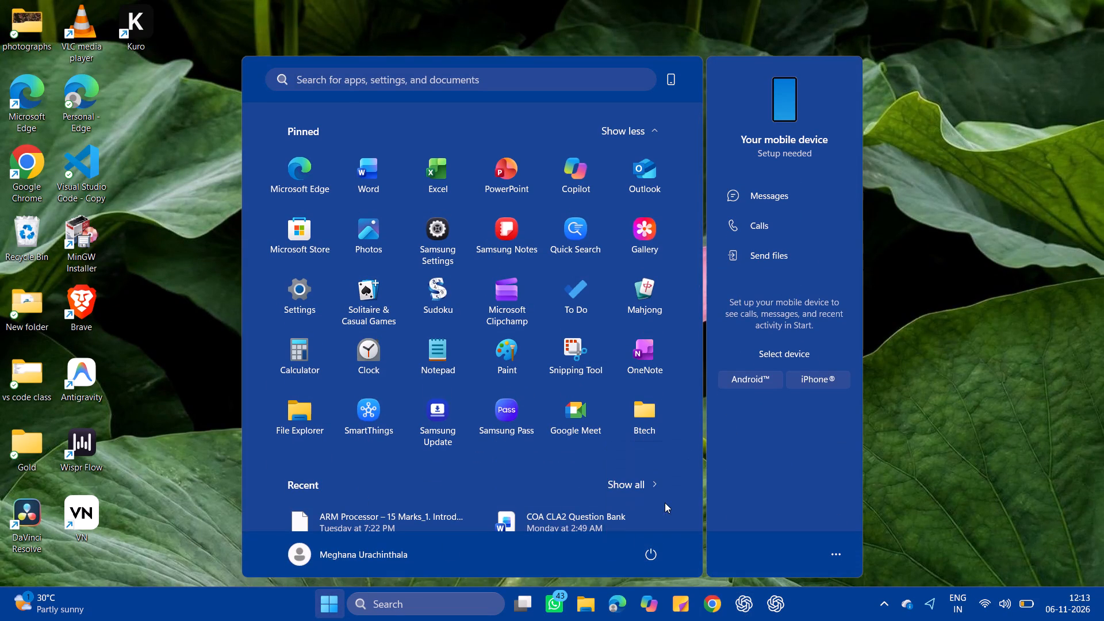